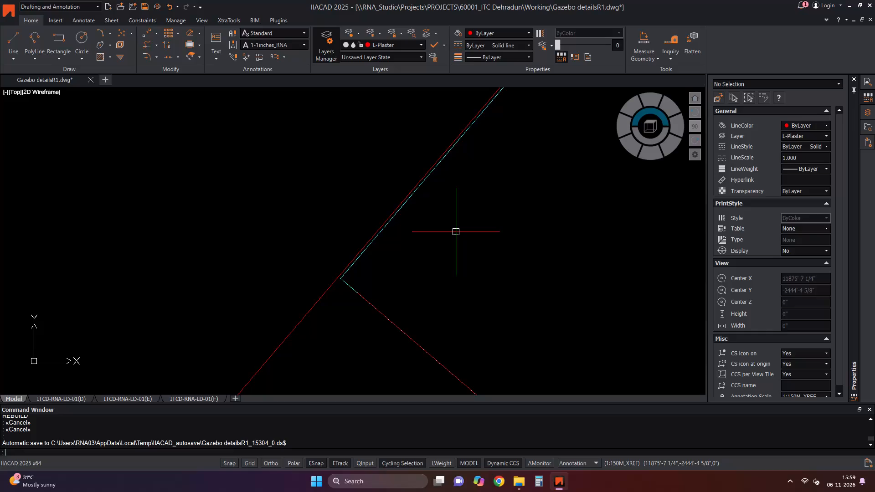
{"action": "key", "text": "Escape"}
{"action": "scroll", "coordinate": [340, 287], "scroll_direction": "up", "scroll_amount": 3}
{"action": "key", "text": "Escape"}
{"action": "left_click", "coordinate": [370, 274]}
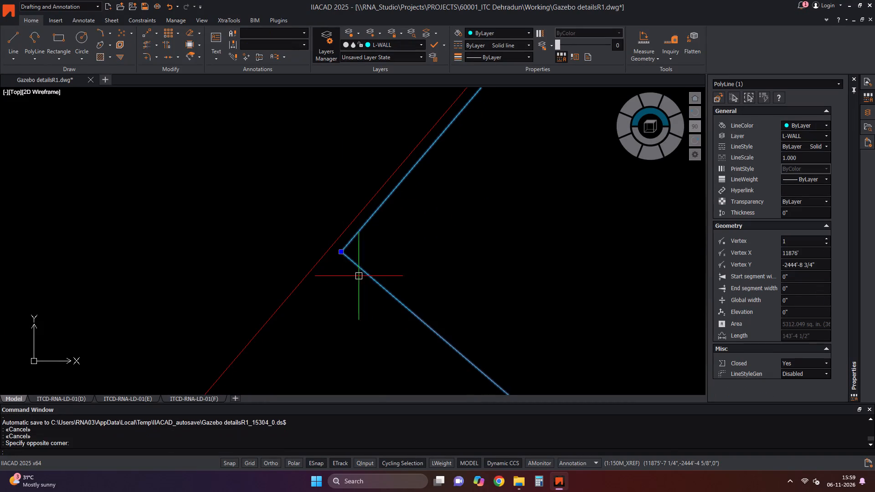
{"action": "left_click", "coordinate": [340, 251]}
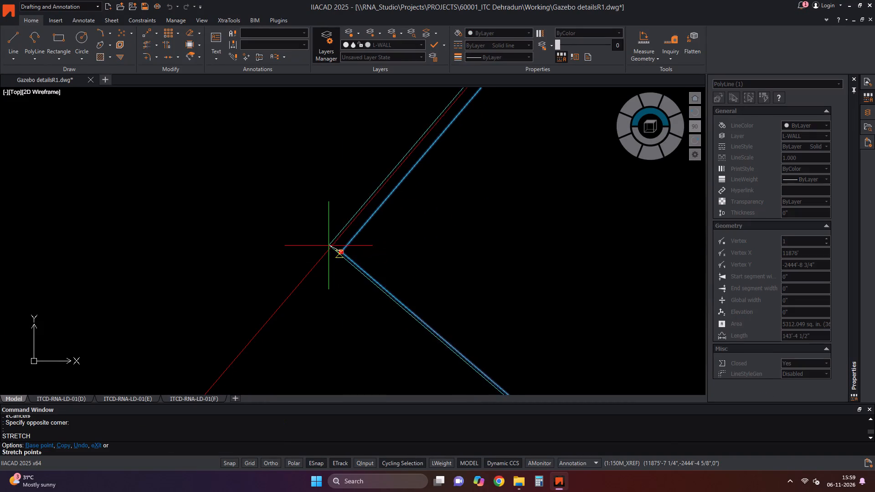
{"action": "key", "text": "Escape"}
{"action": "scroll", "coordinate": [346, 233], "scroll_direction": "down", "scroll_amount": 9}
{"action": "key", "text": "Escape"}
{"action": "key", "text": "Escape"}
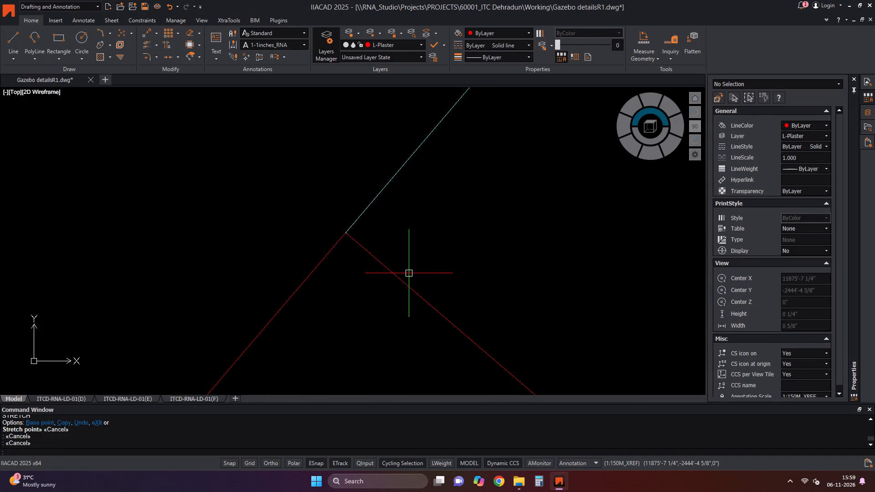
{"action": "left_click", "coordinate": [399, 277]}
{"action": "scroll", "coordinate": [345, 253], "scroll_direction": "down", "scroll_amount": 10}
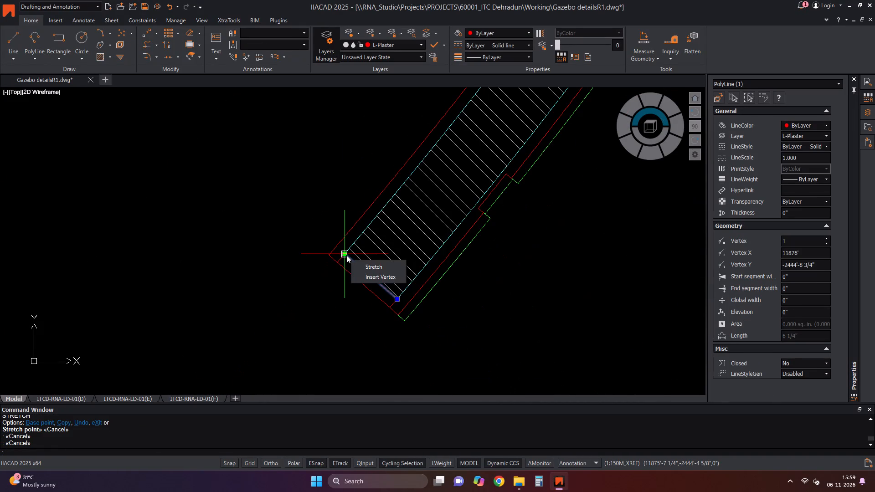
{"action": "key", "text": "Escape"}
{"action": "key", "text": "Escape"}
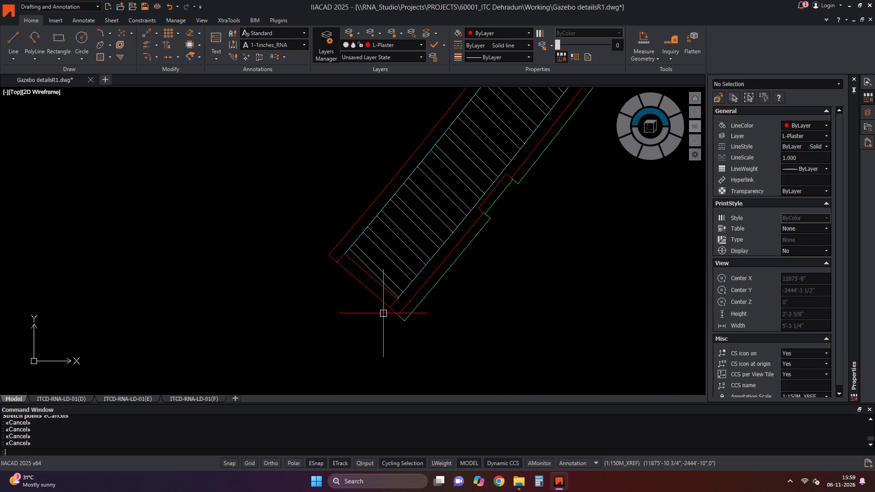
Save the Gazebo detailsR1 drawing.
{"action": "scroll", "coordinate": [200, 317], "scroll_direction": "down", "scroll_amount": 3}
{"action": "key", "text": "ctrl+s"}
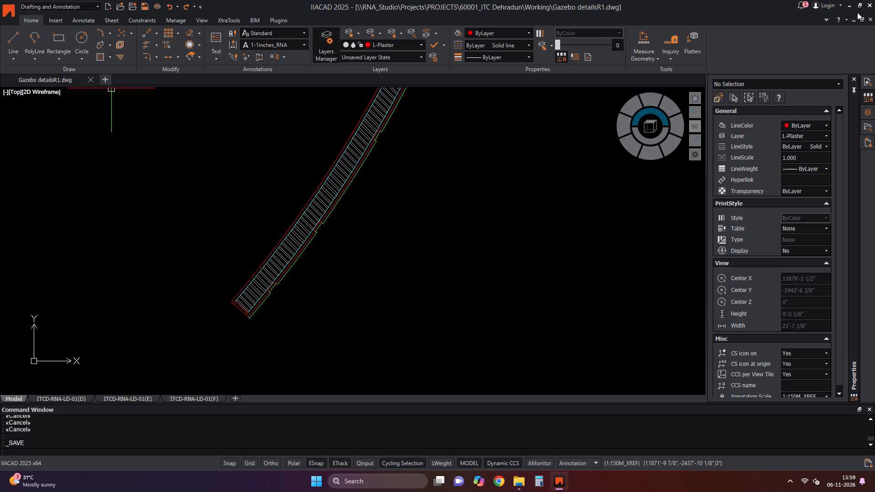
Switch to File Explorer and replace the 97001_Tripoint Infra_Trichy Working folder tab with a new one.
{"action": "left_click", "coordinate": [849, 3]}
{"action": "left_click", "coordinate": [541, 226]}
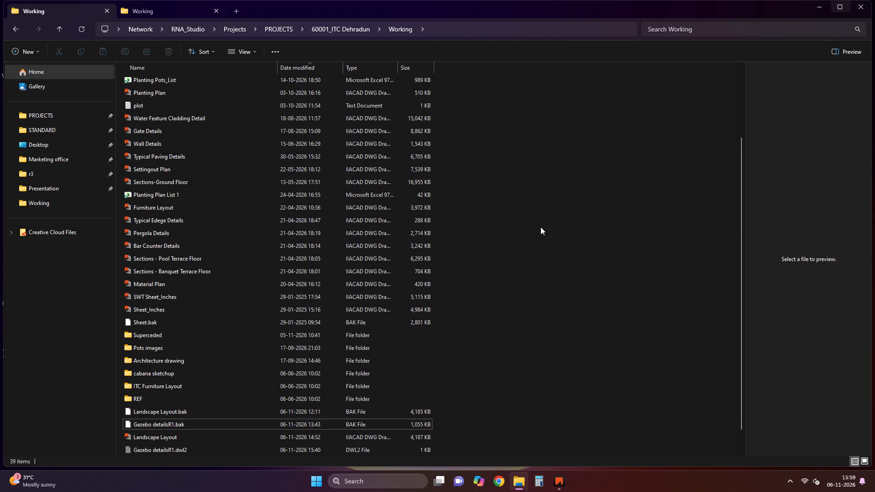
{"action": "left_click", "coordinate": [513, 491]}
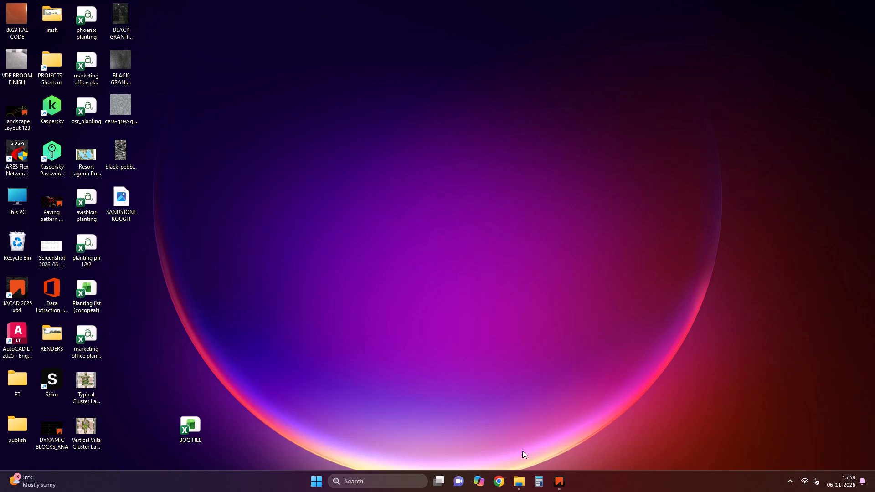
{"action": "left_click", "coordinate": [520, 490]}
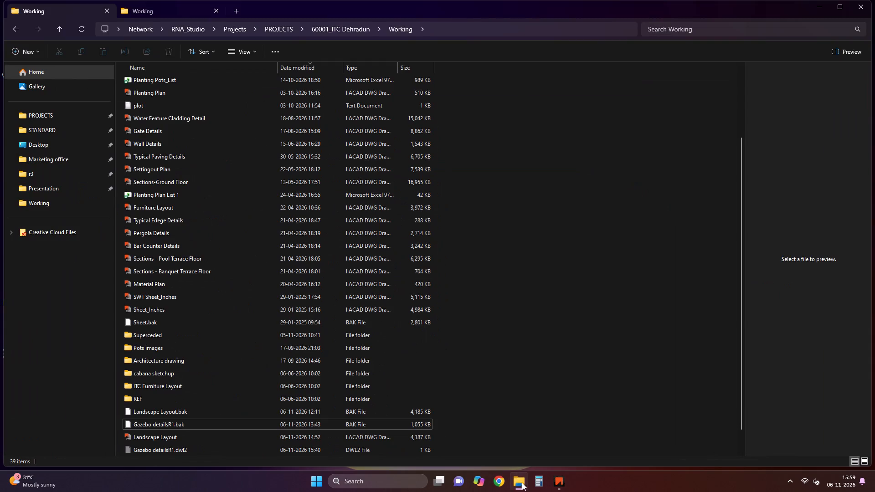
{"action": "left_click", "coordinate": [533, 350]}
{"action": "left_click", "coordinate": [159, 10]}
{"action": "left_click", "coordinate": [235, 14]}
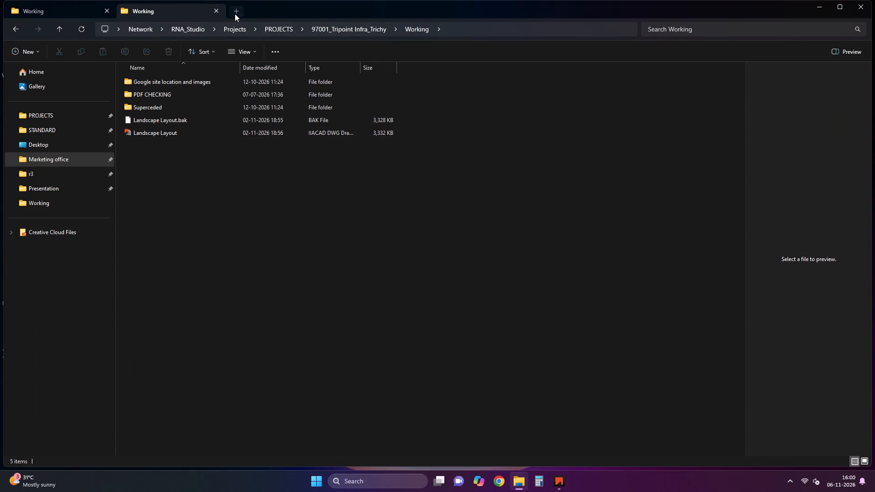
{"action": "left_click", "coordinate": [215, 9]}
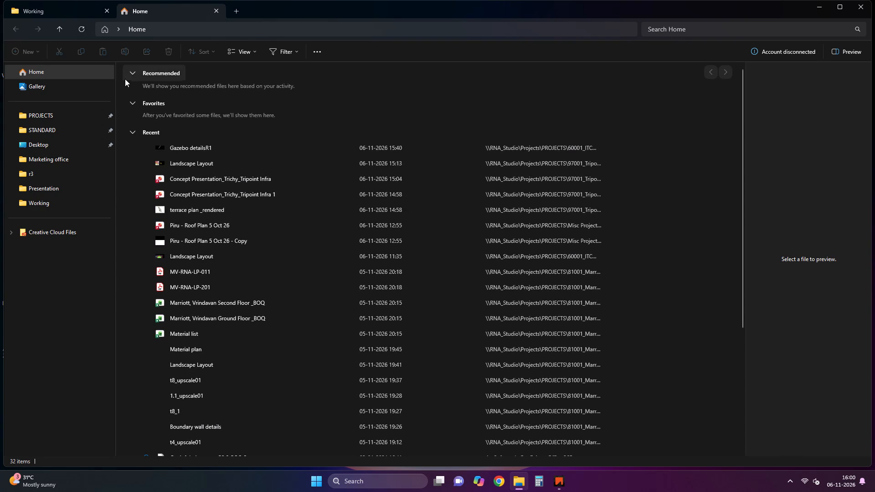
Open the BOQ folder of the 81001_Marriott, Vrindavan project from the PROJECTS directory.
{"action": "left_click", "coordinate": [75, 111]}
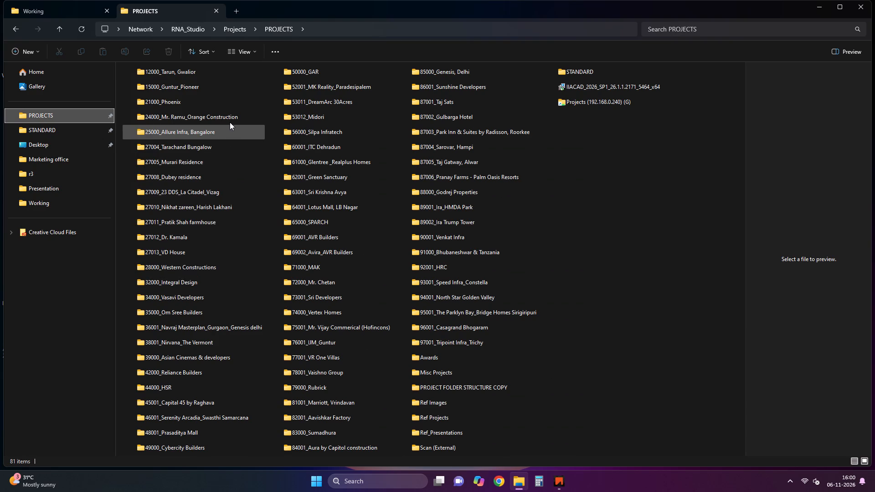
{"action": "scroll", "coordinate": [225, 436], "scroll_direction": "up", "scroll_amount": 3}
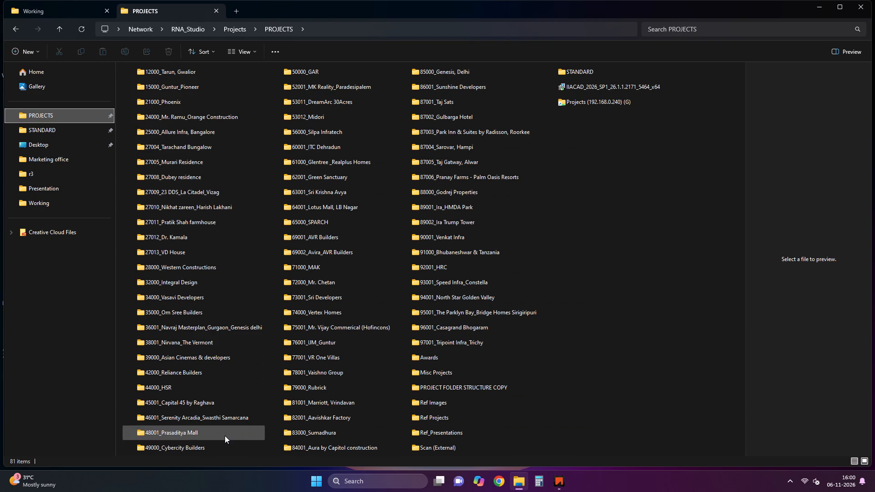
{"action": "scroll", "coordinate": [225, 436], "scroll_direction": "up", "scroll_amount": 1}
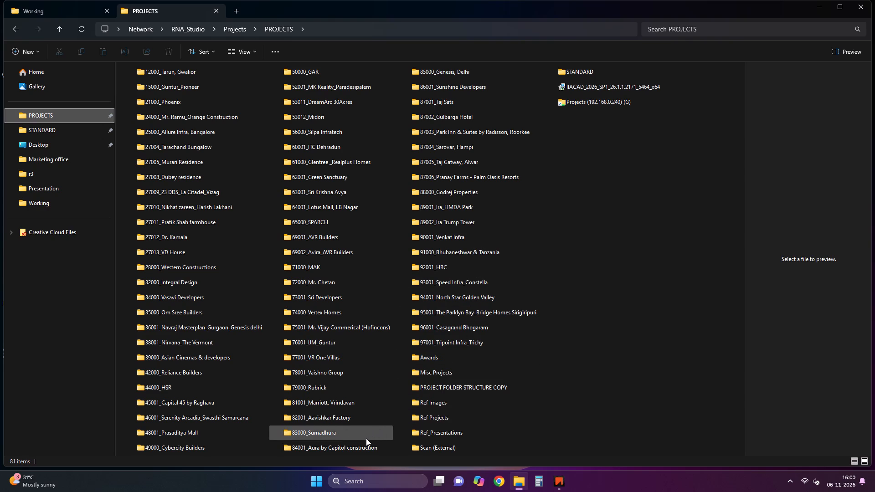
{"action": "double_click", "coordinate": [340, 402]}
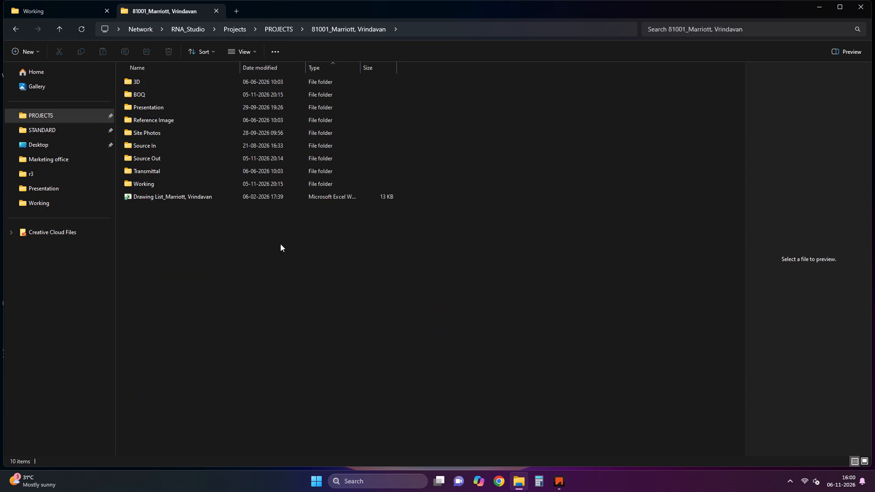
{"action": "double_click", "coordinate": [173, 181]}
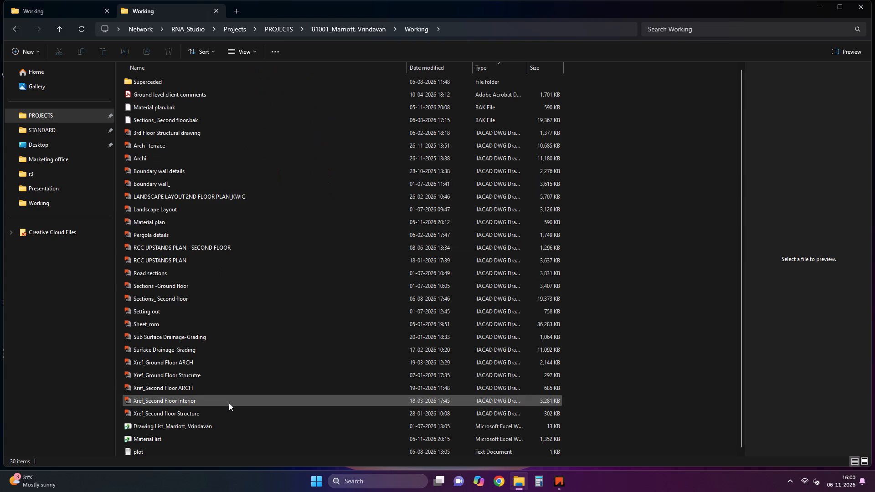
{"action": "left_click", "coordinate": [54, 22]}
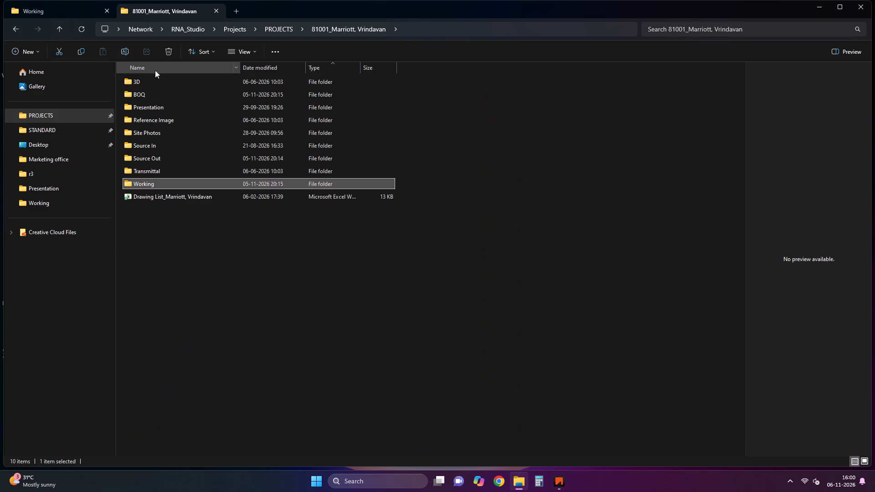
{"action": "double_click", "coordinate": [161, 92]}
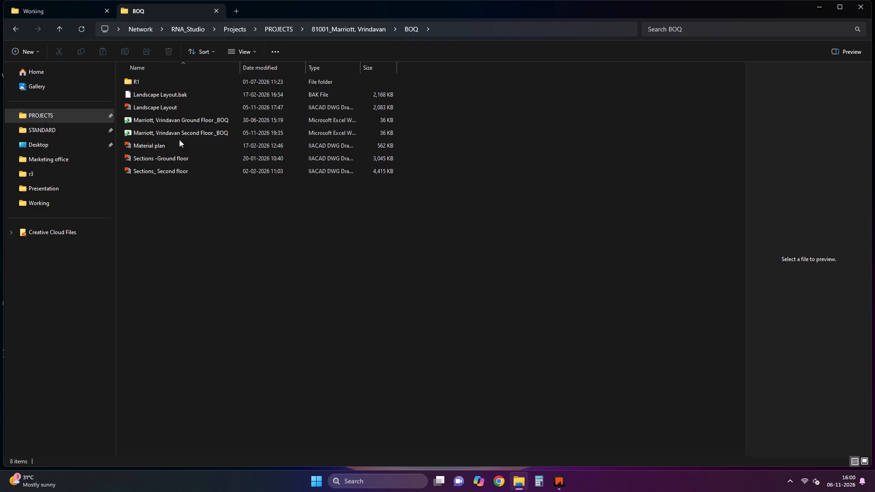
Open the Marriott, Vrindavan Ground Floor _BOQ and Second Floor _BOQ workbooks together in Excel.
{"action": "left_click", "coordinate": [189, 245]}
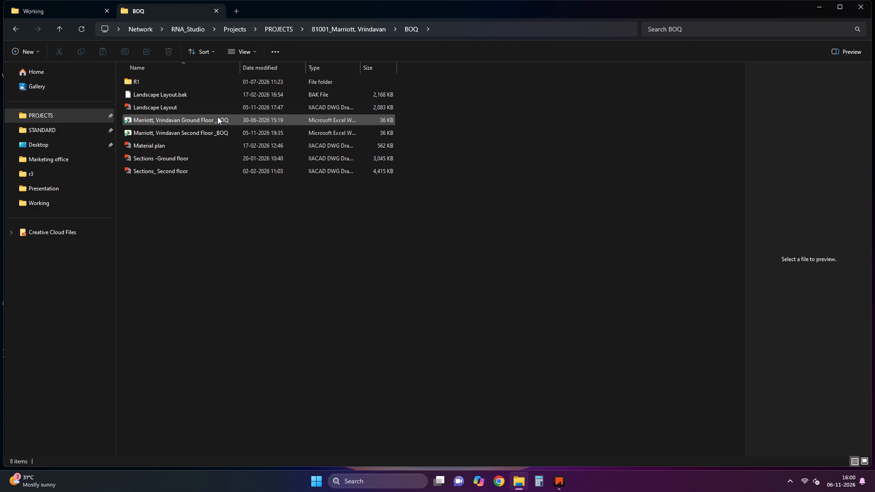
{"action": "left_click_drag", "start_coordinate": [405, 121], "coordinate": [390, 131]}
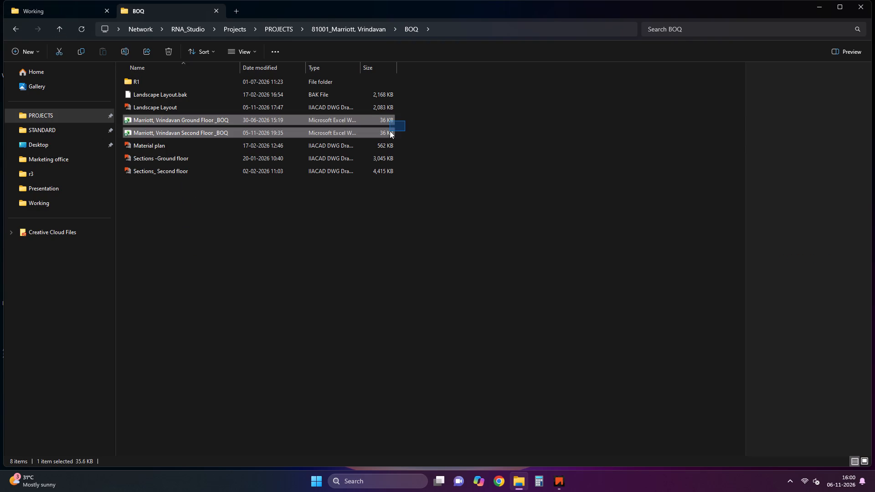
{"action": "left_click_drag", "start_coordinate": [390, 131], "coordinate": [386, 133]}
{"action": "key", "text": "Return"}
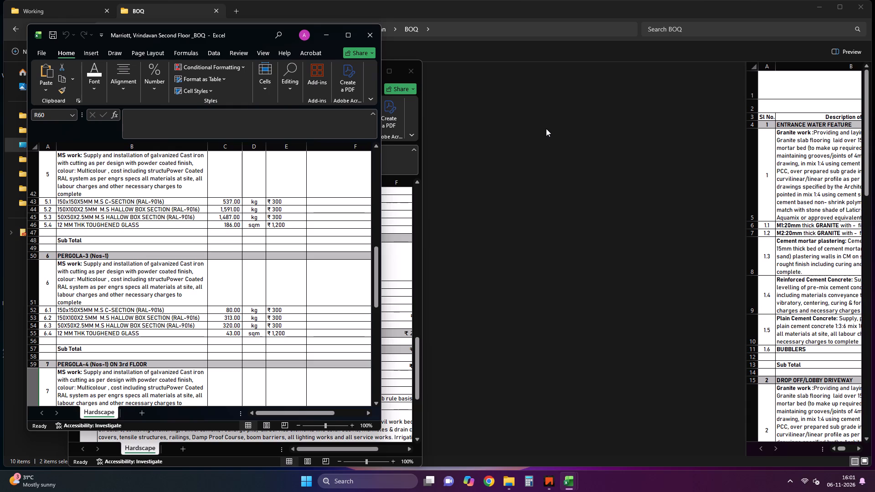
View the Second Floor and Ground Floor BOQ workbooks in turn at full window size, minimising each one.
{"action": "left_click", "coordinate": [354, 34]}
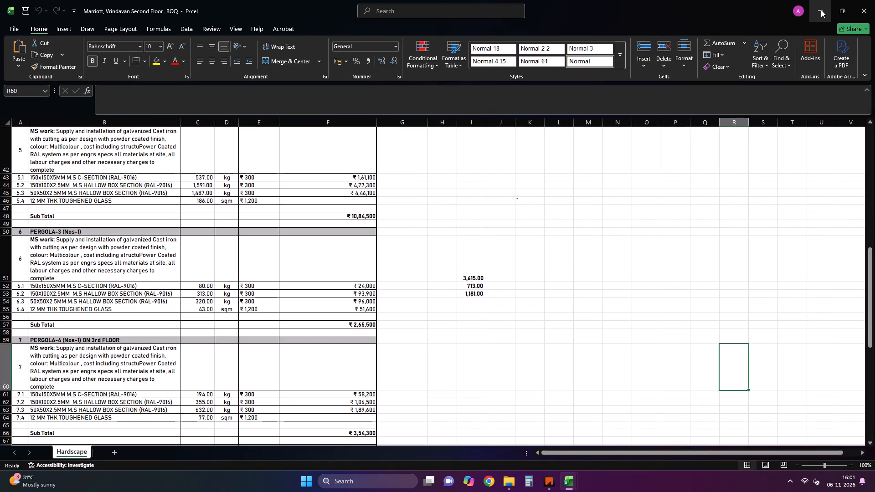
{"action": "left_click", "coordinate": [560, 317]}
{"action": "key", "text": "Escape"}
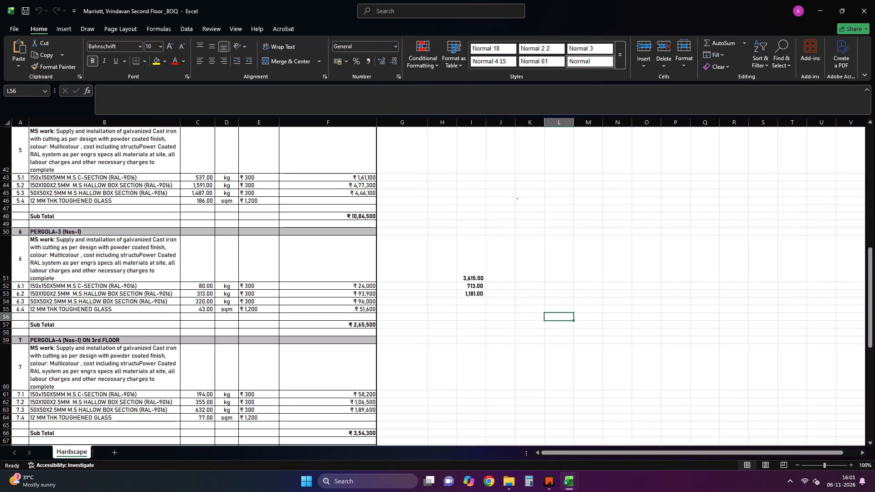
{"action": "left_click", "coordinate": [815, 9]}
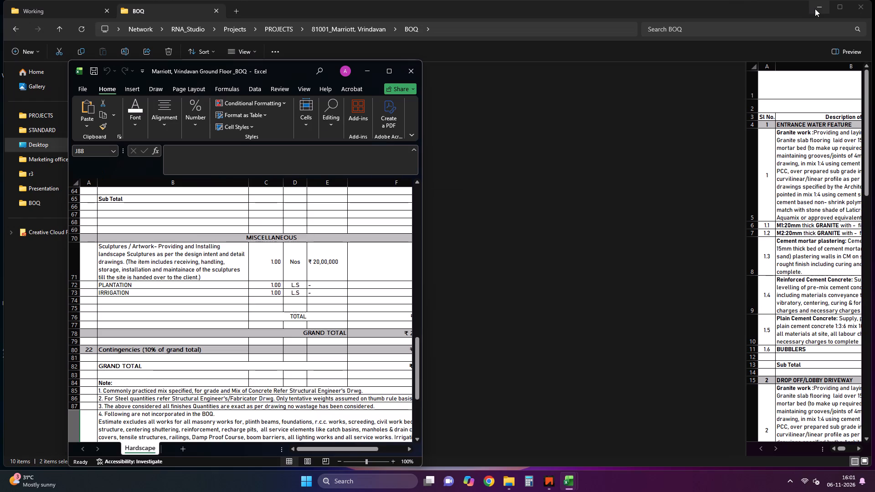
{"action": "left_click", "coordinate": [395, 73]}
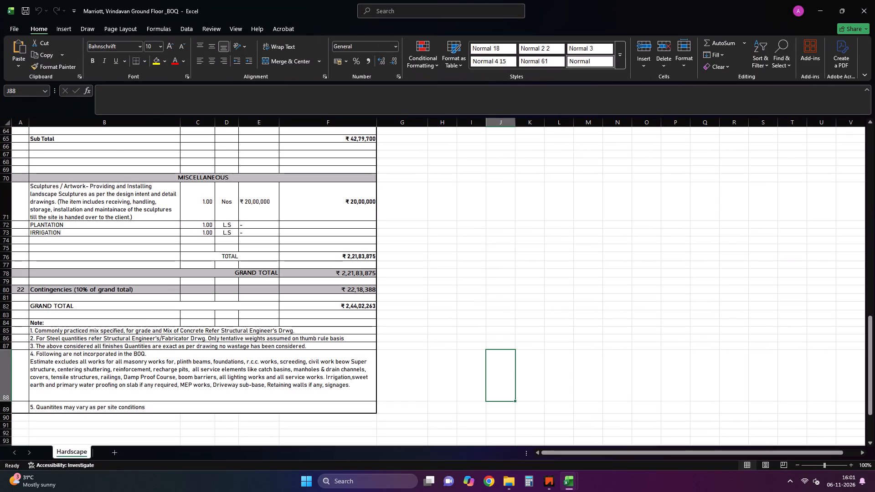
{"action": "left_click", "coordinate": [817, 2]}
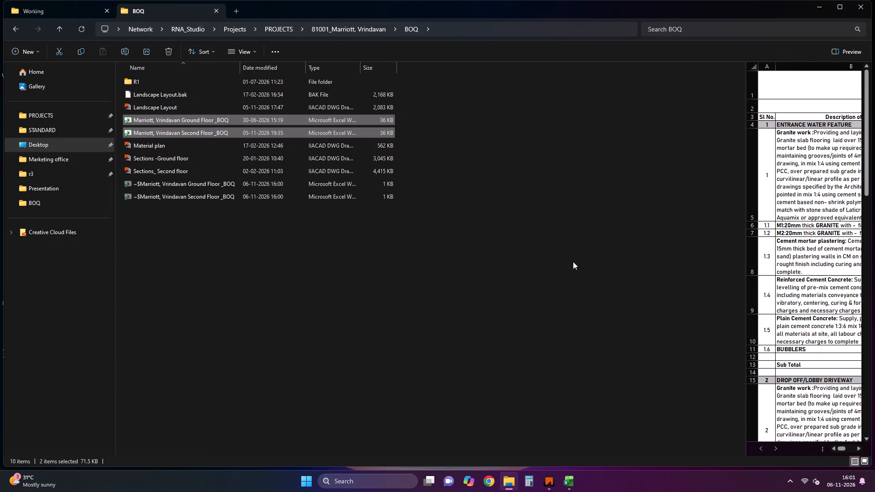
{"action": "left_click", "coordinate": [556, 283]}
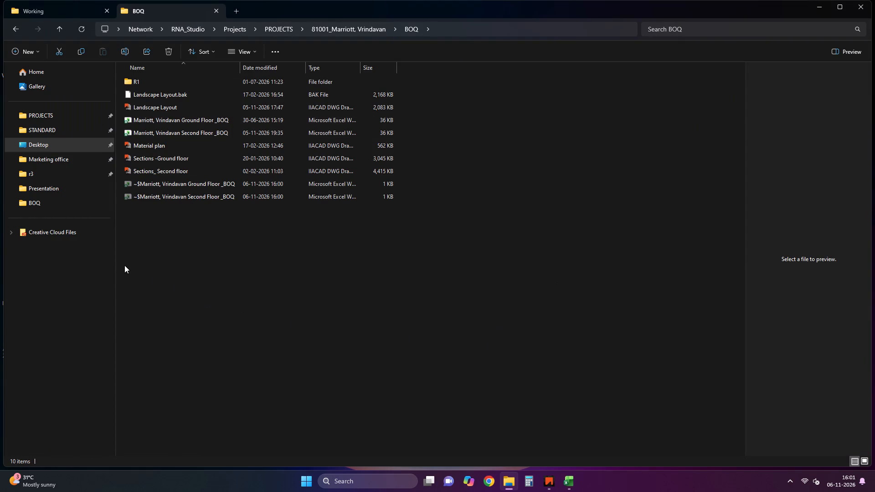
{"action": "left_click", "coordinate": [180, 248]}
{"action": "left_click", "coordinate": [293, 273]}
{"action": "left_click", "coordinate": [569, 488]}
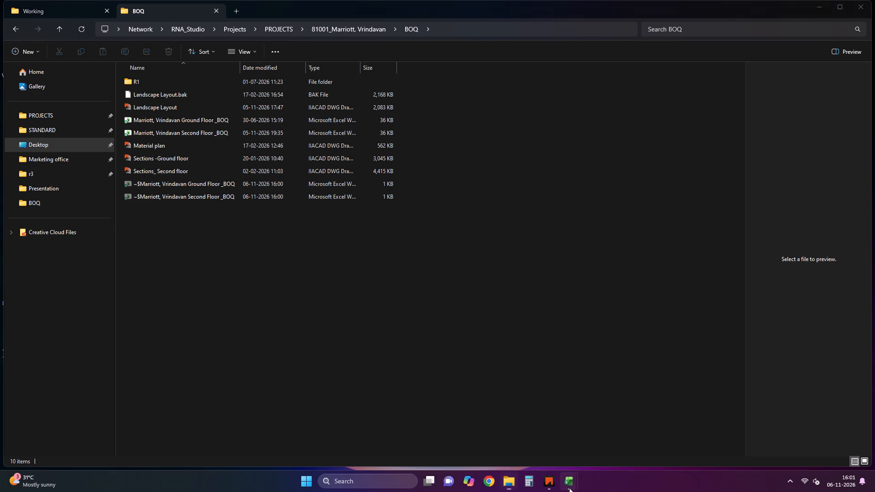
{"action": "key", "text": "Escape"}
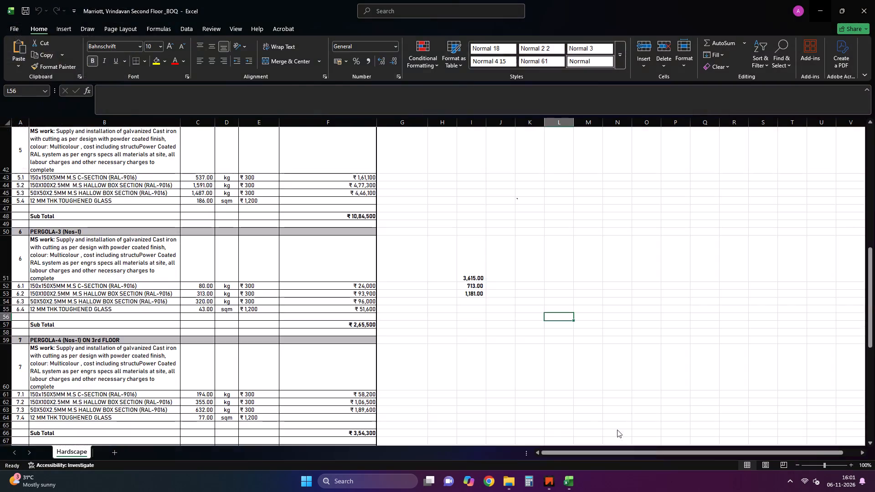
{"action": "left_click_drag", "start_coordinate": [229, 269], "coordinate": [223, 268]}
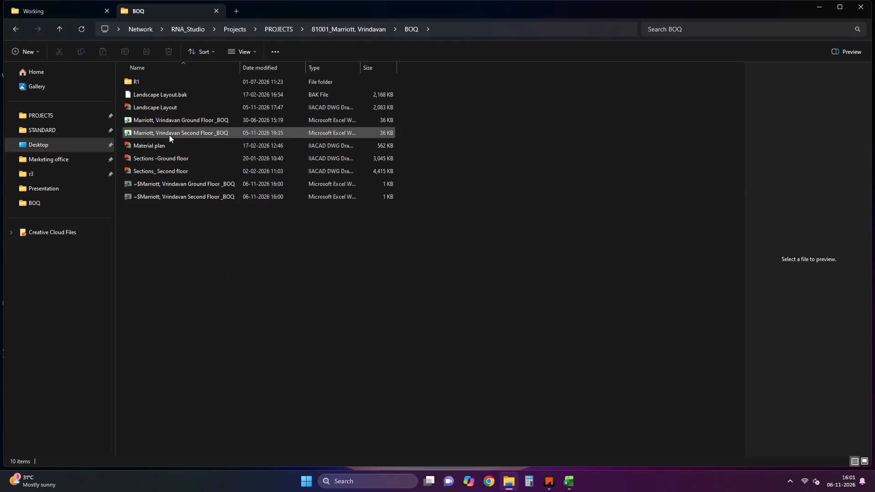
Open the Material list workbook from the Marriott, Vrindavan project's Working folder and look through its materials.
{"action": "left_click", "coordinate": [55, 26]}
{"action": "double_click", "coordinate": [170, 184]}
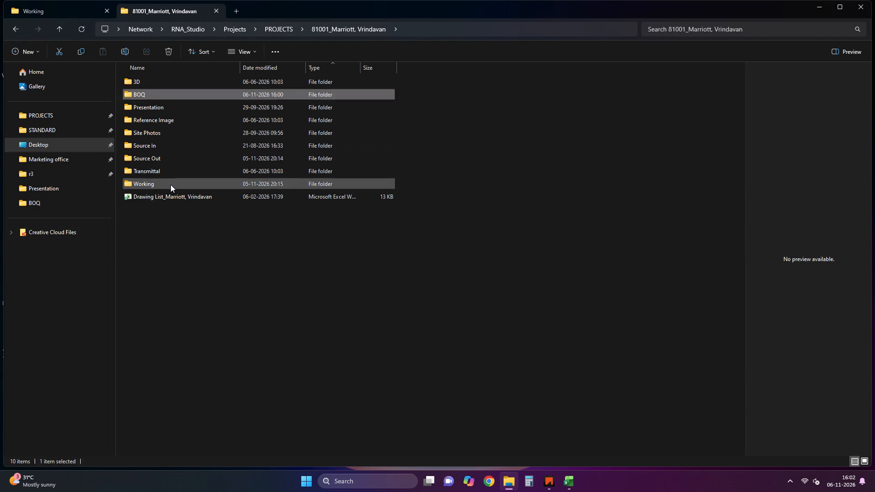
{"action": "scroll", "coordinate": [203, 287], "scroll_direction": "down", "scroll_amount": 3}
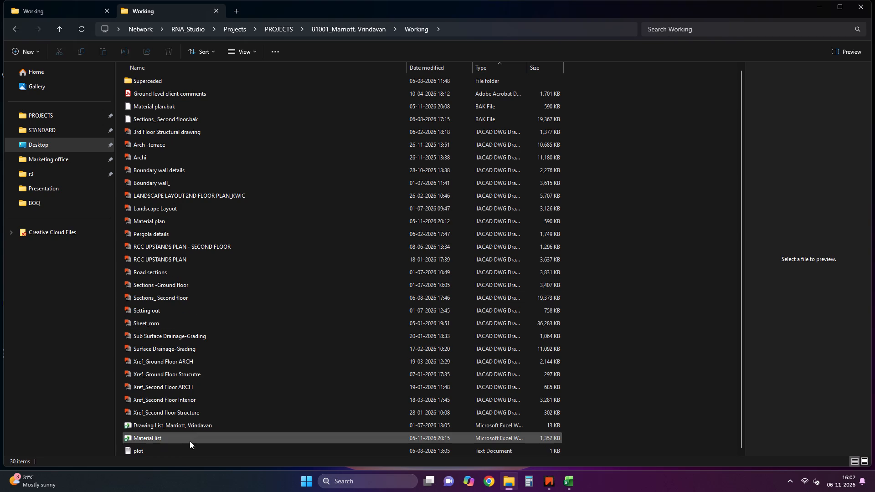
{"action": "double_click", "coordinate": [189, 440]}
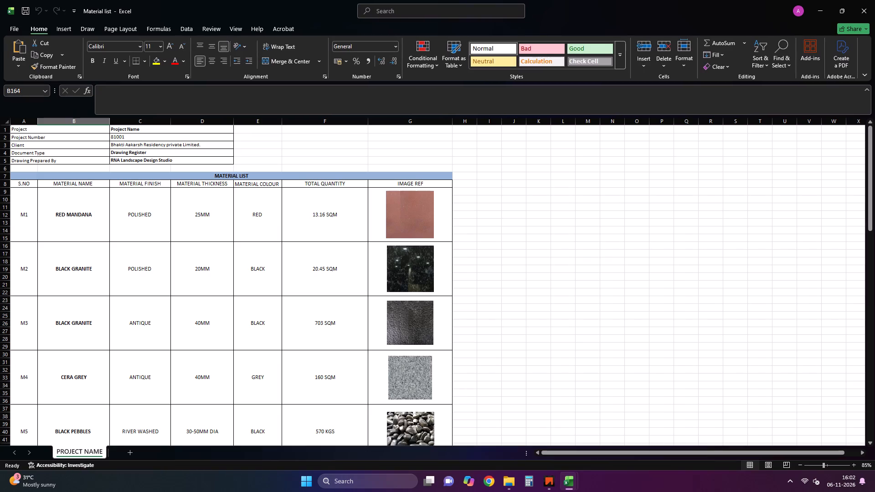
{"action": "scroll", "coordinate": [269, 269], "scroll_direction": "down", "scroll_amount": 3}
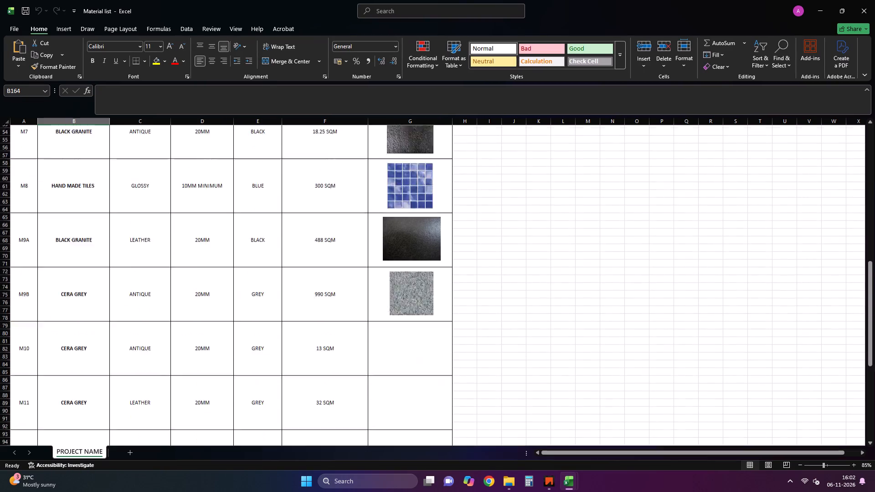
{"action": "scroll", "coordinate": [273, 268], "scroll_direction": "down", "scroll_amount": 4}
{"action": "scroll", "coordinate": [274, 268], "scroll_direction": "up", "scroll_amount": 5}
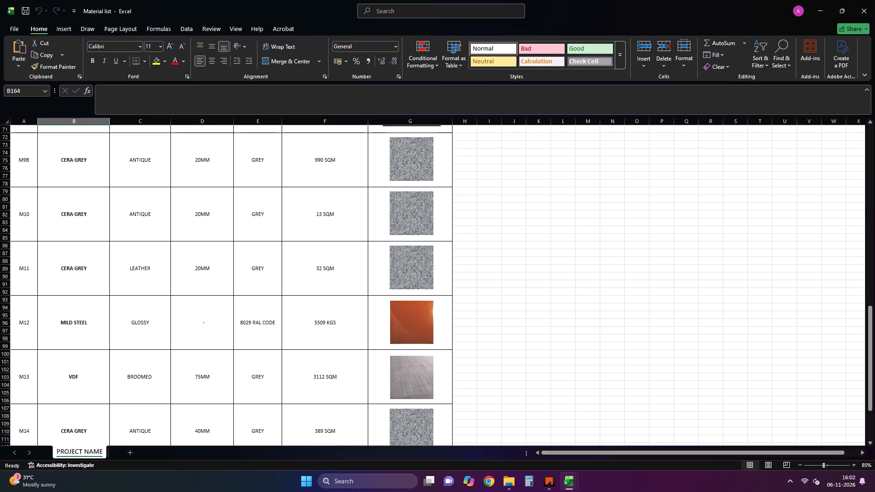
Arrange the Material list, Ground Floor BOQ and Second Floor BOQ workbooks side by side in three equal columns.
{"action": "left_click", "coordinate": [568, 490]}
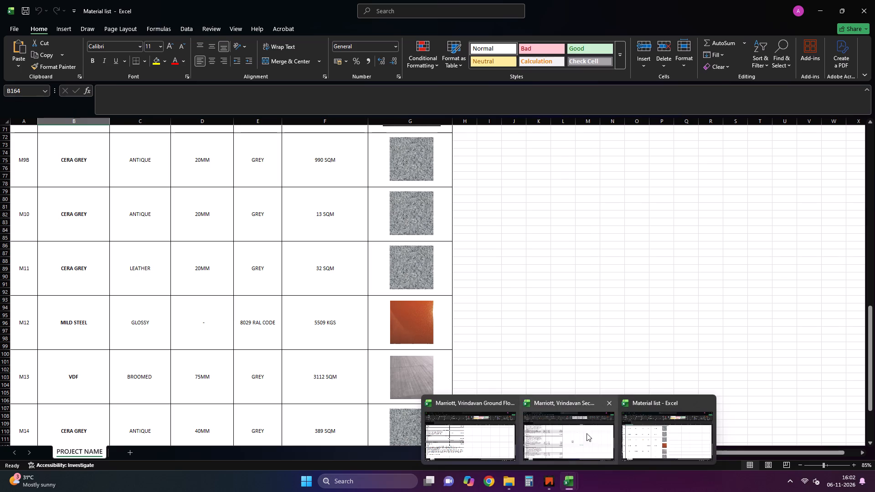
{"action": "left_click", "coordinate": [650, 424]}
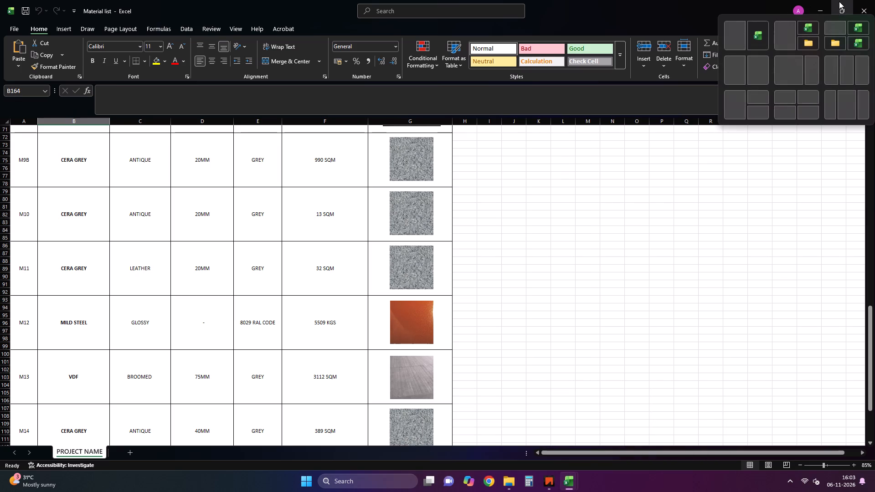
{"action": "left_click", "coordinate": [831, 70]}
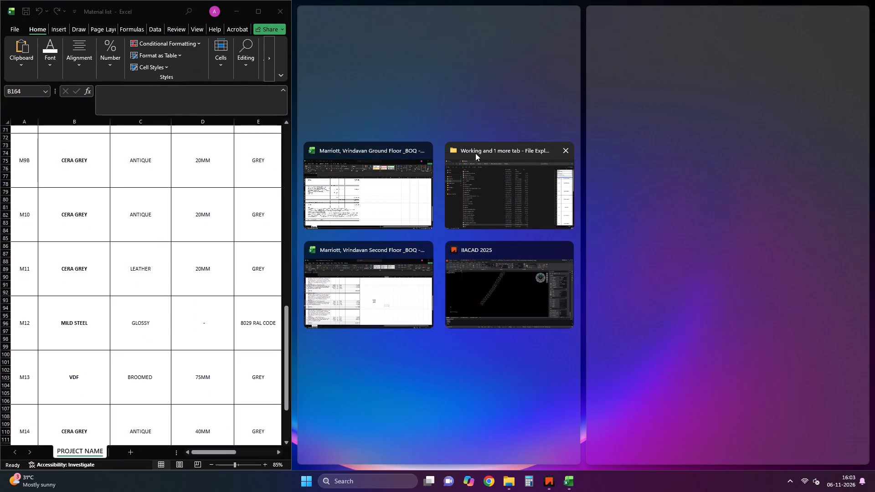
{"action": "left_click", "coordinate": [343, 195]}
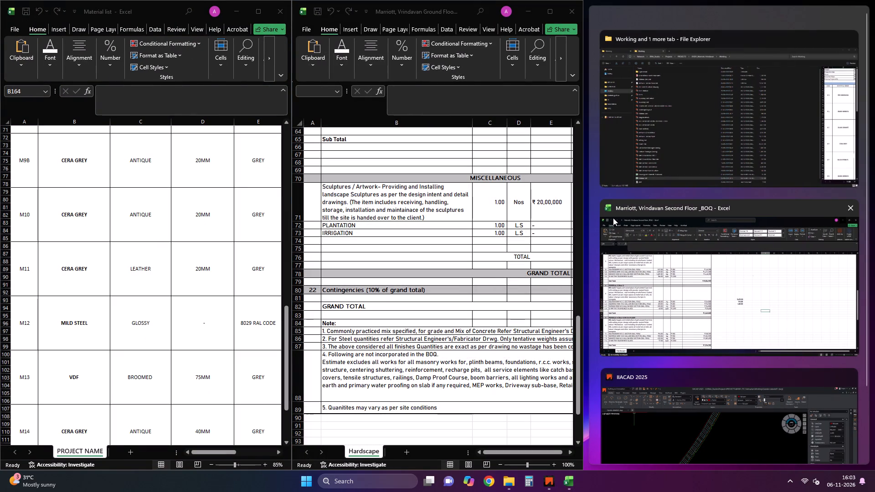
{"action": "left_click", "coordinate": [686, 275]}
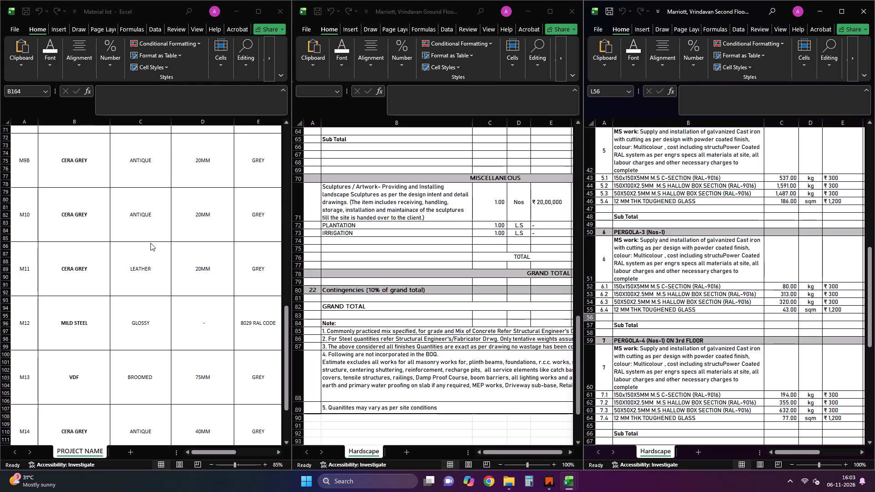
Delete the loose figures outside the table, in columns H and I beside the PERGOLA-3 rows of the Second Floor BOQ.
{"action": "scroll", "coordinate": [150, 243], "scroll_direction": "down", "scroll_amount": 2, "text": "ctrl"}
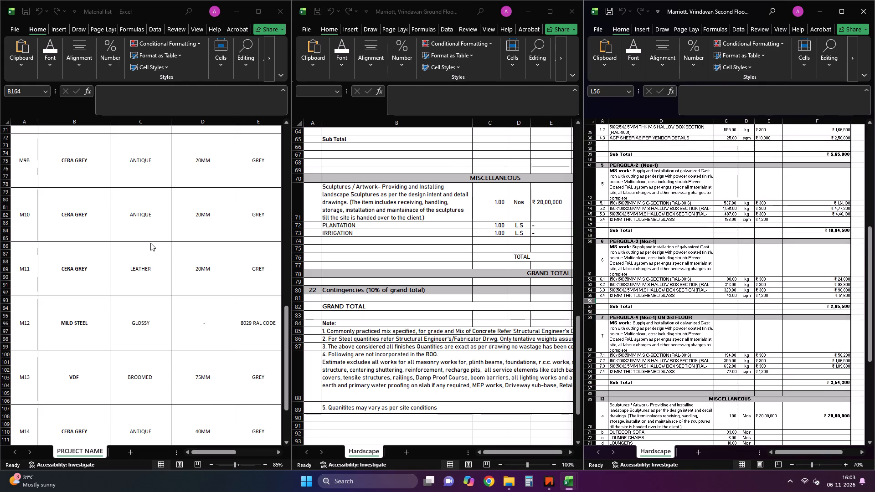
{"action": "left_click", "coordinate": [150, 243]}
{"action": "scroll", "coordinate": [150, 243], "scroll_direction": "down", "scroll_amount": 1, "text": "ctrl"}
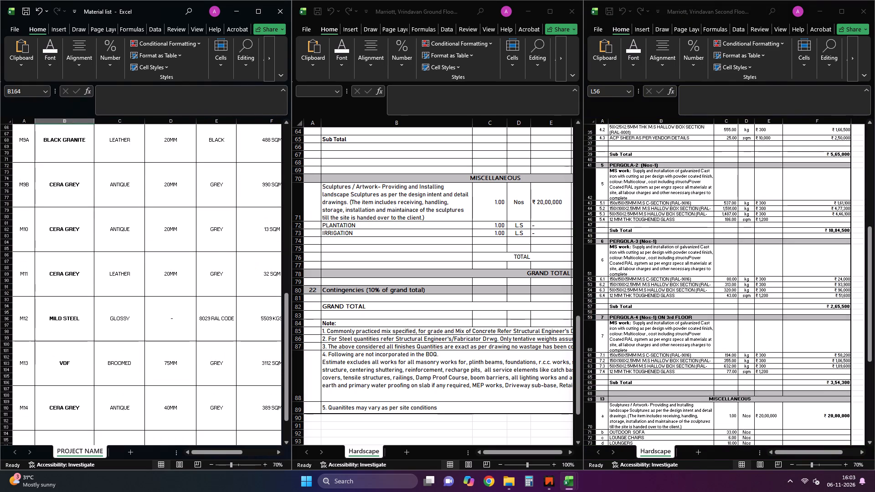
{"action": "scroll", "coordinate": [150, 243], "scroll_direction": "down", "scroll_amount": 1, "text": "ctrl"}
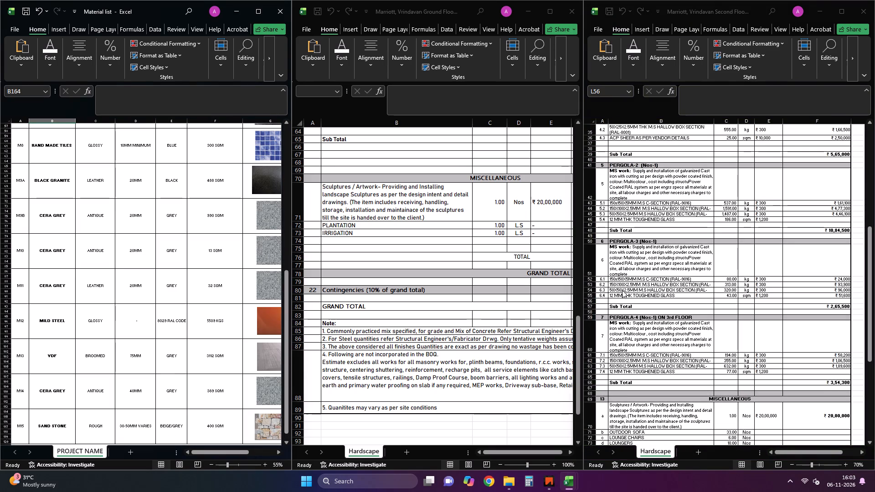
{"action": "left_click", "coordinate": [622, 290]}
{"action": "scroll", "coordinate": [682, 297], "scroll_direction": "up", "scroll_amount": 2, "text": "ctrl"}
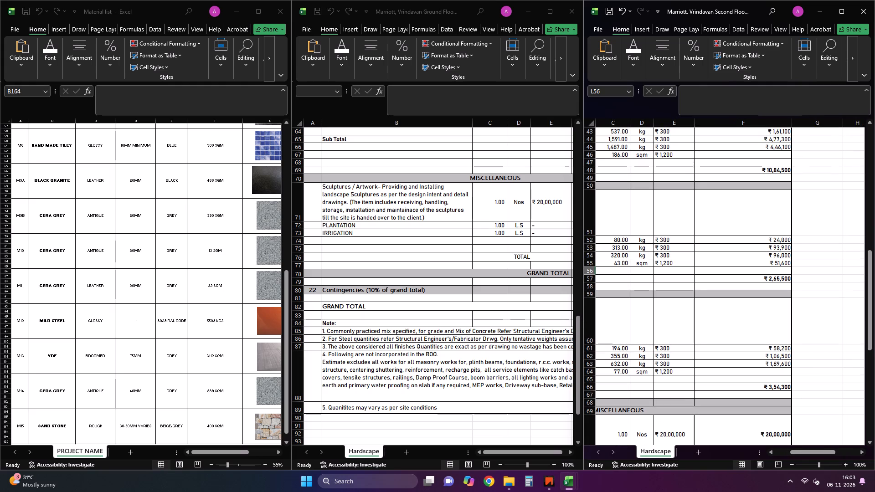
{"action": "scroll", "coordinate": [660, 289], "scroll_direction": "down", "scroll_amount": 1, "text": "ctrl"}
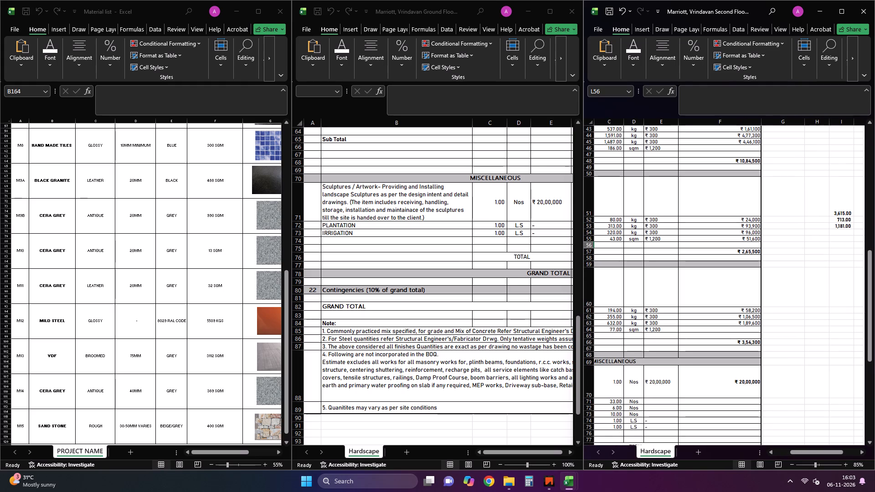
{"action": "left_click_drag", "start_coordinate": [814, 192], "coordinate": [851, 267]}
{"action": "key", "text": "Delete"}
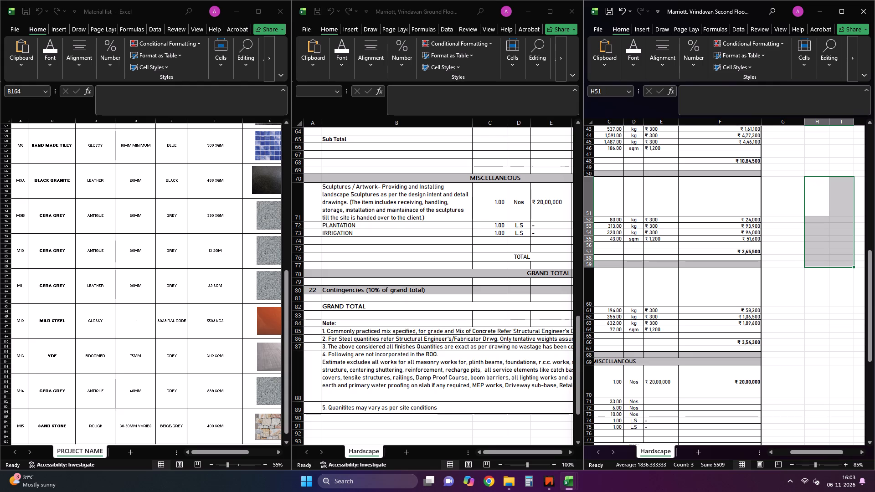
Set the M1 thickness in item 1.1 under ENTRANCE WATER FEATURE of the Ground Floor BOQ to 25mm.
{"action": "left_click", "coordinate": [148, 298]}
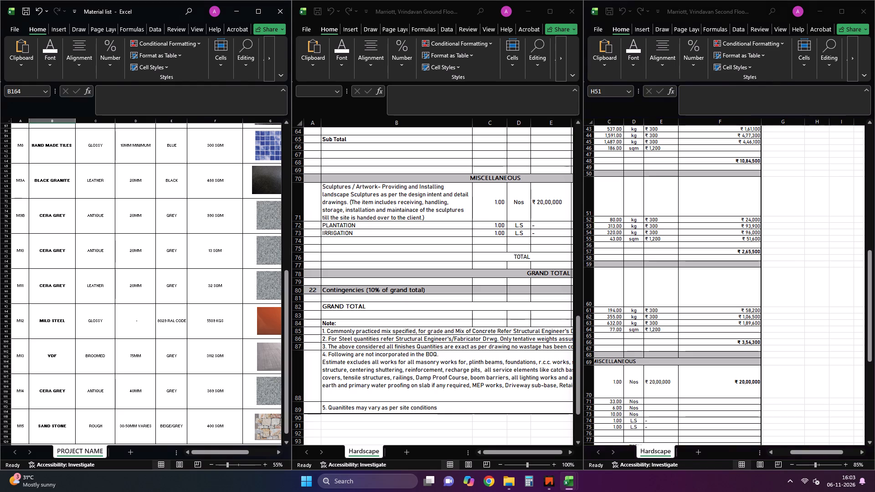
{"action": "scroll", "coordinate": [140, 302], "scroll_direction": "up", "scroll_amount": 7}
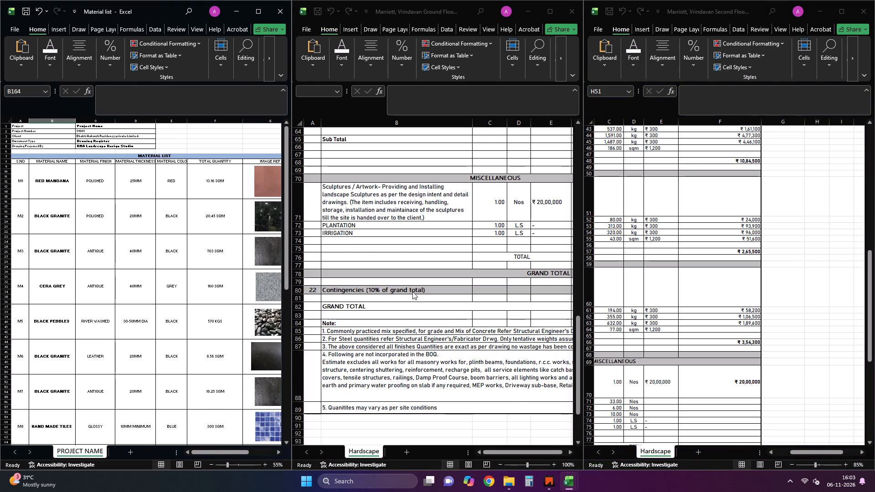
{"action": "left_click", "coordinate": [412, 292]}
{"action": "scroll", "coordinate": [406, 252], "scroll_direction": "up", "scroll_amount": 11}
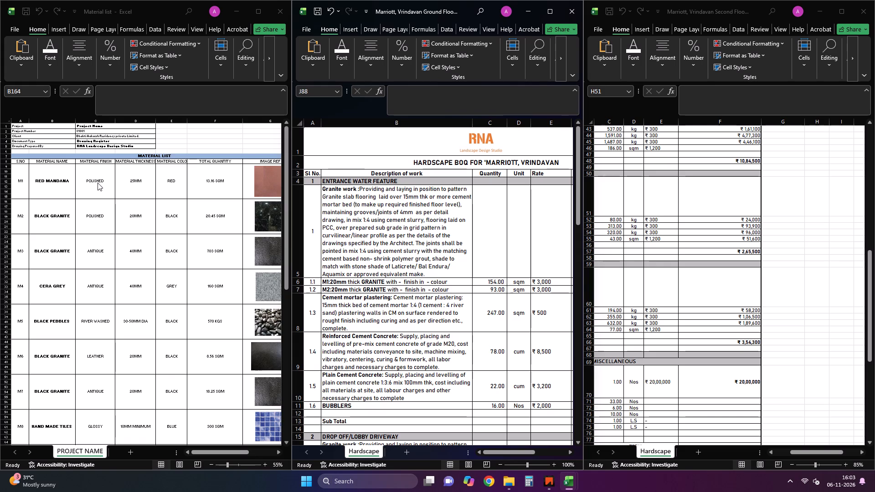
{"action": "left_click", "coordinate": [331, 281]}
{"action": "double_click", "coordinate": [332, 282]}
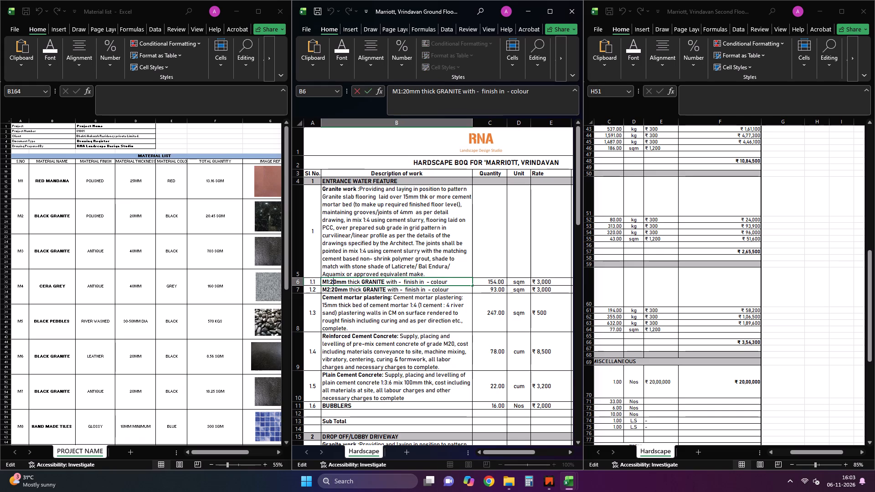
{"action": "key", "text": "Right"}
{"action": "key", "text": "BackSpace"}
{"action": "key", "text": "5"}
Insert the material name RED MANDANA before GRANITE in the item 1.1 description of the Ground Floor BOQ.
{"action": "key", "text": "Right"}
{"action": "key", "text": "Right"}
{"action": "key", "text": "Right"}
{"action": "key", "text": "Right"}
{"action": "key", "text": "Right"}
{"action": "key", "text": "Right"}
{"action": "key", "text": "Right"}
{"action": "key", "text": "Right"}
{"action": "key", "text": "Right"}
{"action": "type", "text": "red"}
{"action": "key", "text": "BackSpace"}
{"action": "key", "text": "BackSpace"}
{"action": "key", "text": "BackSpace"}
{"action": "type", "text": "Red"}
{"action": "key", "text": "space"}
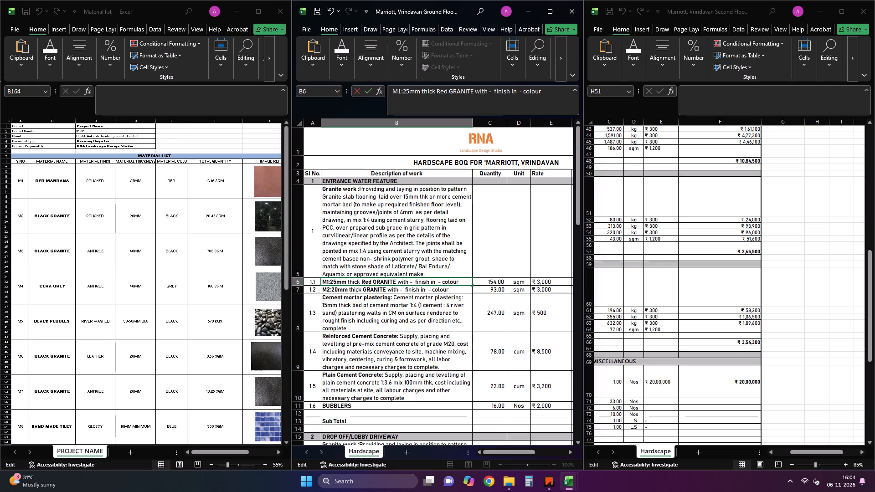
{"action": "type", "text": "mandsa"}
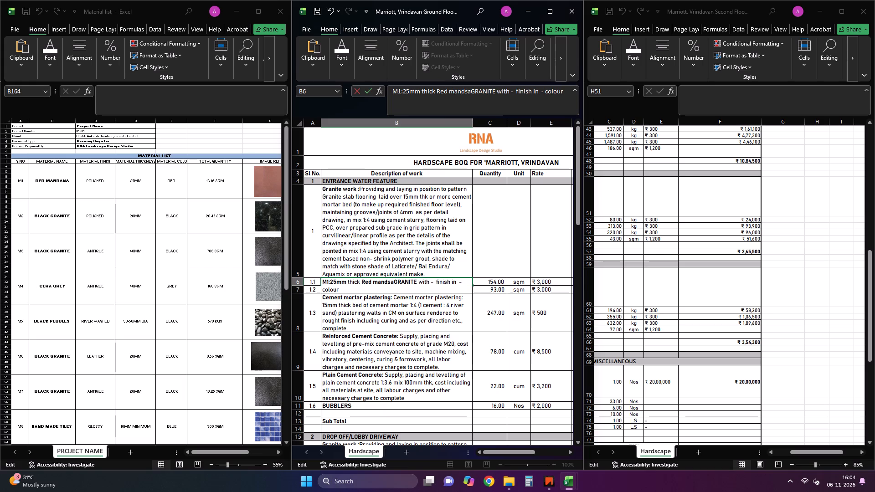
{"action": "key", "text": "BackSpace"}
{"action": "key", "text": "BackSpace"}
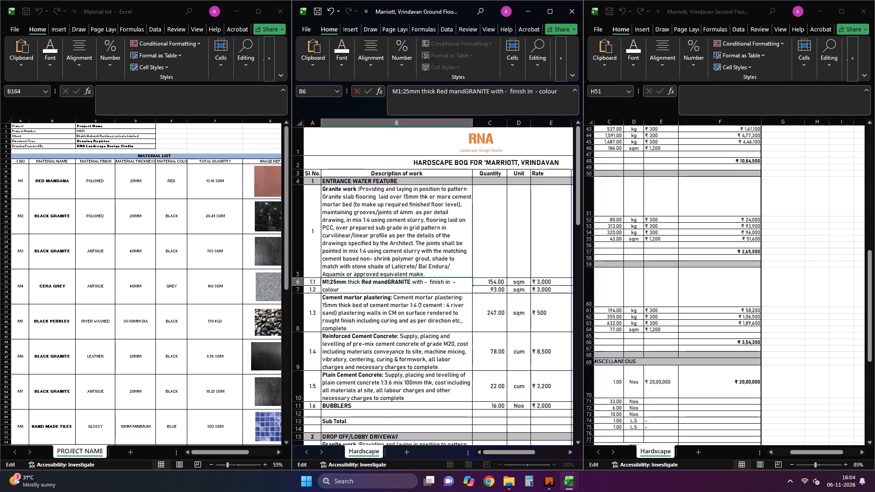
{"action": "key", "text": "BackSpace"}
{"action": "key", "text": "BackSpace"}
{"action": "key", "text": "BackSpace"}
{"action": "key", "text": "BackSpace"}
{"action": "key", "text": "BackSpace"}
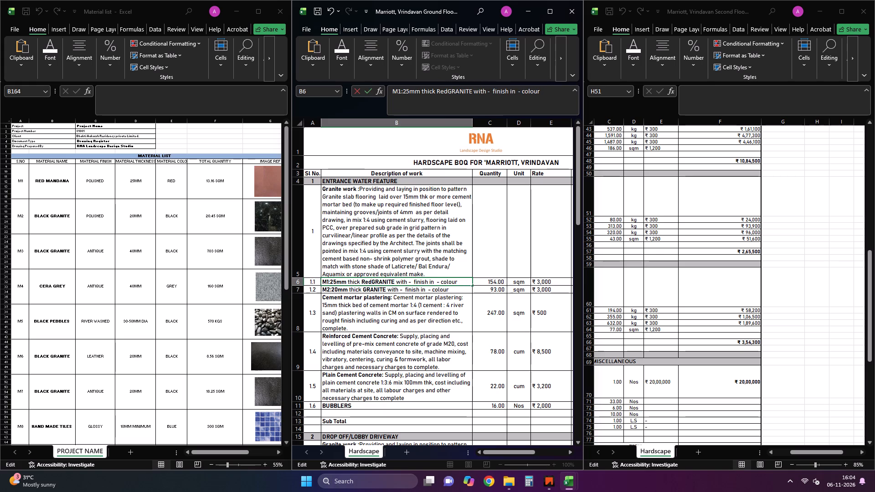
{"action": "key", "text": "space"}
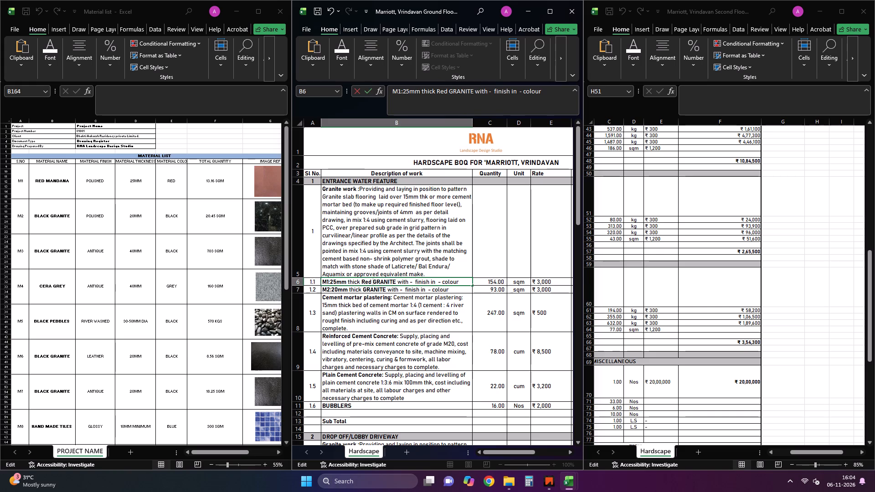
{"action": "key", "text": "BackSpace"}
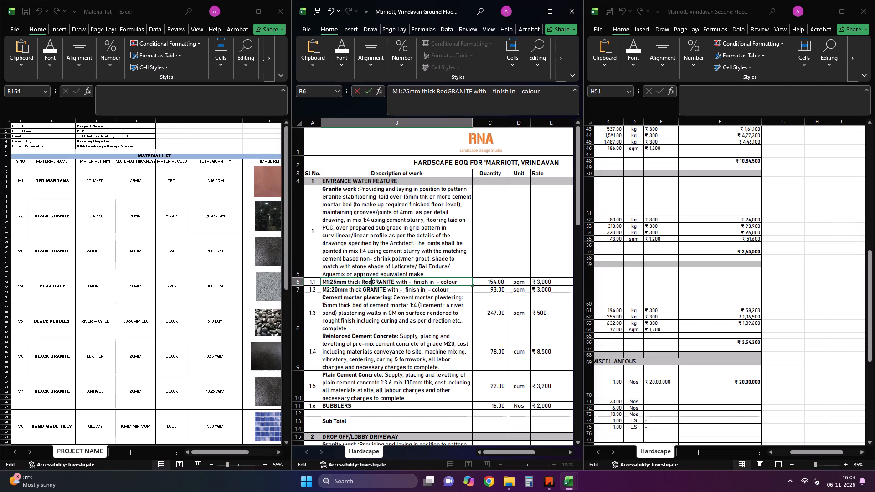
{"action": "key", "text": "BackSpace"}
{"action": "key", "text": "BackSpace"}
{"action": "type", "text": "ED MANDANA"}
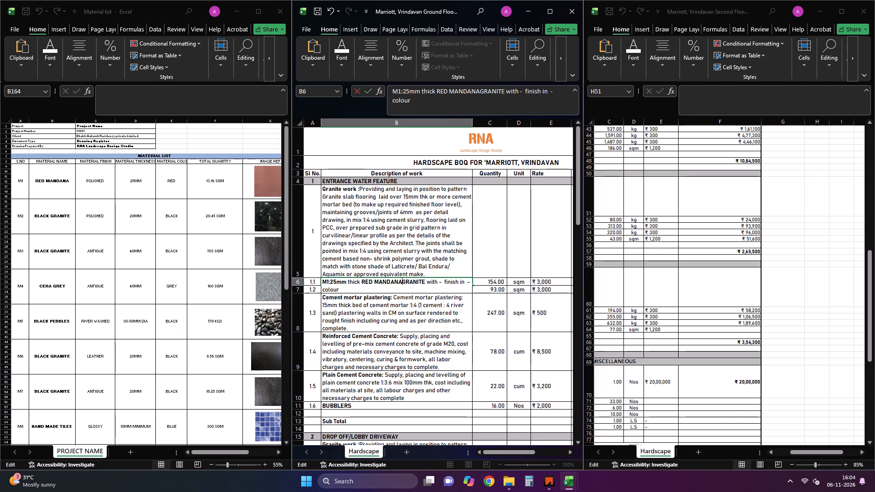
Remove the word GRANITE from the item 1.1 description, keeping a space between RED MANDANA and "with".
{"action": "key", "text": "shift+Right"}
{"action": "key", "text": "shift+Right"}
{"action": "key", "text": "shift+Right"}
{"action": "key", "text": "shift+Right"}
{"action": "key", "text": "shift+Right"}
{"action": "key", "text": "shift+Right"}
{"action": "key", "text": "shift+Right"}
{"action": "key", "text": "shift+Right"}
{"action": "key", "text": "BackSpace"}
{"action": "key", "text": "space"}
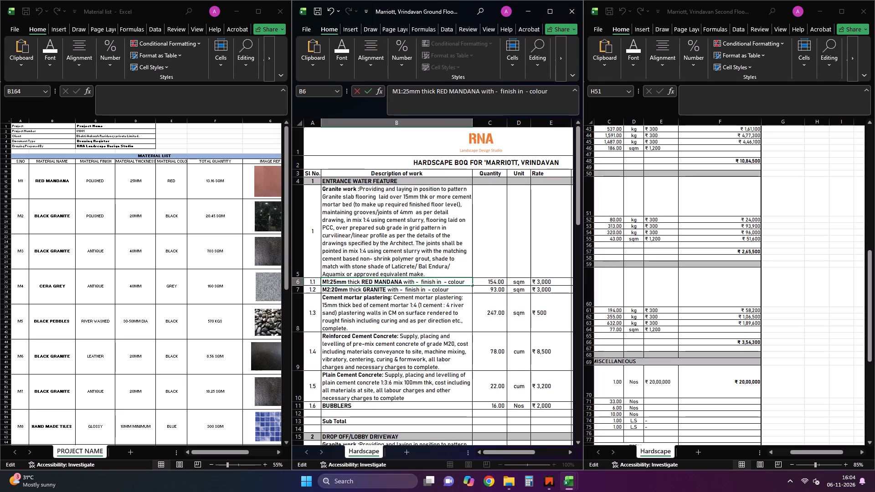
{"action": "left_click", "coordinate": [481, 263]}
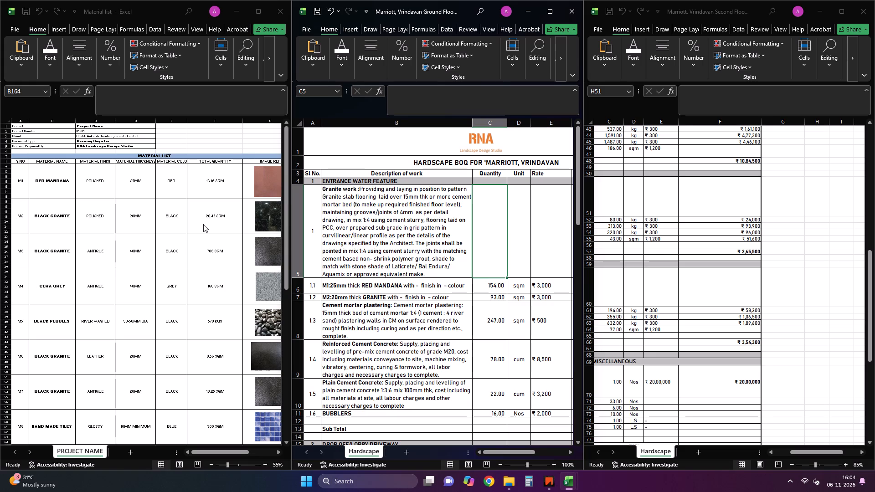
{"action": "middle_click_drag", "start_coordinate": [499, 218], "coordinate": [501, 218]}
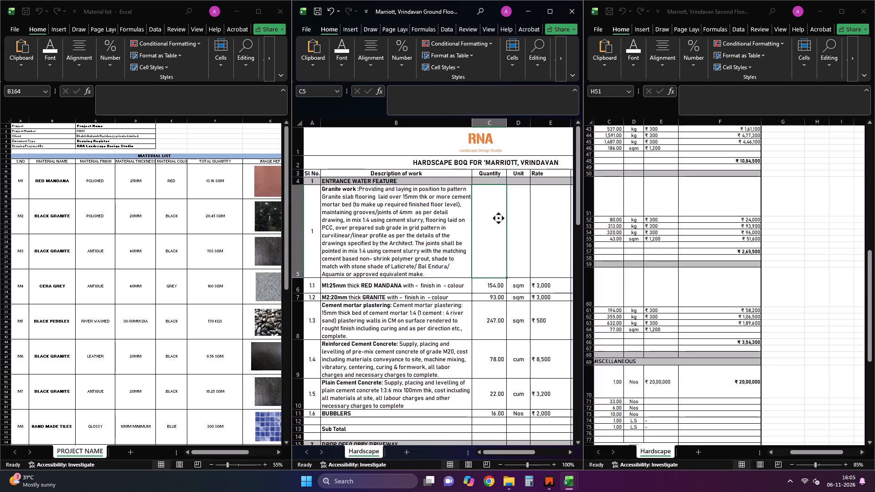
Set the quantity of item 1.1 RED MANDANA in the Ground Floor BOQ to 13.16.
{"action": "middle_click_drag", "start_coordinate": [501, 218], "coordinate": [520, 222]}
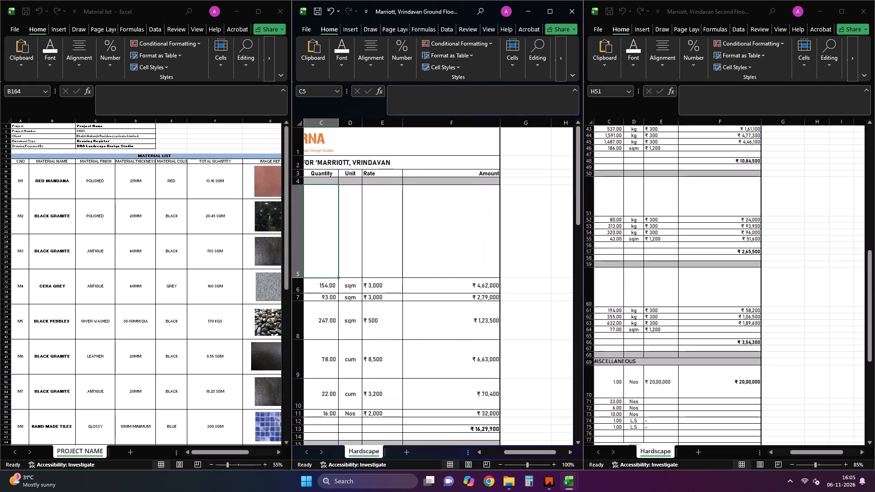
{"action": "middle_click_drag", "start_coordinate": [504, 226], "coordinate": [468, 232]}
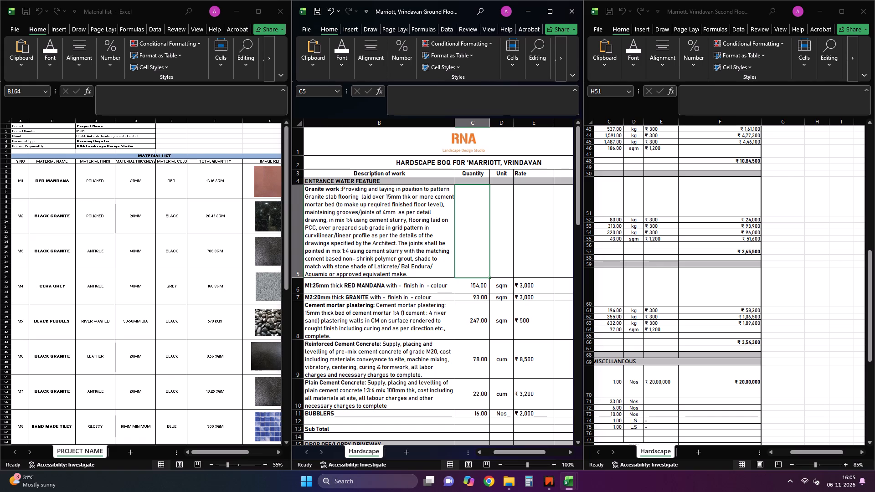
{"action": "left_click", "coordinate": [481, 288]}
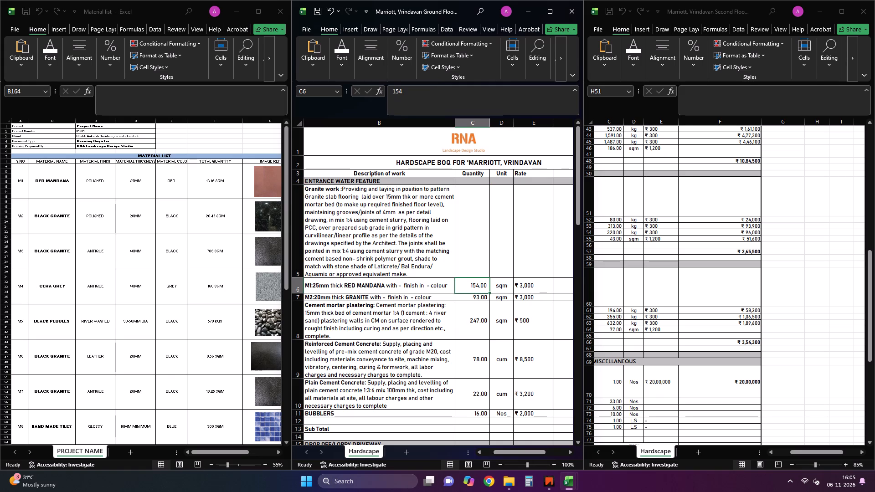
{"action": "type", "text": "13."}
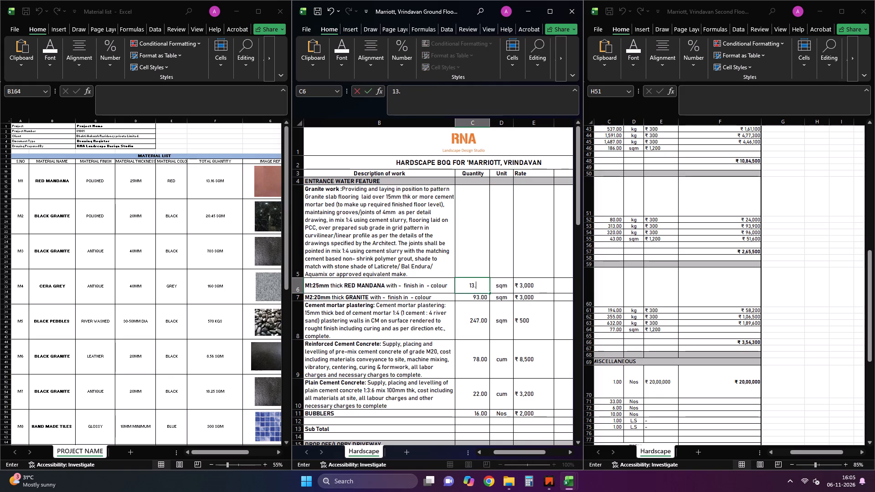
{"action": "type", "text": "16"}
{"action": "left_click", "coordinate": [471, 237]}
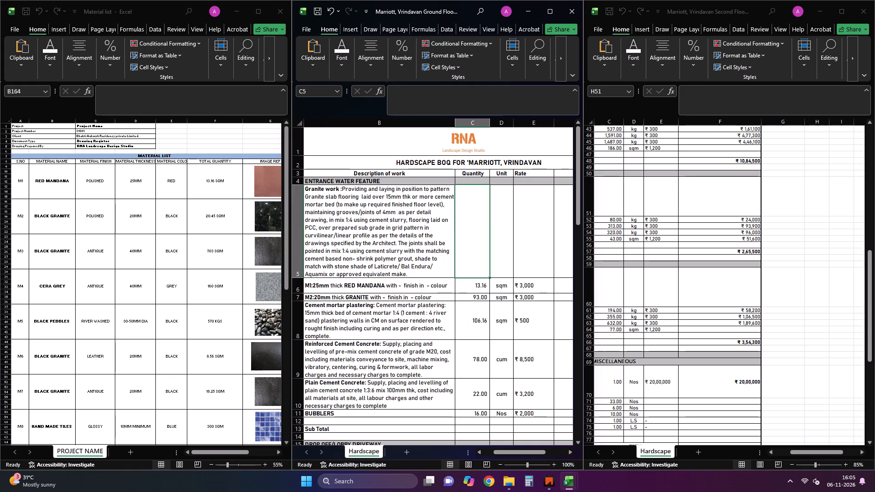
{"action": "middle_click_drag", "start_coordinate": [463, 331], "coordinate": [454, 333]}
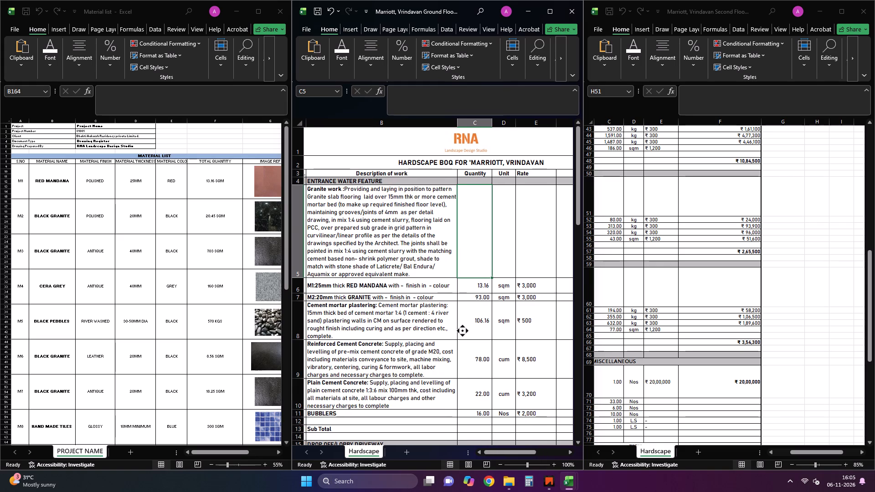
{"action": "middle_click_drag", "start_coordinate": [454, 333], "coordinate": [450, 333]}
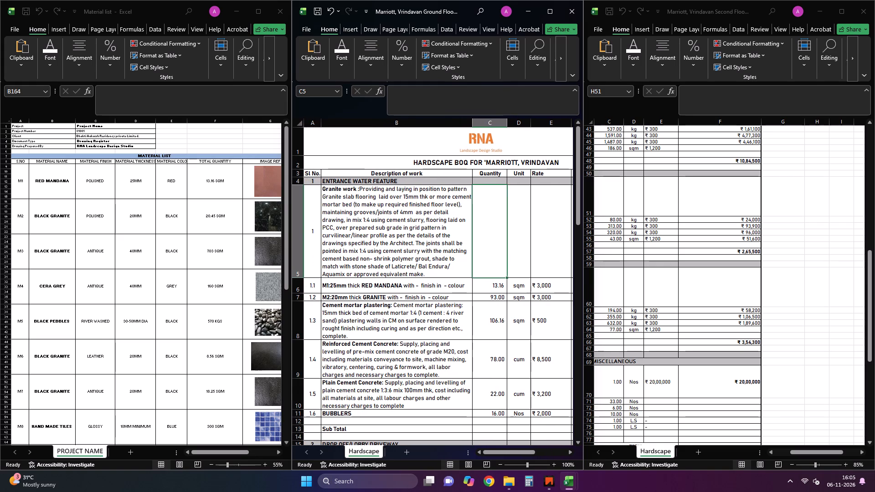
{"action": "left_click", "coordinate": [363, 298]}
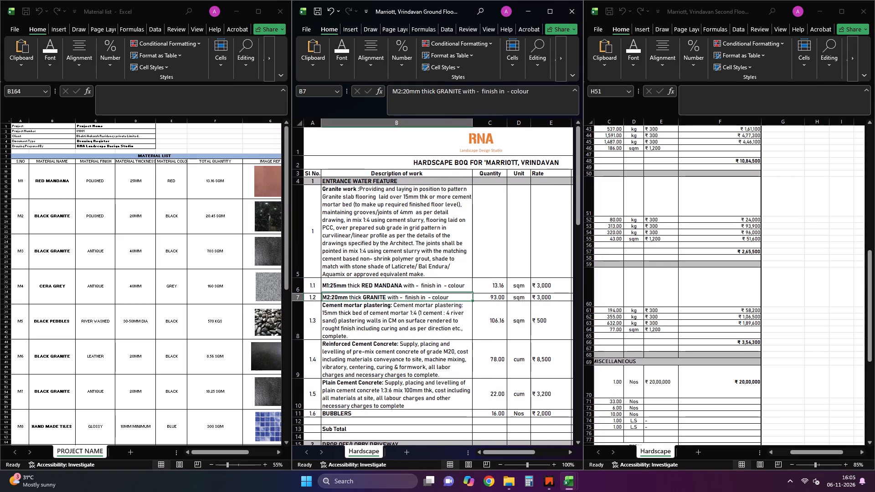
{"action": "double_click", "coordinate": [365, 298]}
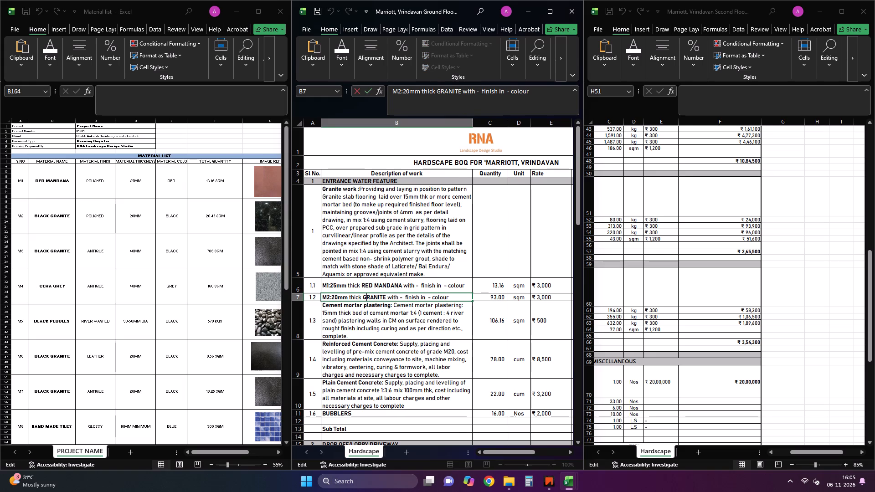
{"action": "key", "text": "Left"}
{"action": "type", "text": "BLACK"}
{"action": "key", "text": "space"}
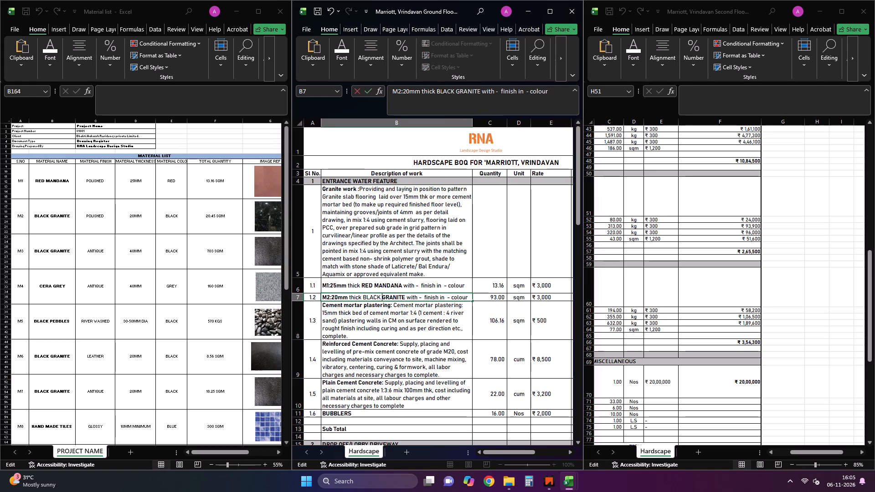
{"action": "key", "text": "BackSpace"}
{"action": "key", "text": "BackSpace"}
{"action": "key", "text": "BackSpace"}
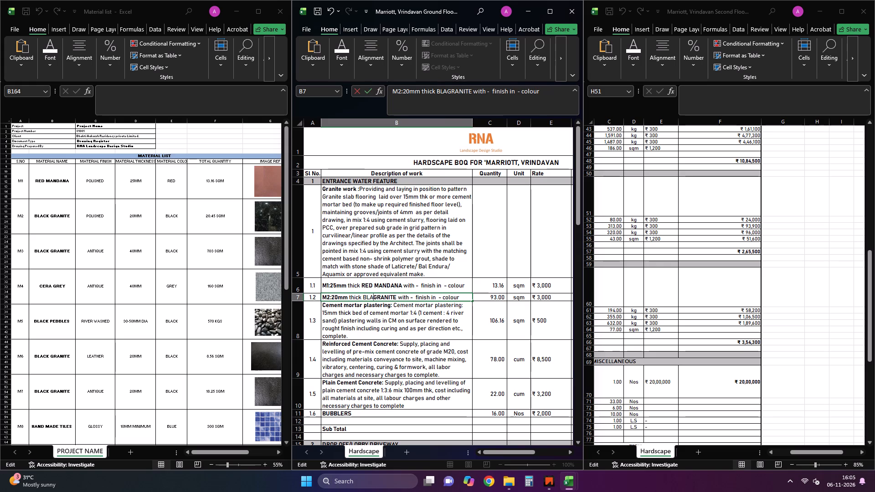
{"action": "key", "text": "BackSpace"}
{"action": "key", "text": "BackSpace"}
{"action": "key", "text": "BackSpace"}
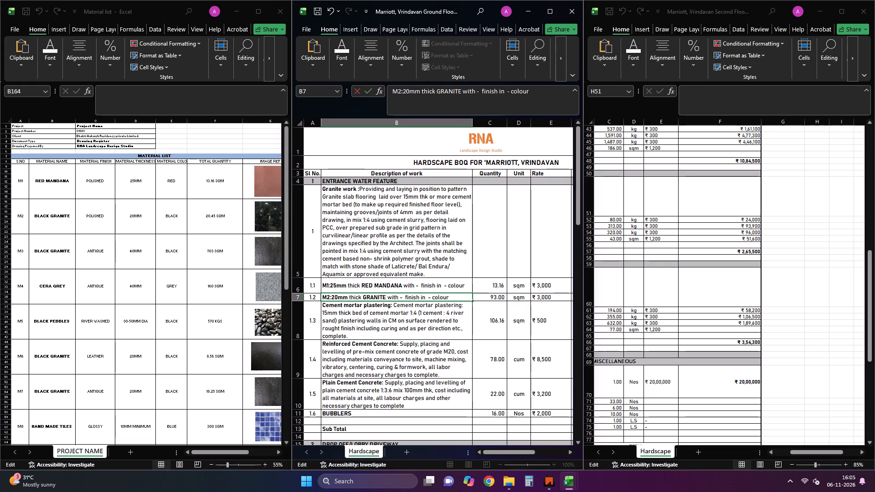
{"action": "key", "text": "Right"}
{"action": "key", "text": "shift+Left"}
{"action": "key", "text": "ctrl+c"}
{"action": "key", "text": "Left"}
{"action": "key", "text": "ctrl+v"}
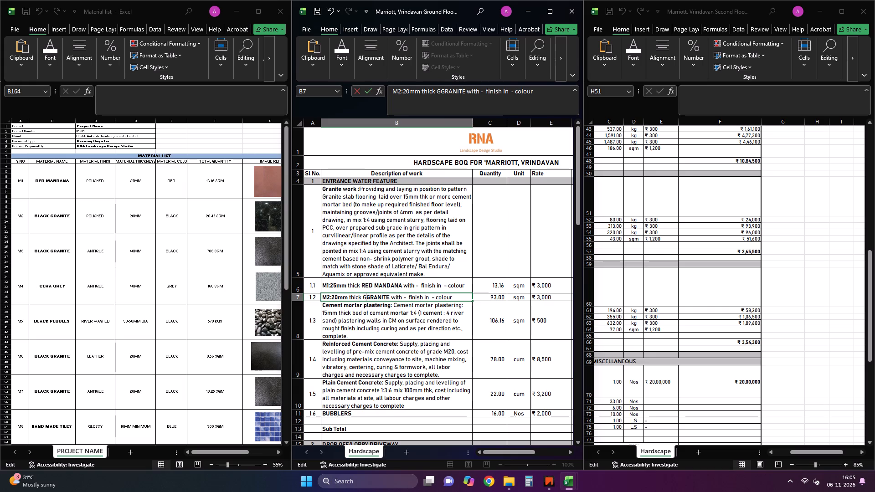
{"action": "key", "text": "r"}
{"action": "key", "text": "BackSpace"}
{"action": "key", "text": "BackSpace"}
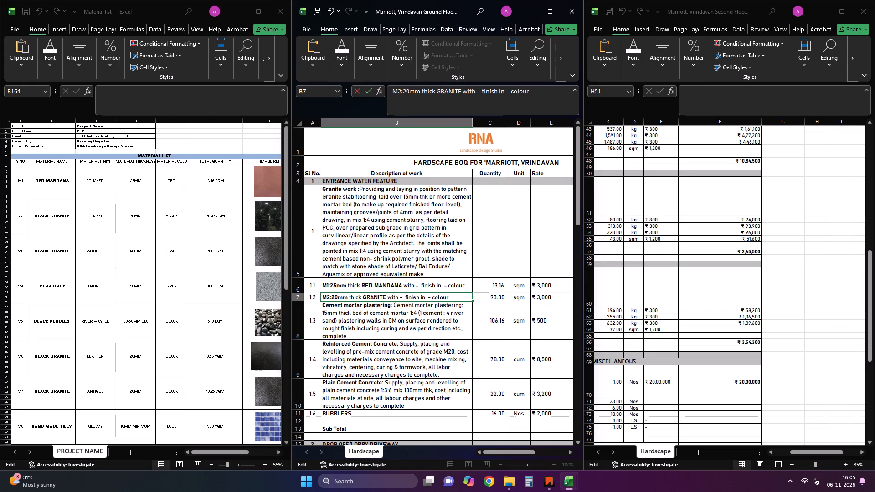
Replace GRANITE with BLACK GRANITE in the item 1.2 (M2) description, keeping the material name bold.
{"action": "double_click", "coordinate": [368, 297]}
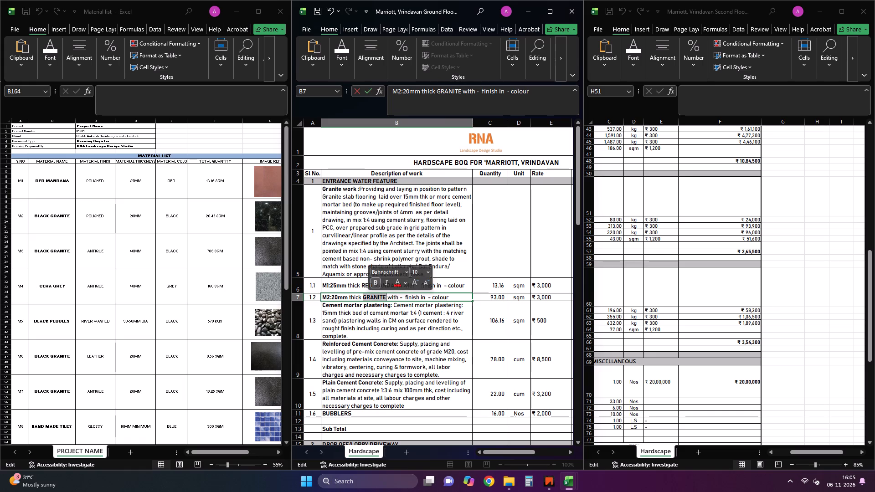
{"action": "key", "text": "b"}
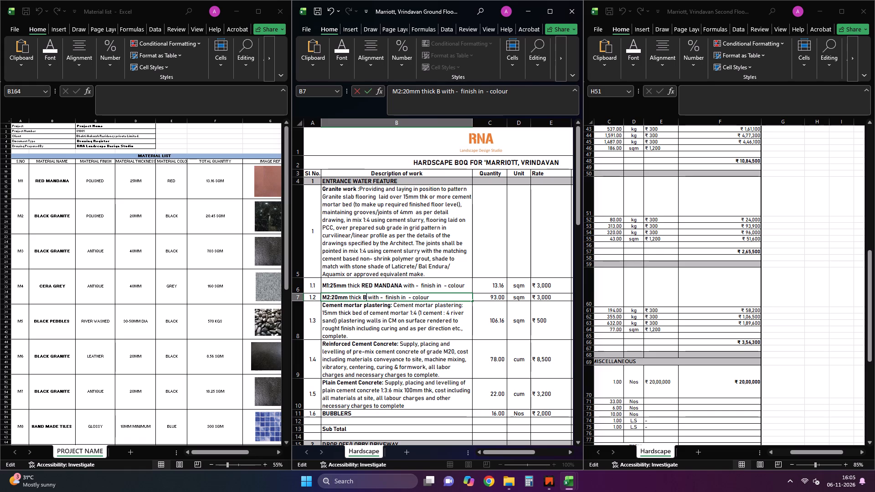
{"action": "type", "text": "LA"}
{"action": "key", "text": "c"}
{"action": "type", "text": "K"}
{"action": "key", "text": "space"}
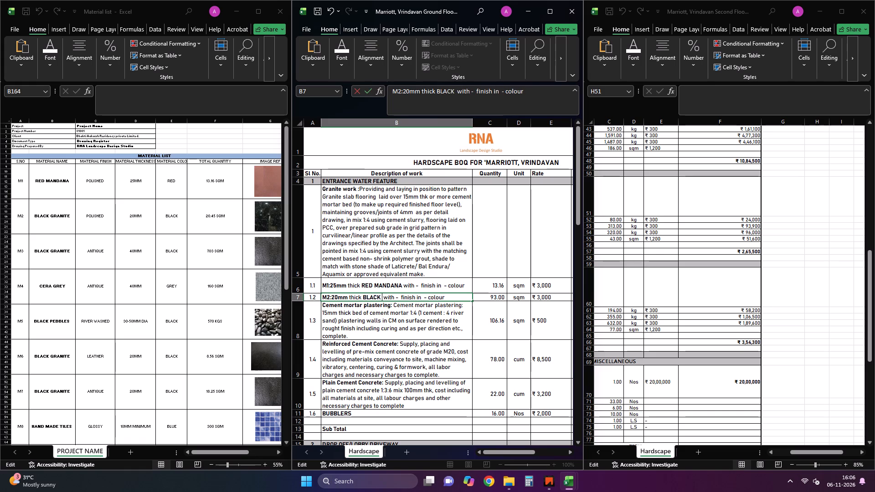
{"action": "key", "text": "g"}
{"action": "key", "text": "r"}
{"action": "type", "text": "ANI"}
{"action": "type", "text": "TE"}
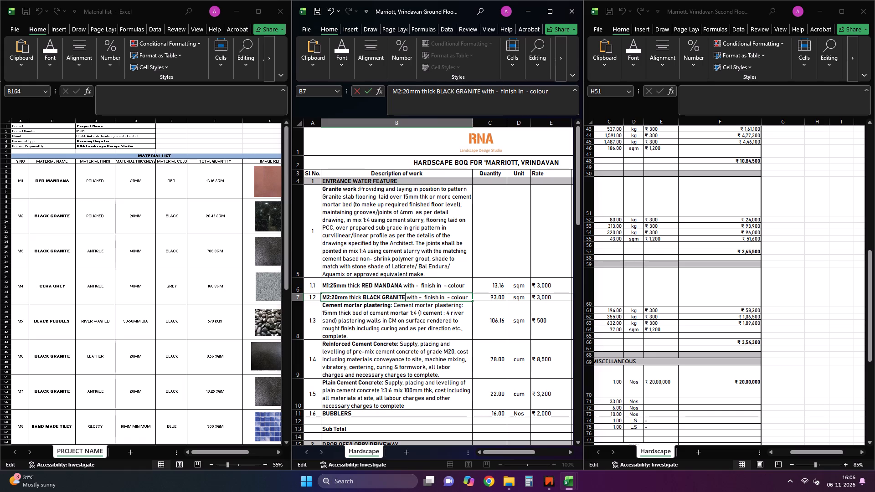
{"action": "left_click", "coordinate": [419, 287]}
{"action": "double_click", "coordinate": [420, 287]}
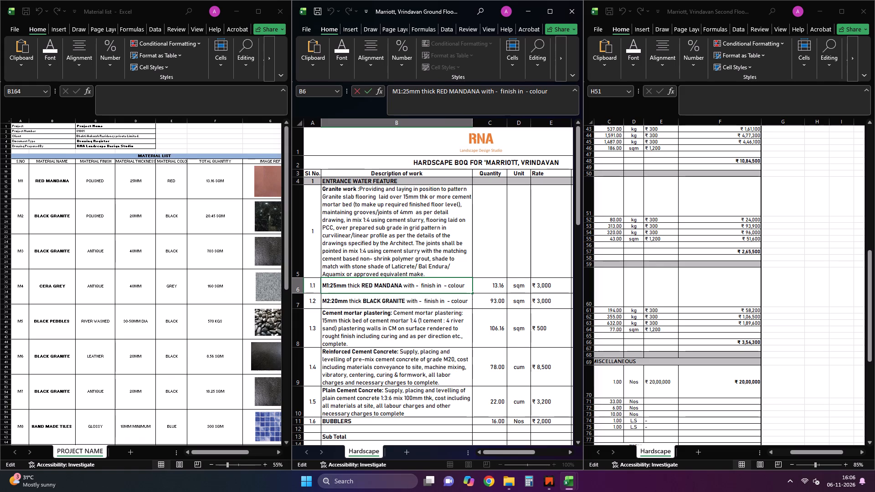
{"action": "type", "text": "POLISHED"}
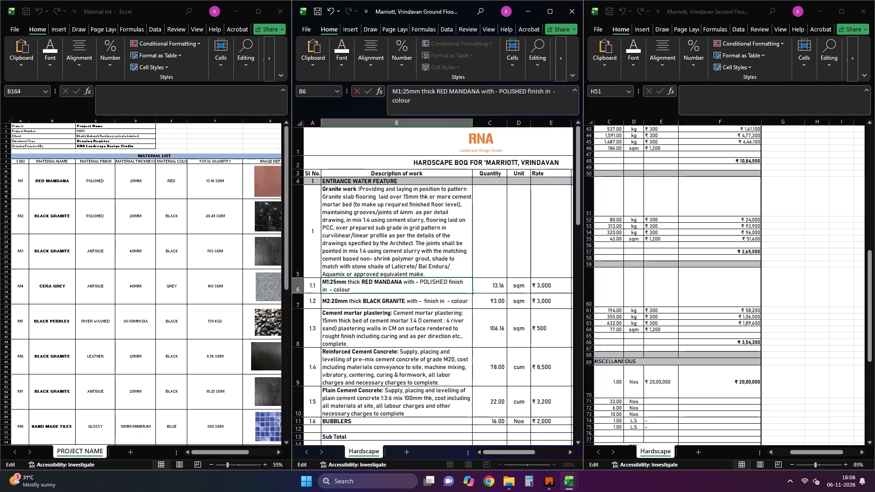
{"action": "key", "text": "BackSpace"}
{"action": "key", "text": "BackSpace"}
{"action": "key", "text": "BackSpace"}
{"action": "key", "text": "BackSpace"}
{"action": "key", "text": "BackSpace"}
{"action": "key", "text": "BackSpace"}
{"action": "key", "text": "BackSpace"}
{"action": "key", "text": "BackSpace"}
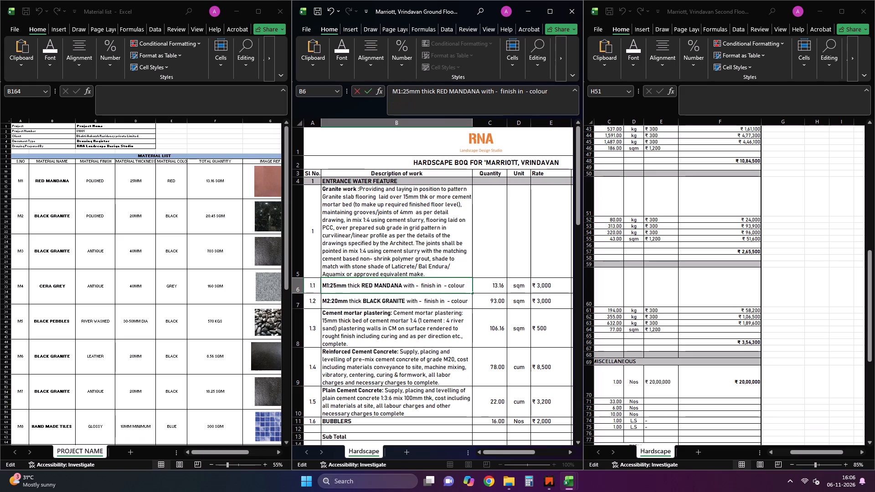
Insert the finish "polished" in lower case directly after the first dash in the item 1.1 description, replacing the extra space.
{"action": "key", "text": "BackSpace"}
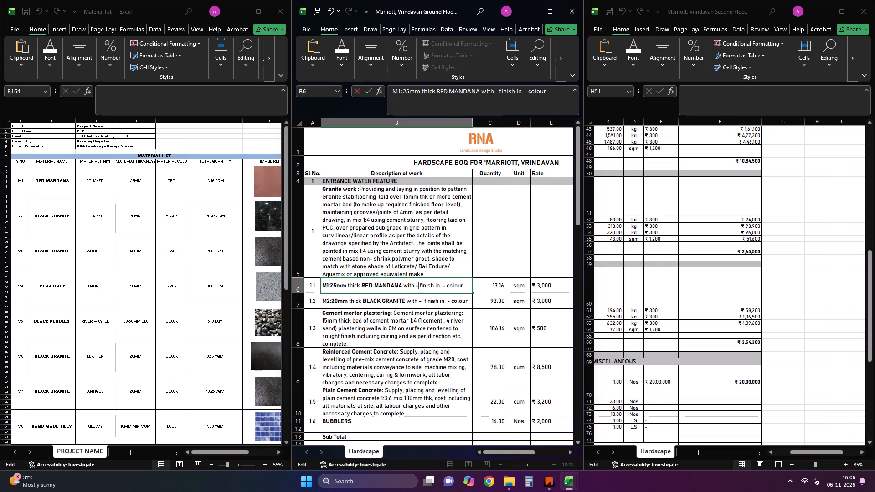
{"action": "type", "text": "polished"}
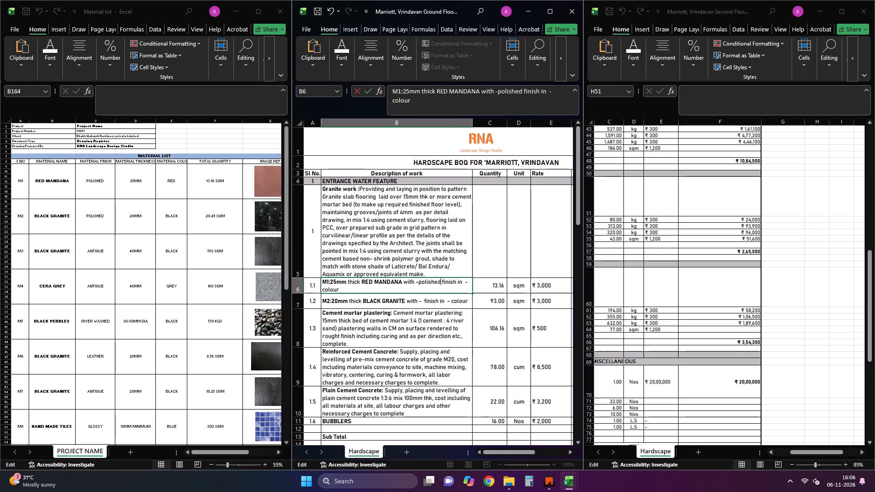
Insert the colour "red" before the word "colour" in the item 1.1 description of the Ground Floor BOQ.
{"action": "key", "text": "Left"}
{"action": "key", "text": "Right"}
{"action": "key", "text": "Right"}
{"action": "key", "text": "Right"}
{"action": "key", "text": "Right"}
{"action": "key", "text": "Right"}
{"action": "key", "text": "Right"}
{"action": "key", "text": "Right"}
{"action": "key", "text": "Right"}
{"action": "key", "text": "Right"}
{"action": "key", "text": "Right"}
{"action": "key", "text": "Right"}
{"action": "key", "text": "Right"}
{"action": "key", "text": "Right"}
{"action": "key", "text": "Right"}
{"action": "key", "text": "Right"}
{"action": "type", "text": "red"}
{"action": "key", "text": "space"}
{"action": "left_click", "coordinate": [403, 297]}
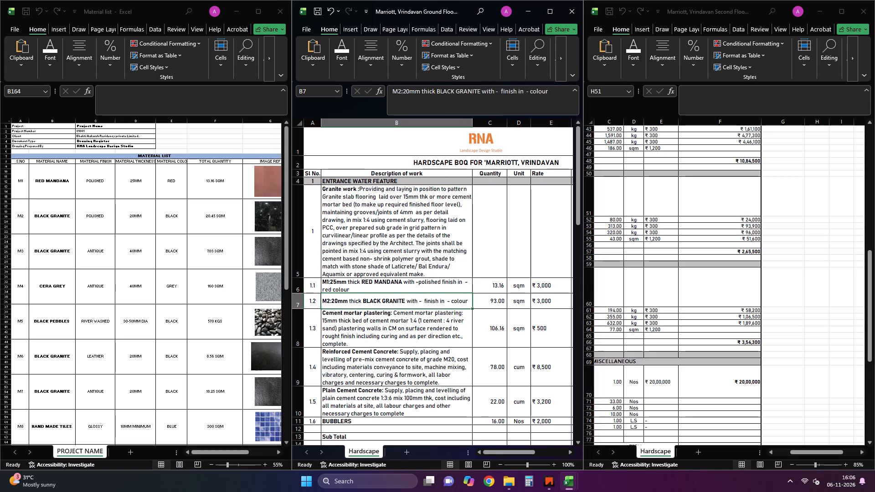
Insert the finish "polished" directly after the first dash in the item 1.2 BLACK GRANITE description, replacing the extra space.
{"action": "left_click", "coordinate": [399, 304]}
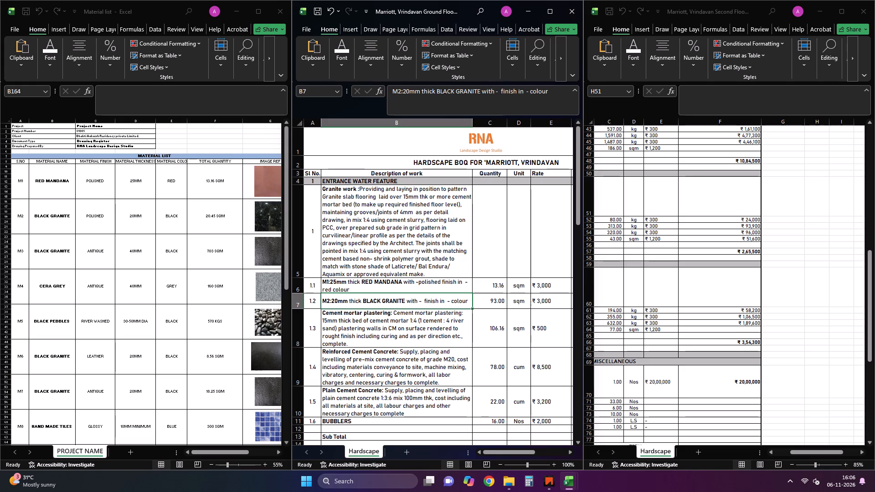
{"action": "left_click", "coordinate": [339, 303]}
{"action": "double_click", "coordinate": [423, 300]}
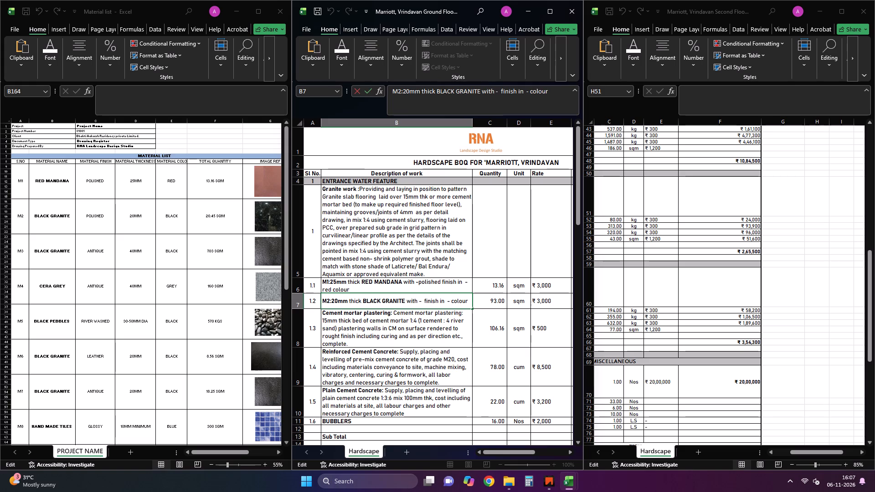
{"action": "key", "text": "BackSpace"}
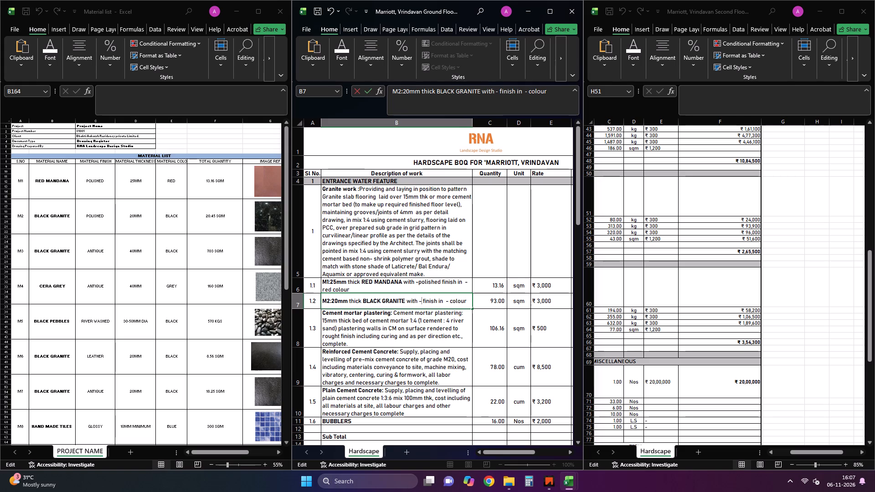
{"action": "type", "text": "pol"}
{"action": "type", "text": "ished"}
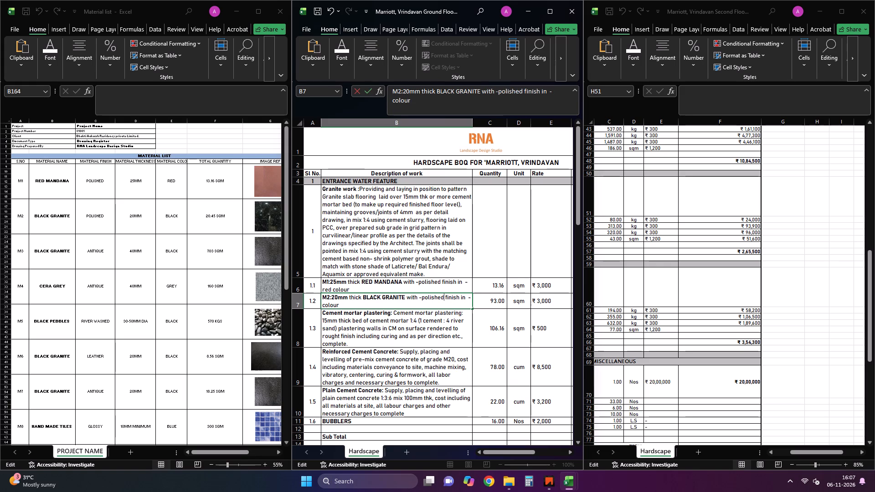
{"action": "left_click", "coordinate": [319, 304]}
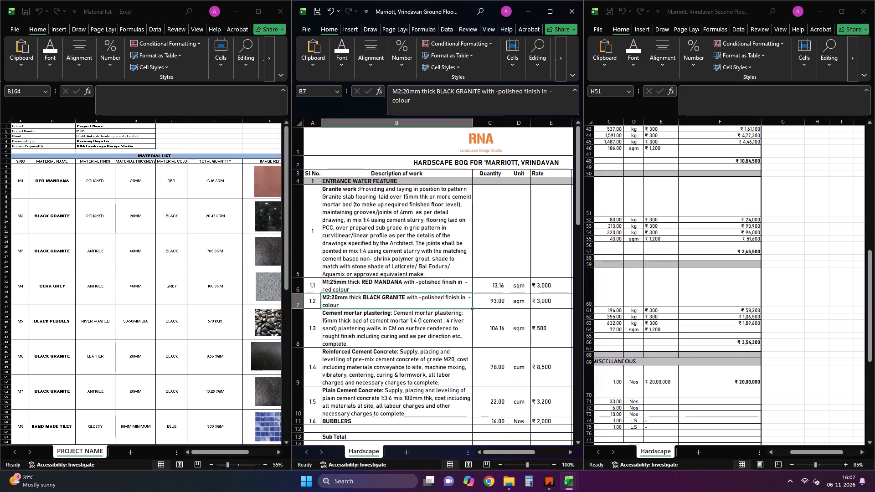
Insert the colour "black" before the word "colour" in the item 1.2 description of the Ground Floor BOQ.
{"action": "double_click", "coordinate": [328, 306]}
{"action": "left_click", "coordinate": [322, 304]}
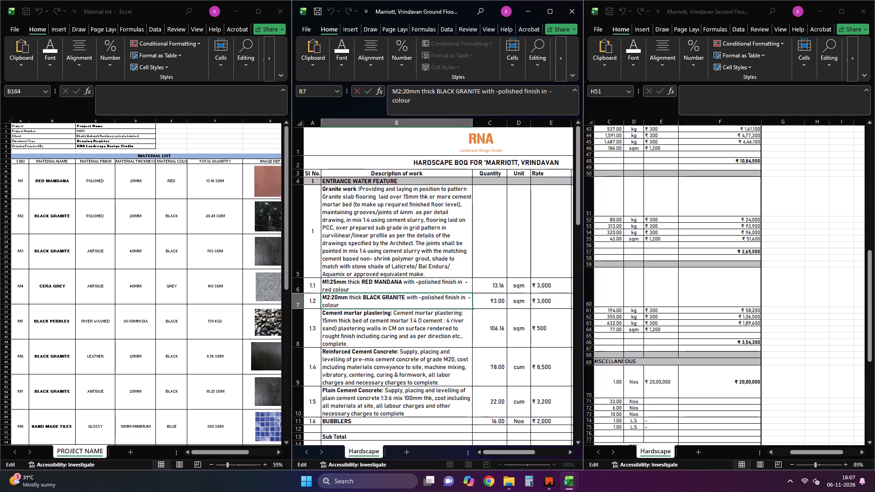
{"action": "type", "text": "black"}
{"action": "key", "text": "space"}
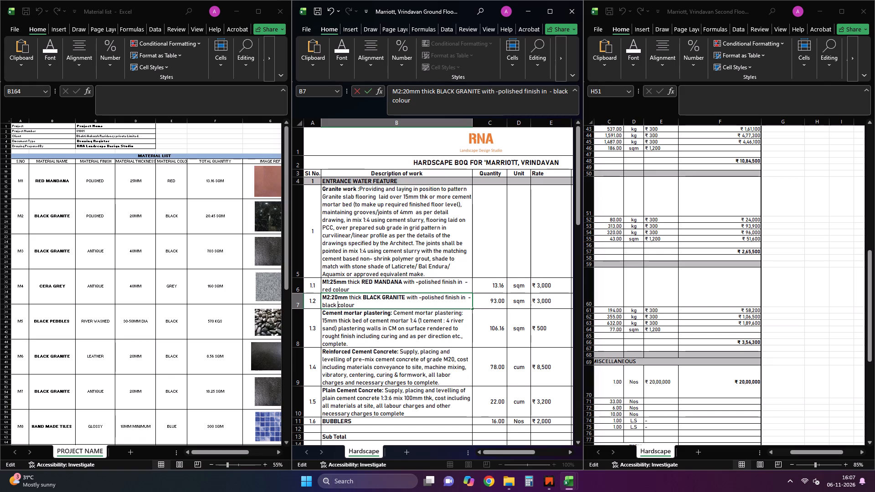
Set the quantity of item 1.2 BLACK GRANITE in the Ground Floor BOQ to 20.45.
{"action": "left_click", "coordinate": [497, 304]}
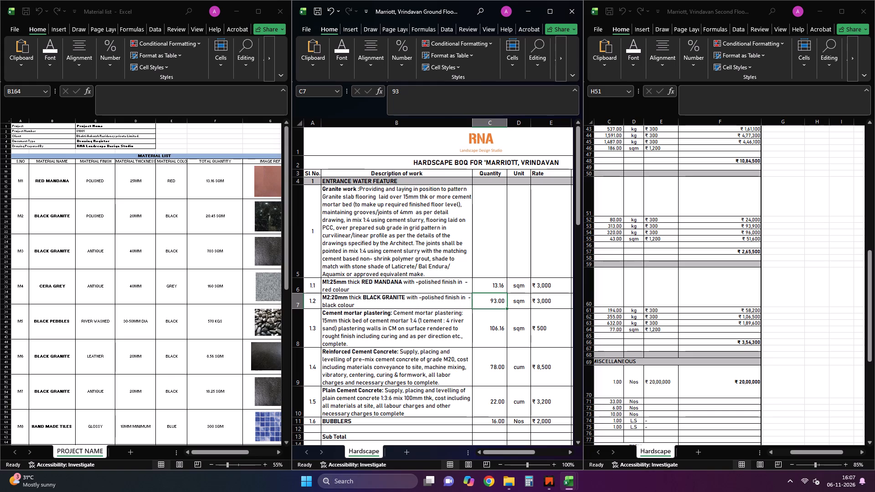
{"action": "type", "text": "20.45"}
{"action": "left_click", "coordinate": [486, 256]}
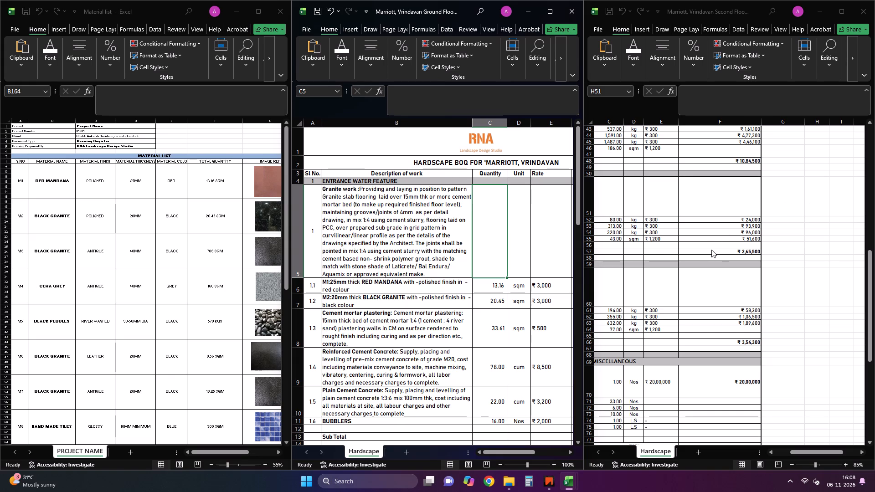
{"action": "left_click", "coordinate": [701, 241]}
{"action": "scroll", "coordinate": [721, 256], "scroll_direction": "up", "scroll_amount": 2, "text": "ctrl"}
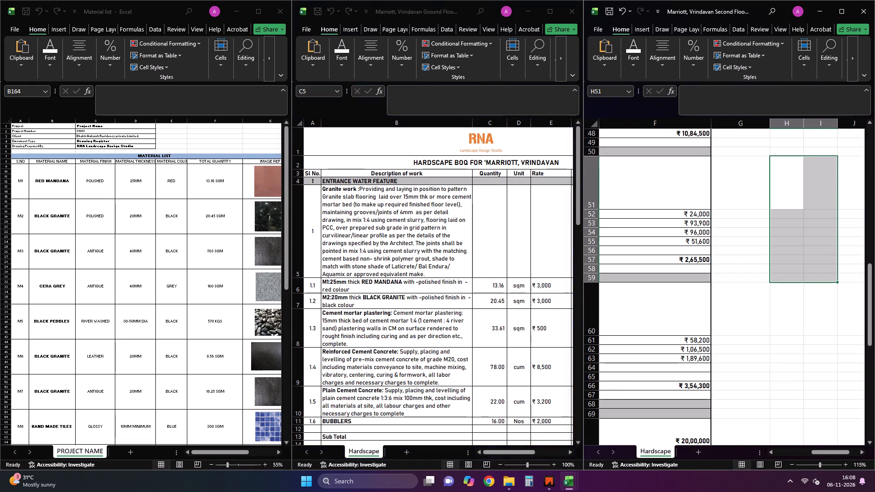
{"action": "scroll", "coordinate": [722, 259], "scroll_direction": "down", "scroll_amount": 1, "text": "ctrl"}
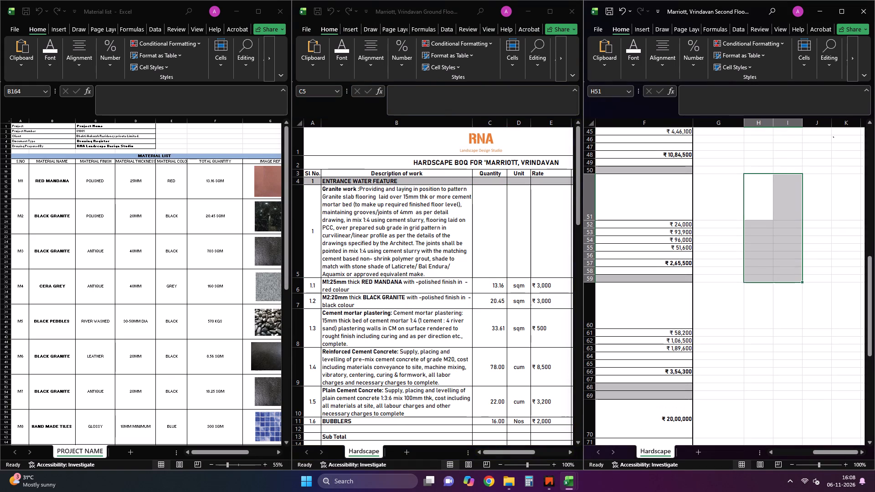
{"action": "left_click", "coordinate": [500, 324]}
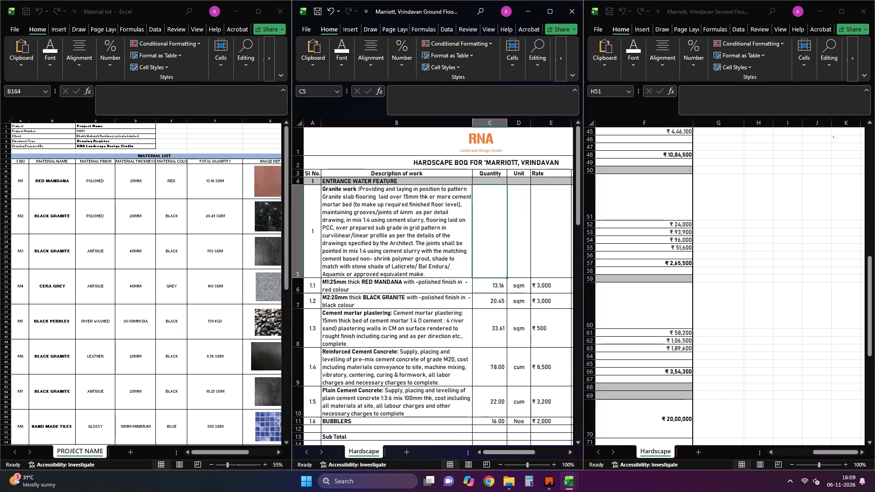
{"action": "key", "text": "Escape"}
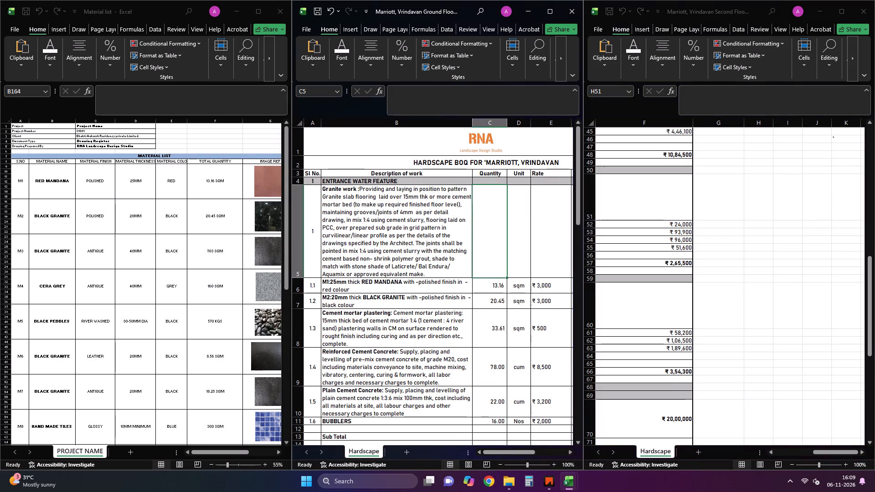
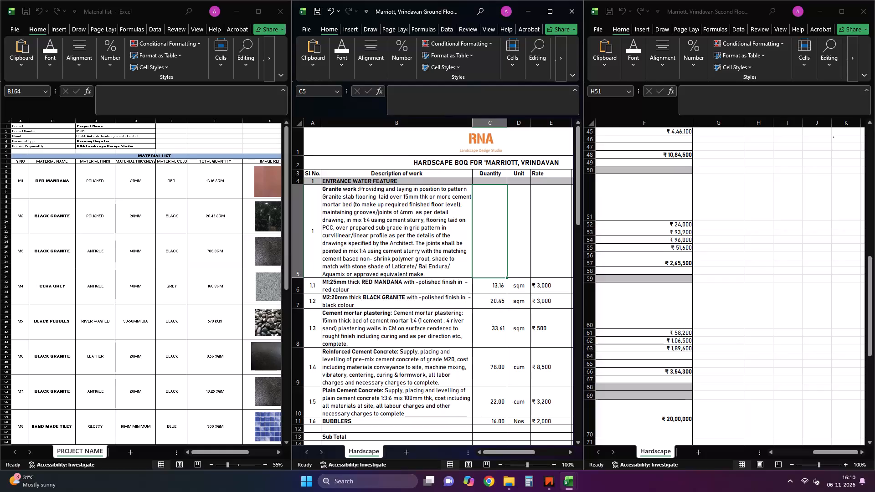
Change the thickness in the item 2.1 ON-SLAB-M3 granite description of the Ground Floor BOQ to 40mm.
{"action": "key", "text": "Escape"}
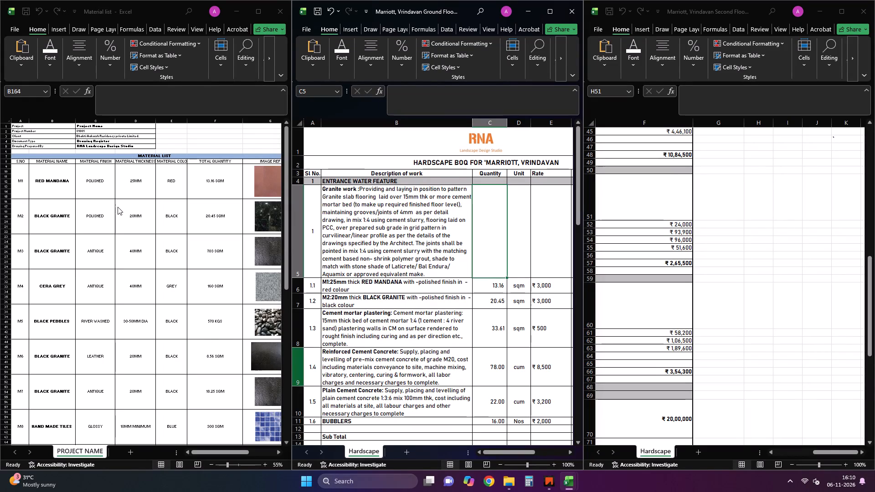
{"action": "left_click", "coordinate": [118, 206]}
{"action": "key", "text": "Escape"}
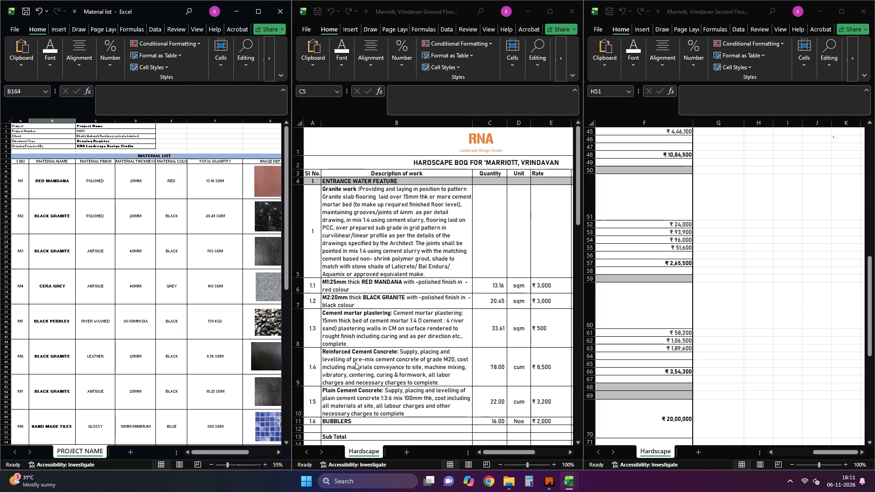
{"action": "middle_click_drag", "start_coordinate": [392, 271], "coordinate": [392, 280]}
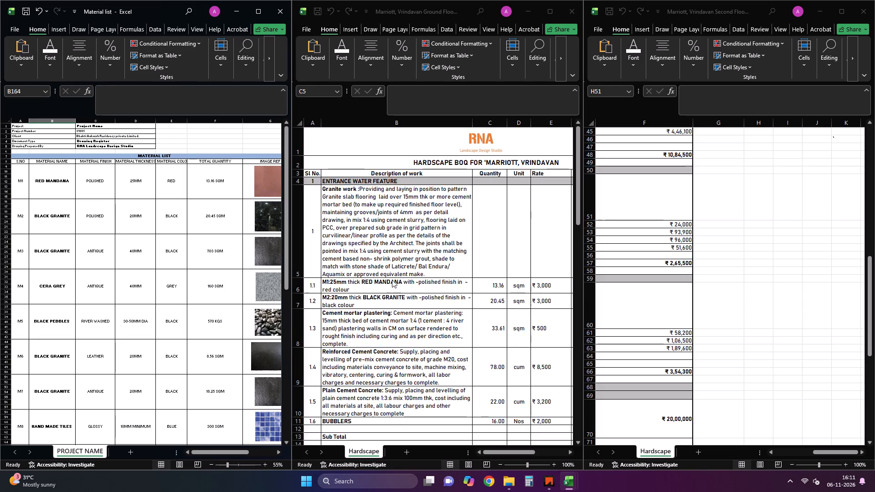
{"action": "middle_click_drag", "start_coordinate": [392, 280], "coordinate": [396, 304]}
{"action": "left_click", "coordinate": [400, 282]}
{"action": "middle_click_drag", "start_coordinate": [400, 267], "coordinate": [398, 281]}
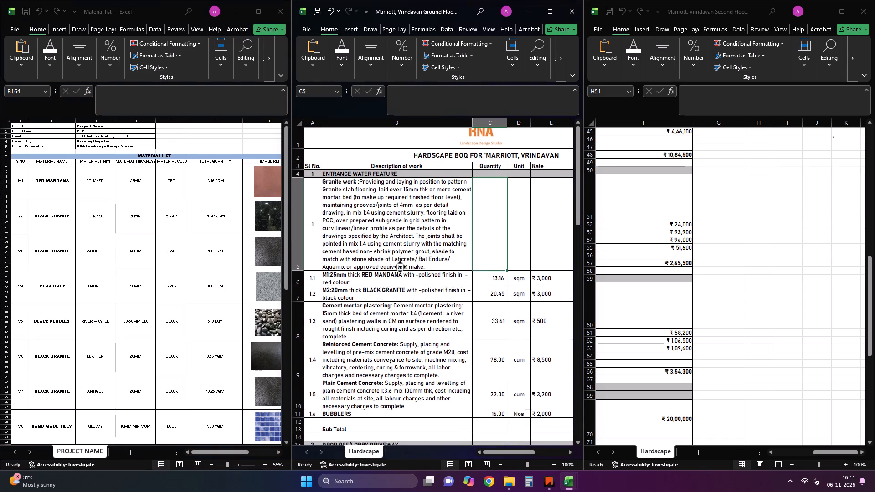
{"action": "middle_click_drag", "start_coordinate": [398, 281], "coordinate": [398, 315]}
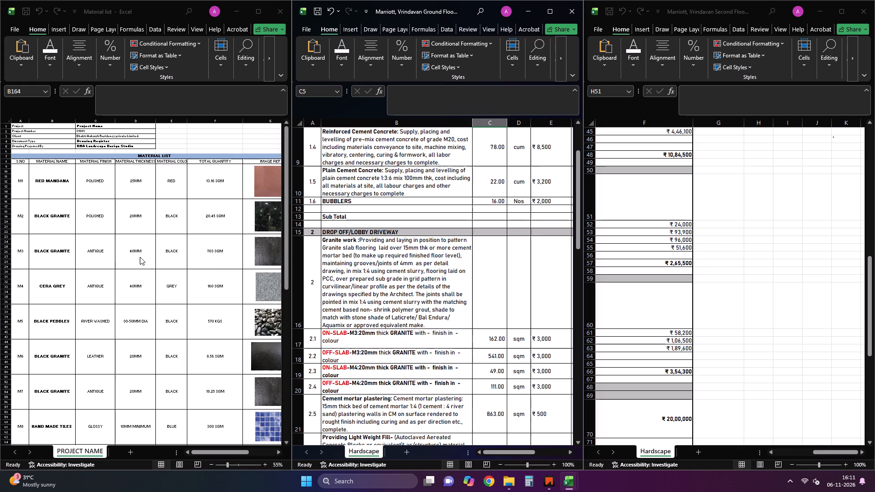
{"action": "left_click", "coordinate": [357, 334]}
{"action": "double_click", "coordinate": [363, 335]}
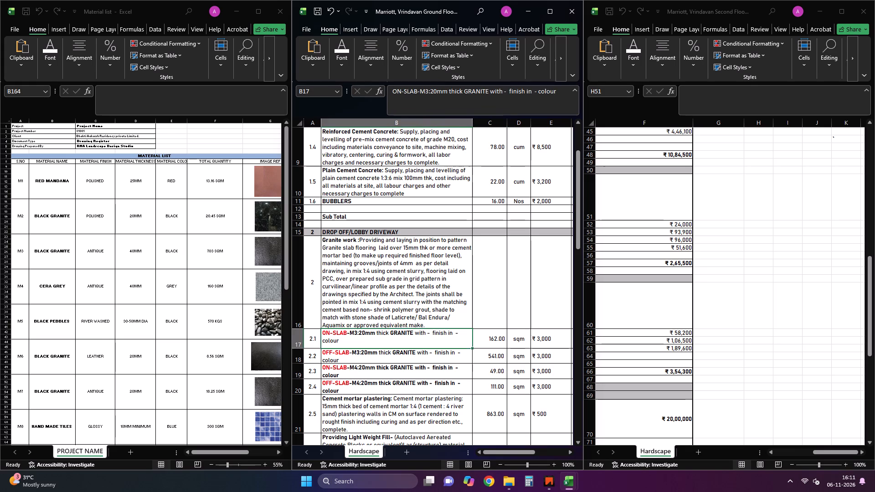
{"action": "key", "text": "BackSpace"}
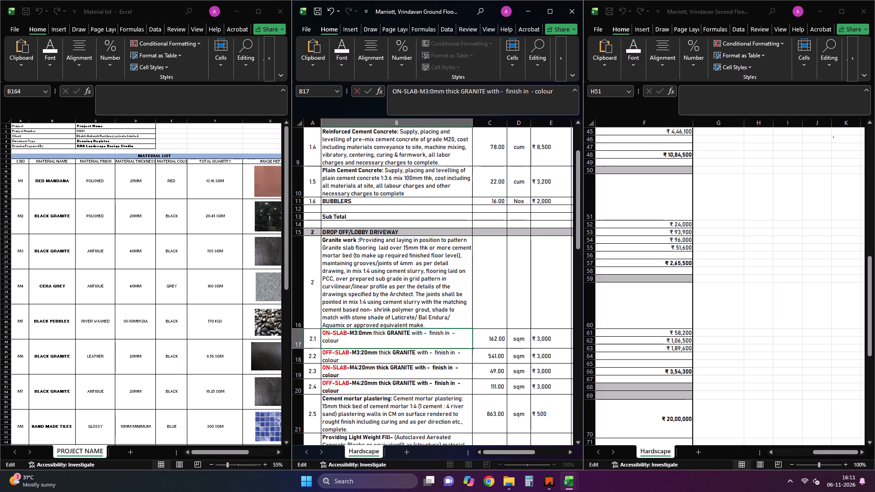
{"action": "key", "text": "4"}
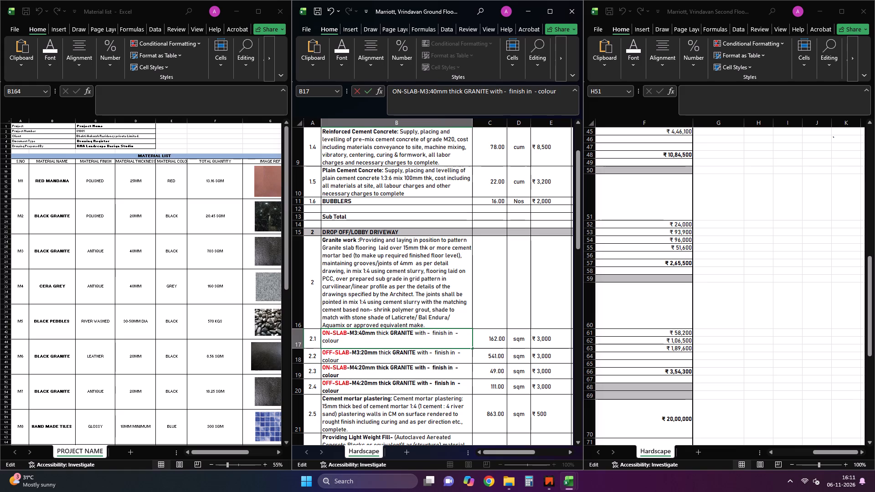
Change the thickness in the item 2.2 OFF-SLAB-M3 granite description of the Ground Floor BOQ to 40mm.
{"action": "double_click", "coordinate": [365, 354]}
{"action": "key", "text": "BackSpace"}
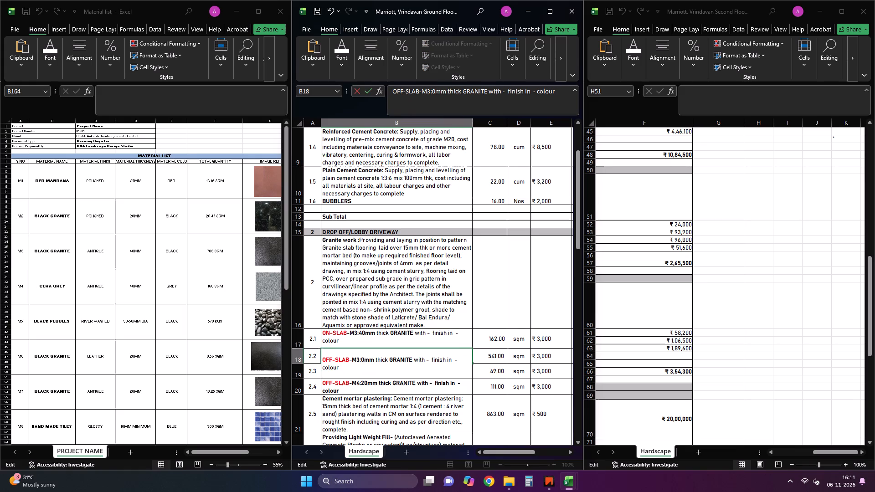
{"action": "key", "text": "4"}
{"action": "left_click", "coordinate": [478, 325]}
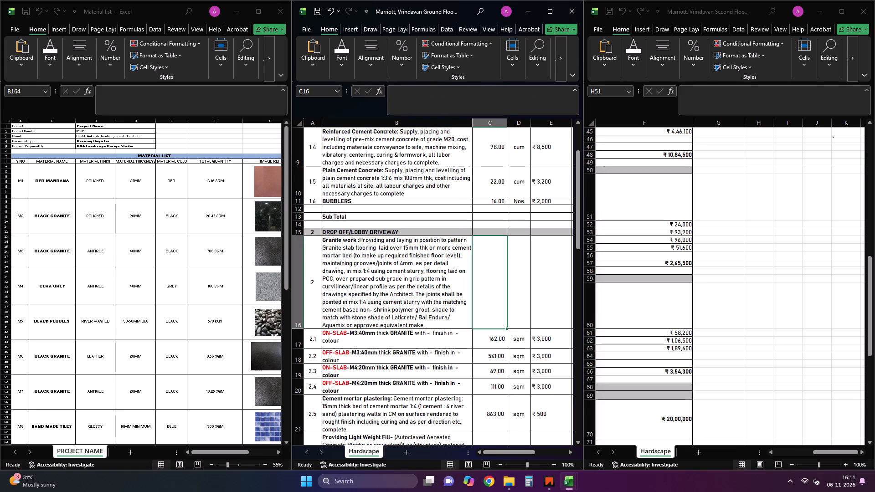
Add the item 2.1 and 2.2 quantities, 162 and 541, in Calculator to check them against the Material list.
{"action": "left_click", "coordinate": [530, 479]}
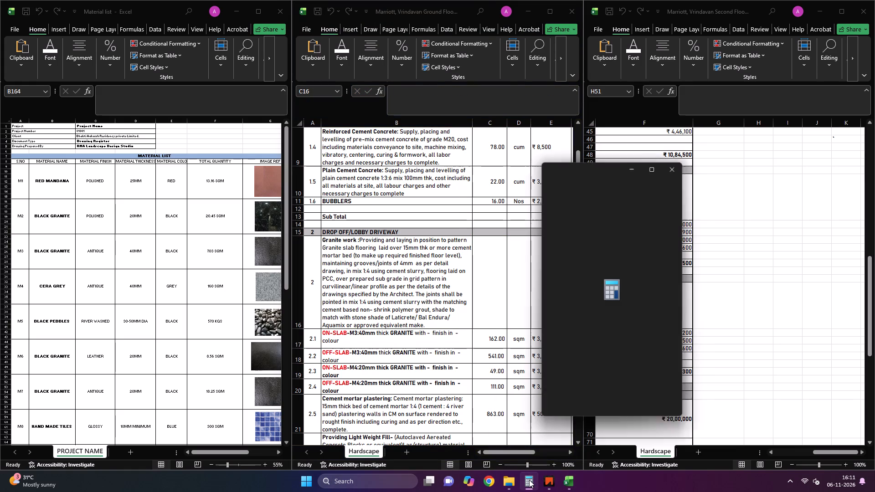
{"action": "type", "text": "162+"}
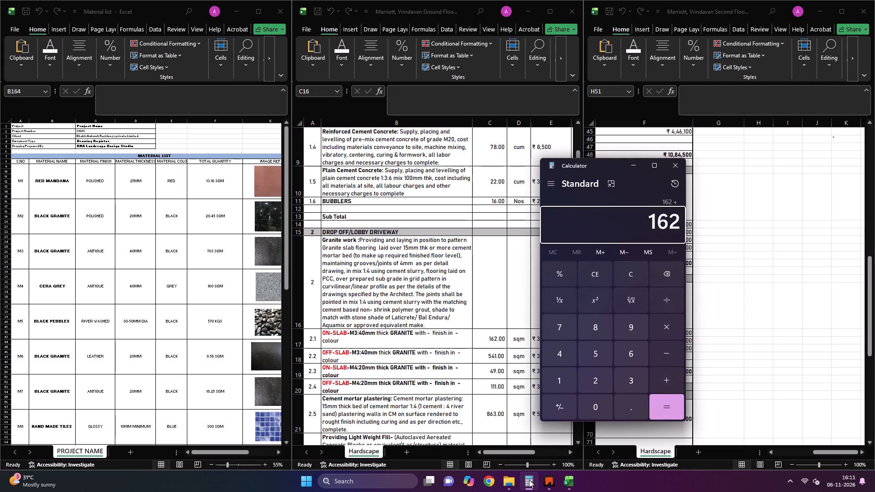
{"action": "type", "text": "541"}
{"action": "key", "text": "Return"}
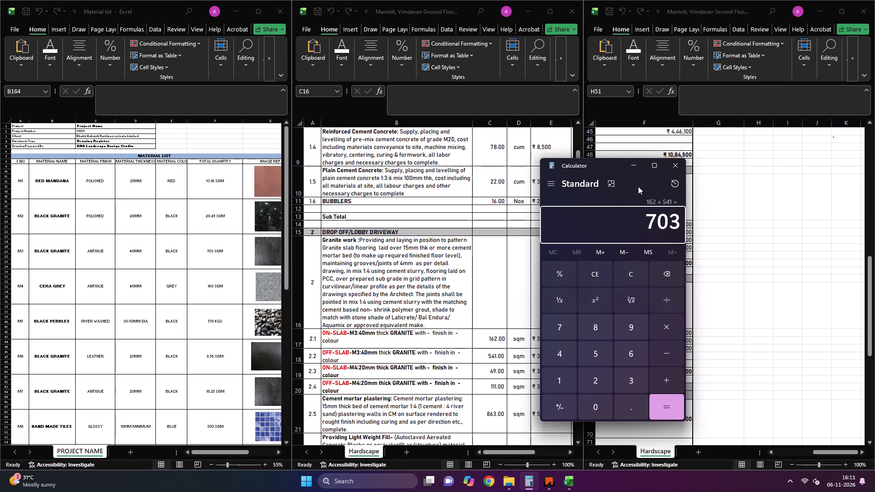
{"action": "left_click", "coordinate": [633, 168]}
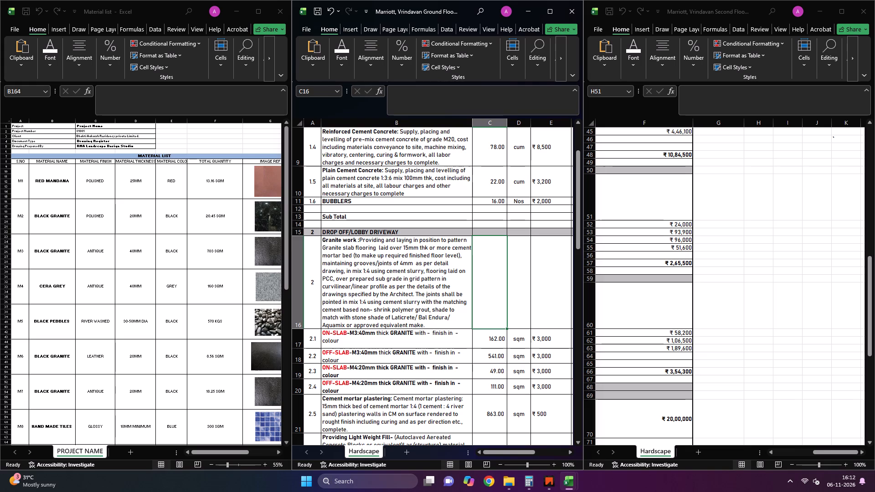
Insert "BLACK" before "GRANITE" in the item 2.1 ON-SLAB-M3 description of the Ground Floor BOQ.
{"action": "double_click", "coordinate": [393, 333]}
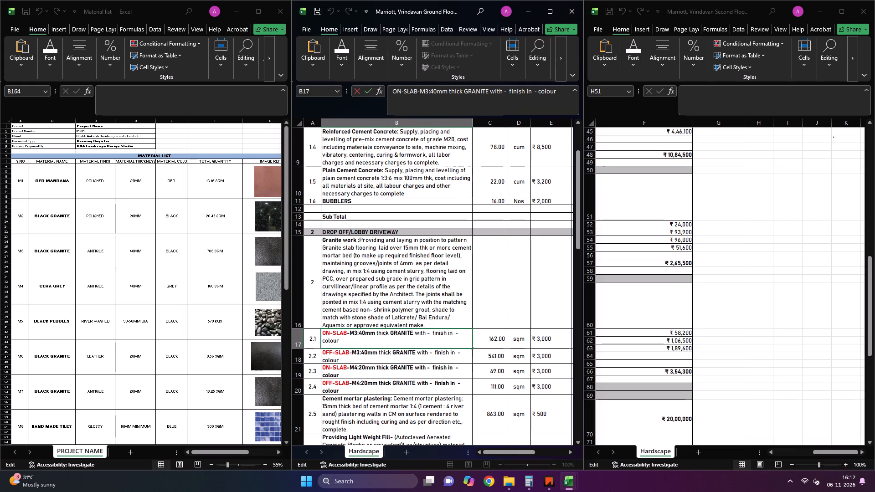
{"action": "key", "text": "BackSpace"}
{"action": "key", "text": "b"}
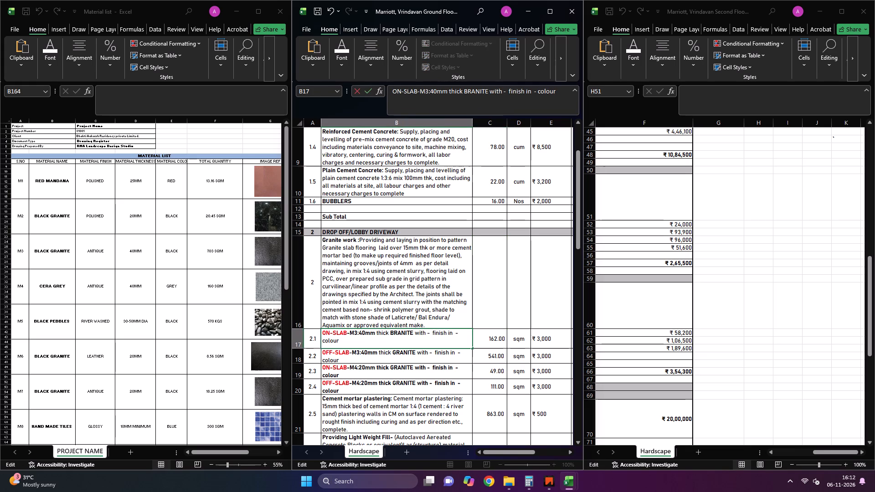
{"action": "type", "text": "LA"}
{"action": "type", "text": "CK"}
{"action": "key", "text": "space"}
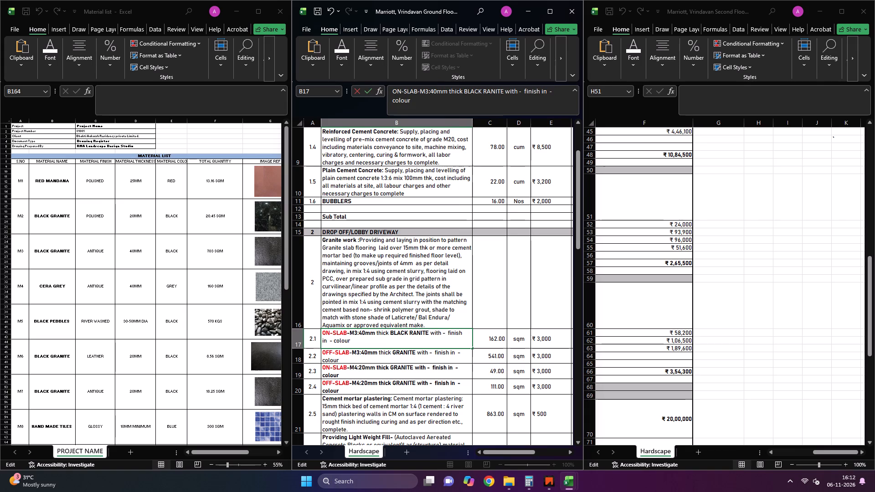
{"action": "key", "text": "g"}
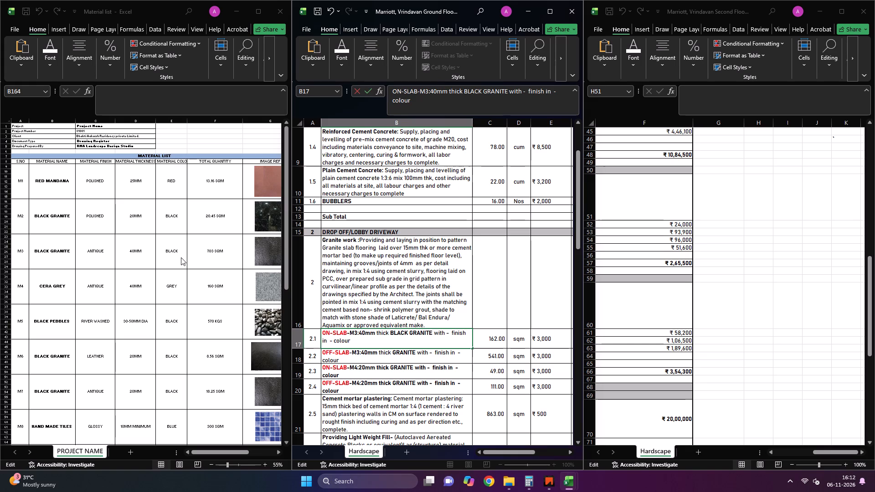
Replace the first dash and extra space before "finish" in the item 2.1 description with "antique".
{"action": "left_click", "coordinate": [451, 332]}
{"action": "key", "text": "BackSpace"}
{"action": "key", "text": "a"}
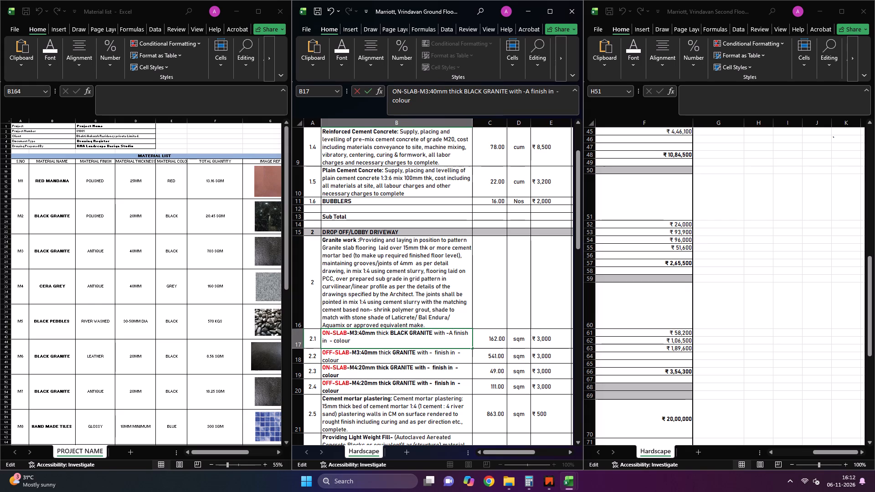
{"action": "key", "text": "BackSpace"}
{"action": "type", "text": "antique"}
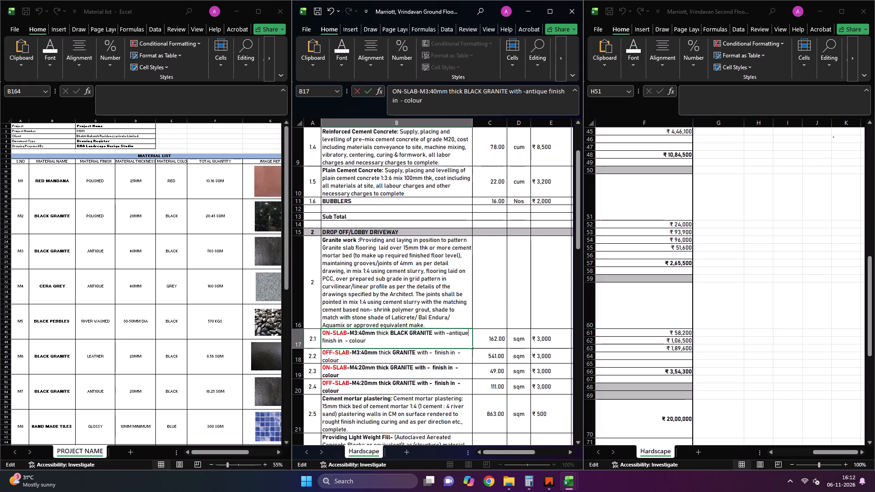
{"action": "left_click", "coordinate": [347, 338]}
{"action": "left_click", "coordinate": [449, 331]}
{"action": "key", "text": "BackSpace"}
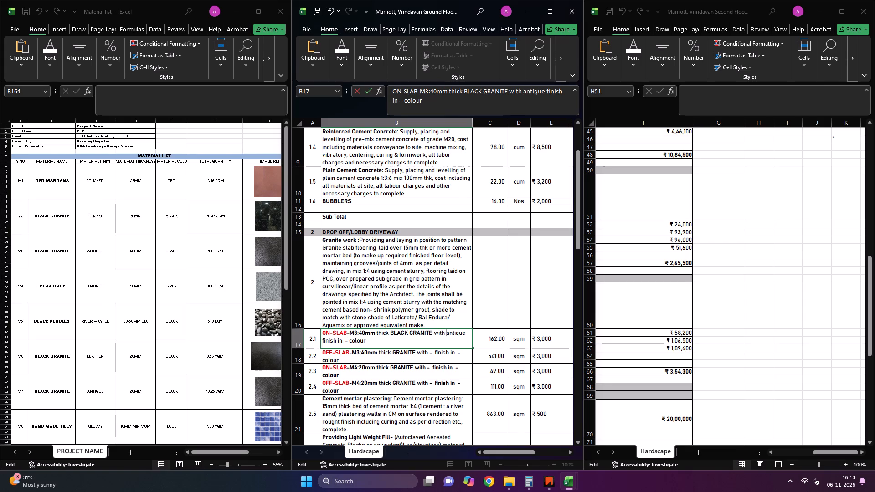
Remove both dashes and the surplus spacing from the item 1.1 RED MANDANA description so it reads "with polished finish in red colour".
{"action": "scroll", "coordinate": [406, 219], "scroll_direction": "up", "scroll_amount": 10}
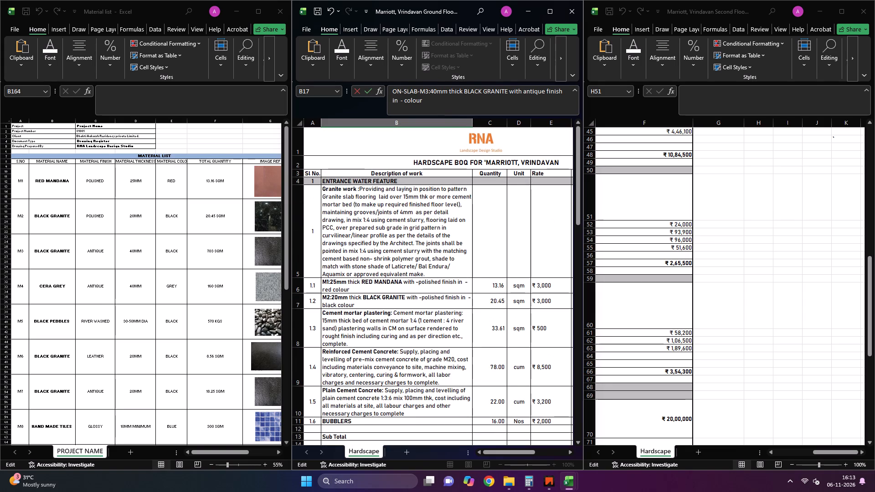
{"action": "left_click", "coordinate": [420, 282]}
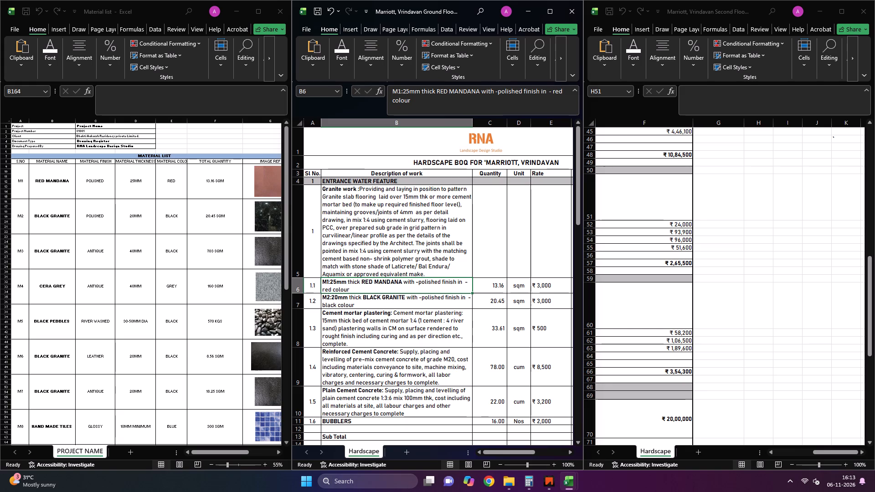
{"action": "double_click", "coordinate": [420, 285]}
{"action": "key", "text": "BackSpace"}
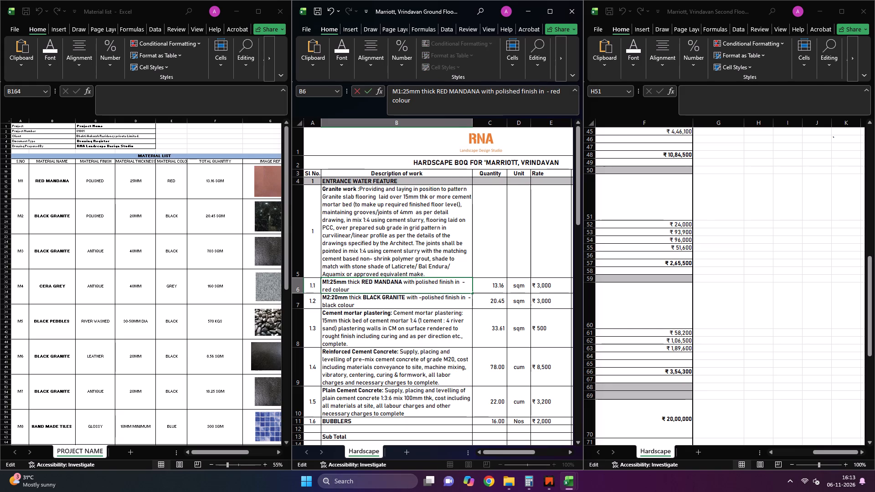
{"action": "key", "text": "Right"}
{"action": "key", "text": "Right"}
{"action": "key", "text": "Right"}
{"action": "key", "text": "Right"}
{"action": "key", "text": "Right"}
{"action": "key", "text": "Right"}
{"action": "key", "text": "Right"}
{"action": "key", "text": "Right"}
{"action": "key", "text": "Right"}
{"action": "key", "text": "Right"}
{"action": "key", "text": "Right"}
{"action": "key", "text": "Right"}
{"action": "key", "text": "Right"}
{"action": "key", "text": "Right"}
{"action": "key", "text": "Right"}
{"action": "key", "text": "Right"}
{"action": "key", "text": "Right"}
{"action": "key", "text": "Right"}
{"action": "key", "text": "Right"}
{"action": "key", "text": "Right"}
{"action": "key", "text": "Right"}
{"action": "key", "text": "BackSpace"}
{"action": "key", "text": "BackSpace"}
{"action": "key", "text": "BackSpace"}
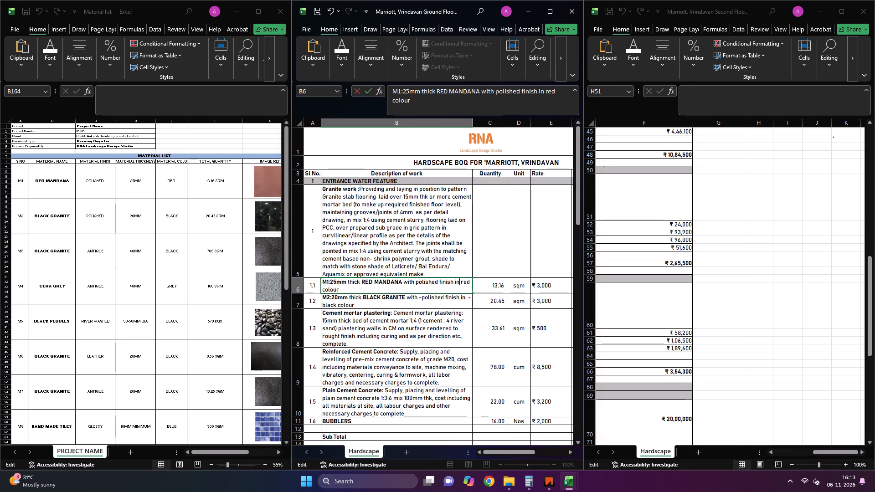
Remove both dashes and the surplus spacing from the item 1.2 BLACK GRANITE description so it reads "with polished finish in black colour".
{"action": "left_click", "coordinate": [445, 304]}
{"action": "double_click", "coordinate": [422, 295]}
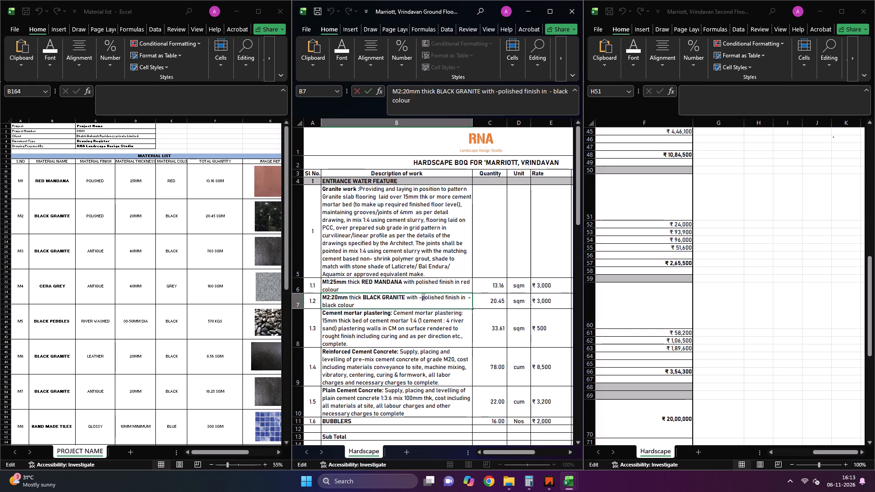
{"action": "key", "text": "Left"}
{"action": "key", "text": "BackSpace"}
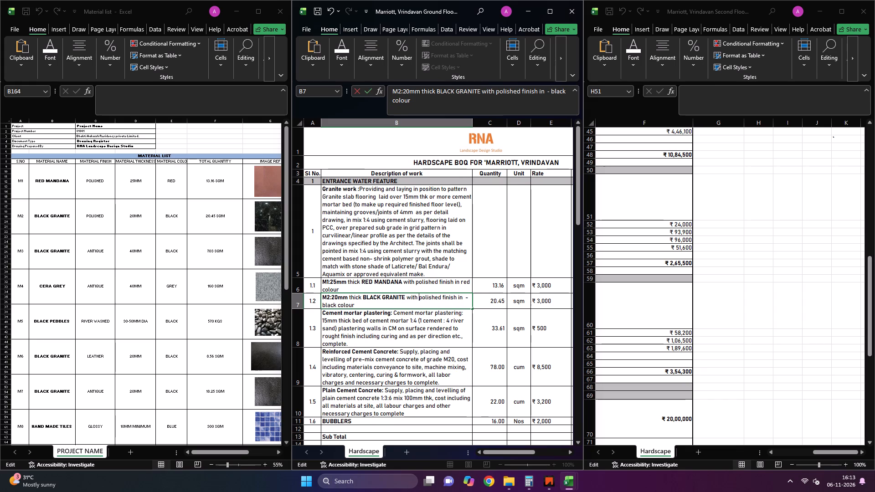
{"action": "left_click", "coordinate": [468, 299]}
{"action": "key", "text": "BackSpace"}
{"action": "key", "text": "BackSpace"}
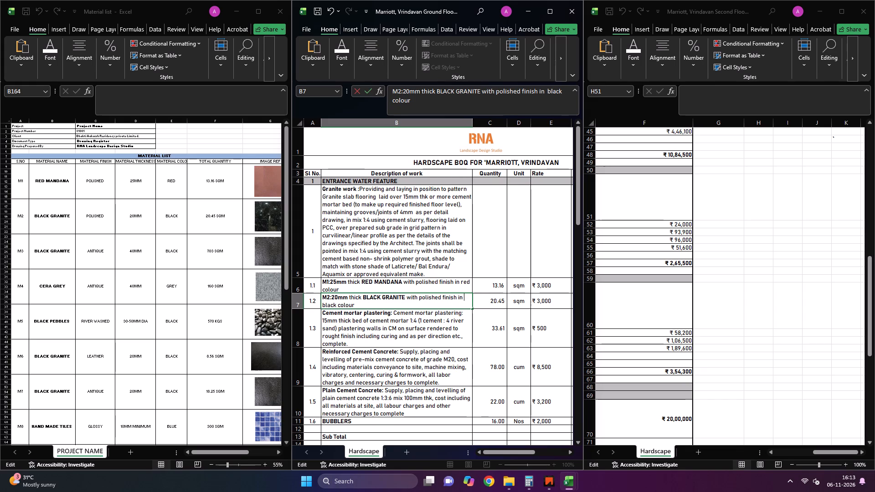
{"action": "left_click", "coordinate": [468, 301]}
{"action": "key", "text": "BackSpace"}
{"action": "left_click", "coordinate": [324, 305]}
{"action": "key", "text": "BackSpace"}
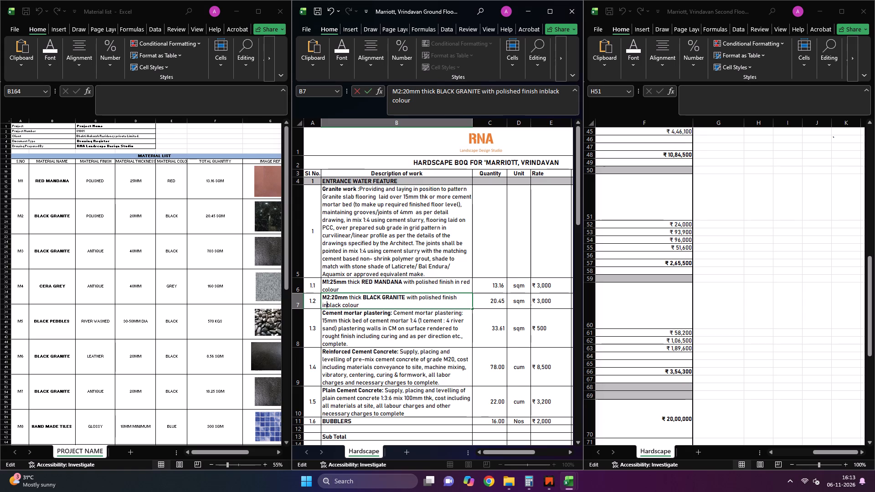
{"action": "key", "text": "space"}
{"action": "left_click", "coordinate": [311, 321]}
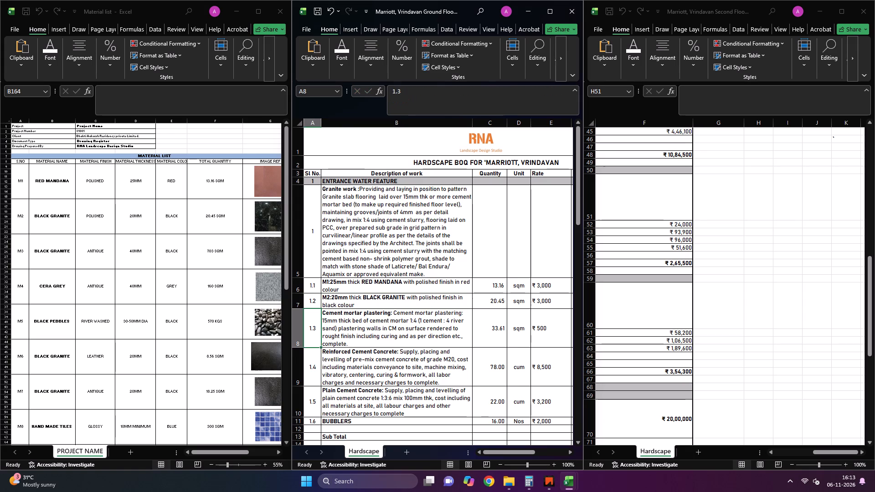
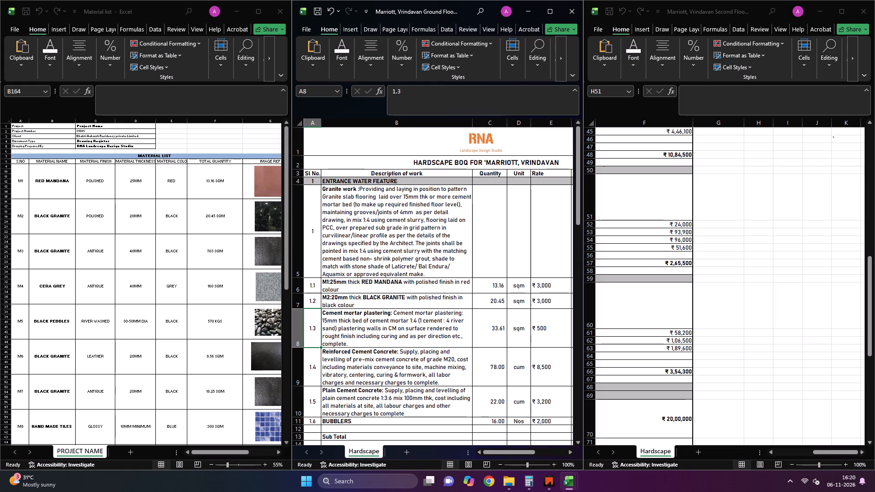
Review the swimming pool items at the start of the Second Floor BOQ and the item 1.1 and 1.2 descriptions in the Ground Floor BOQ.
{"action": "middle_click_drag", "start_coordinate": [748, 254], "coordinate": [743, 255]}
{"action": "left_click", "coordinate": [742, 255]}
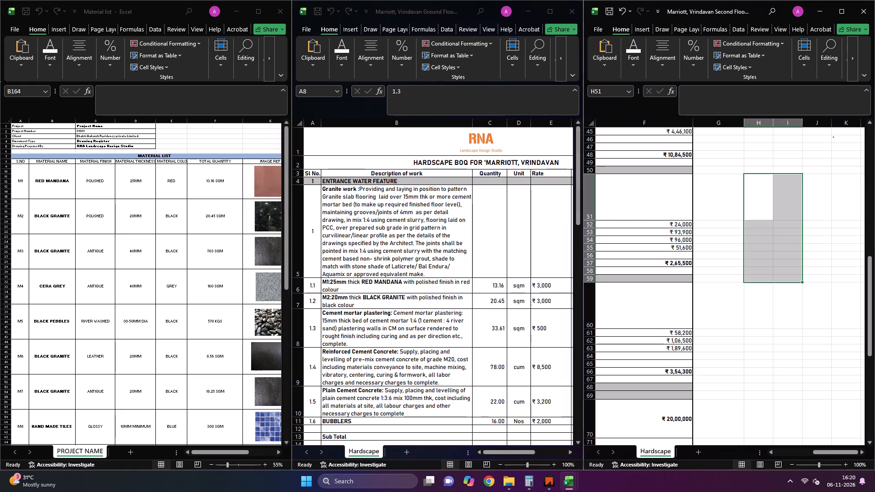
{"action": "middle_click_drag", "start_coordinate": [757, 301], "coordinate": [743, 301]}
{"action": "left_click", "coordinate": [743, 300]}
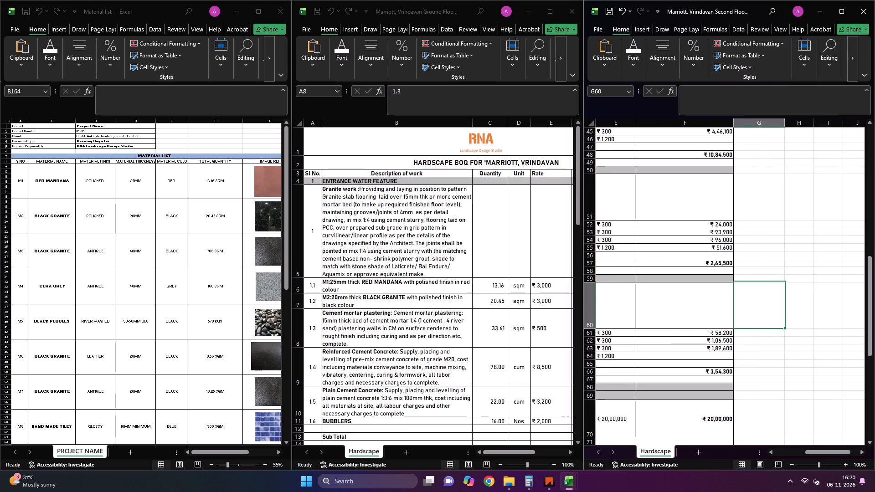
{"action": "middle_click_drag", "start_coordinate": [798, 269], "coordinate": [684, 249]}
{"action": "scroll", "coordinate": [664, 208], "scroll_direction": "up", "scroll_amount": 5}
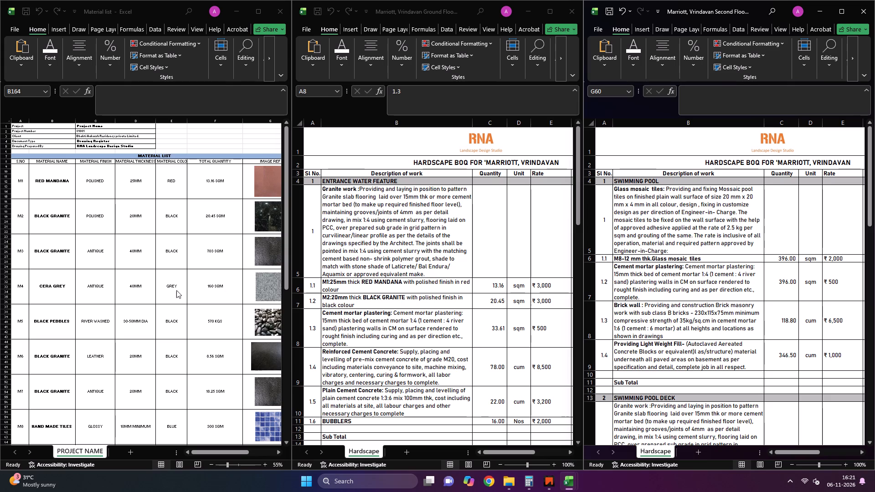
{"action": "left_click", "coordinate": [390, 296]}
{"action": "left_click", "coordinate": [353, 302]}
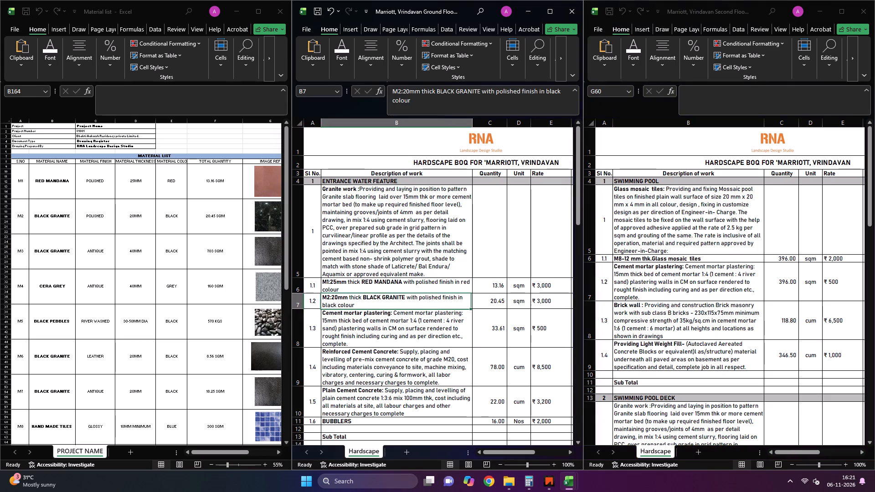
{"action": "left_click", "coordinate": [338, 284]}
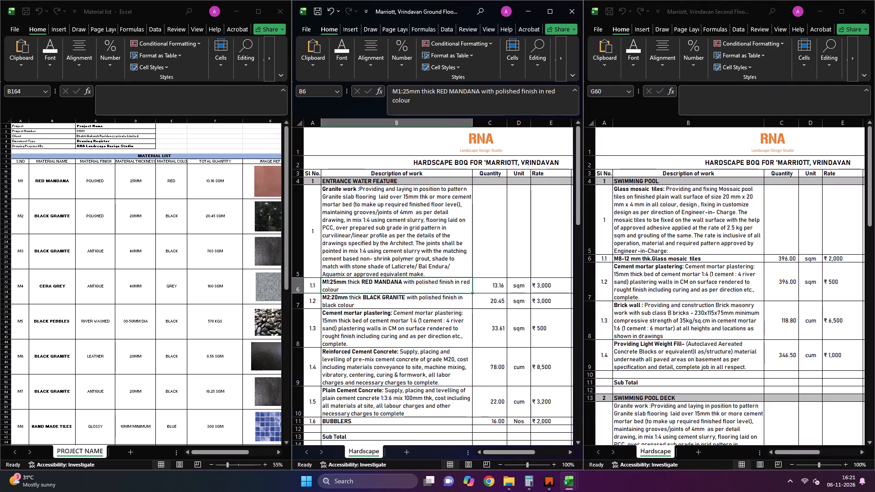
Select the item 2.2 OFF-SLAB-M3 granite description under DROP OFF/LOBBY DRIVEWAY in the Ground Floor BOQ.
{"action": "middle_click_drag", "start_coordinate": [389, 299], "coordinate": [394, 332]}
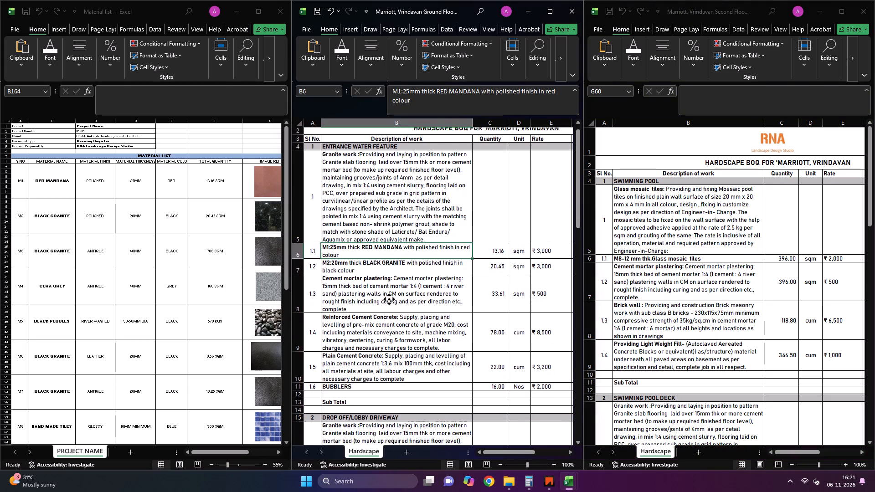
{"action": "middle_click_drag", "start_coordinate": [394, 332], "coordinate": [399, 368]}
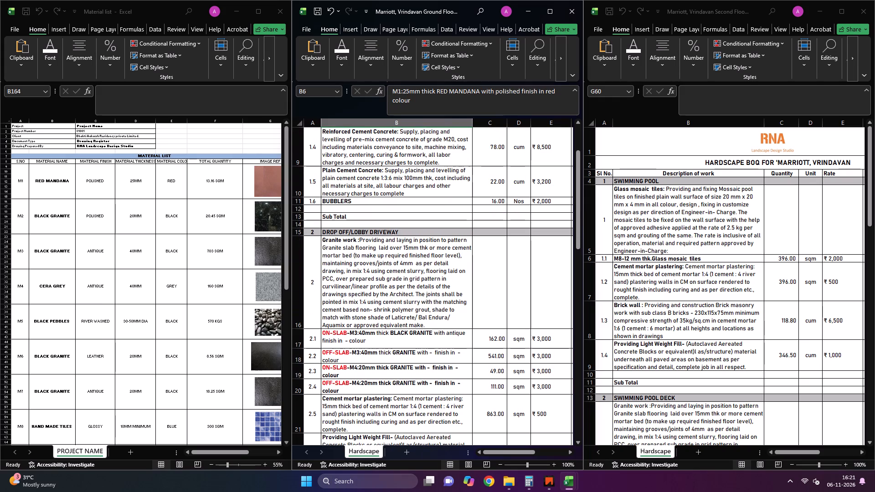
{"action": "left_click", "coordinate": [370, 352]}
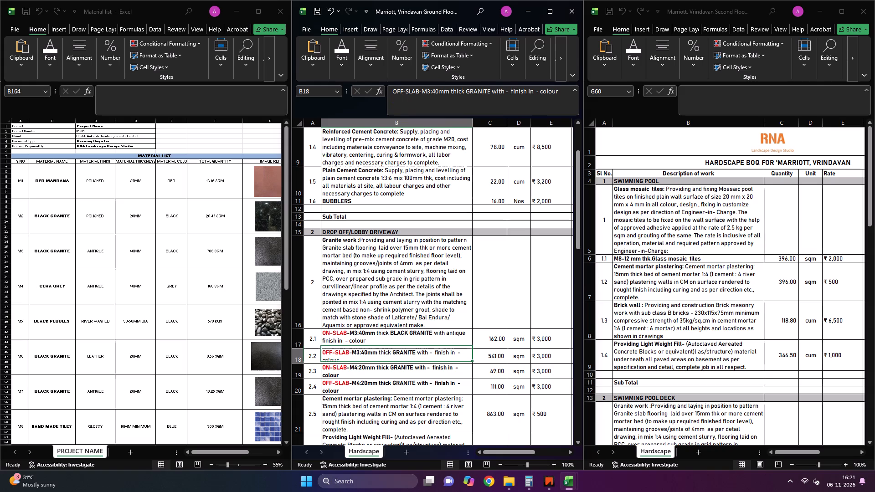
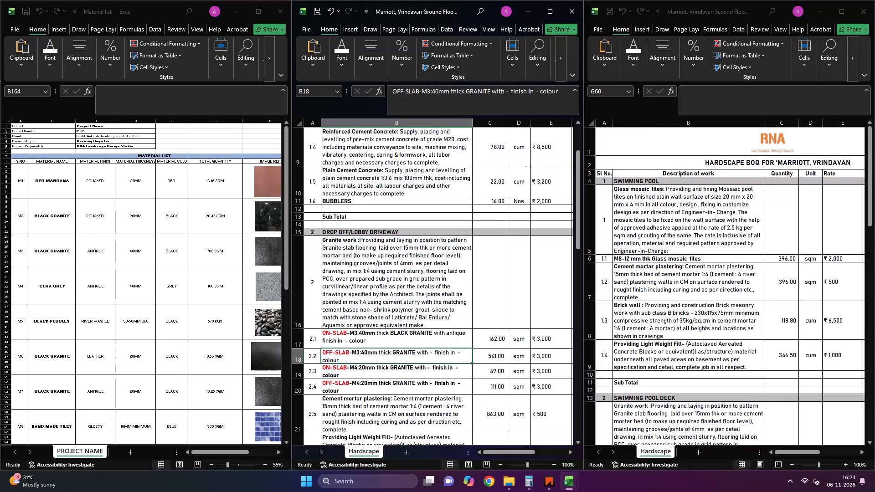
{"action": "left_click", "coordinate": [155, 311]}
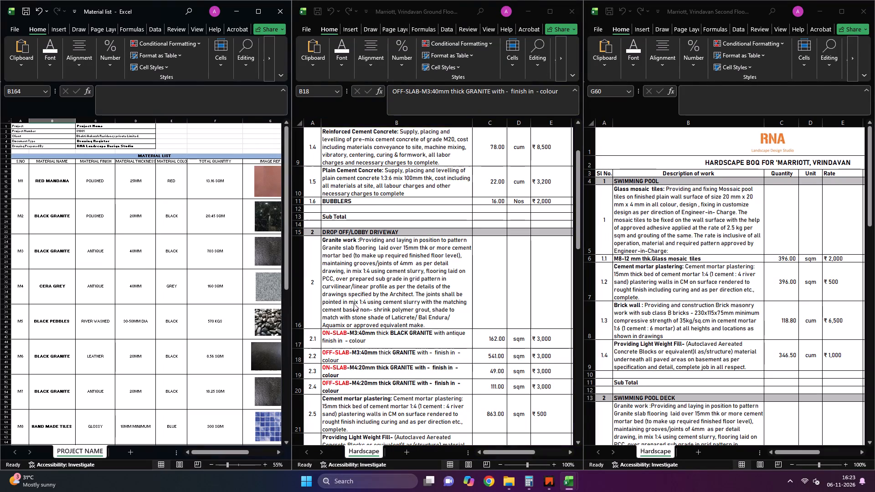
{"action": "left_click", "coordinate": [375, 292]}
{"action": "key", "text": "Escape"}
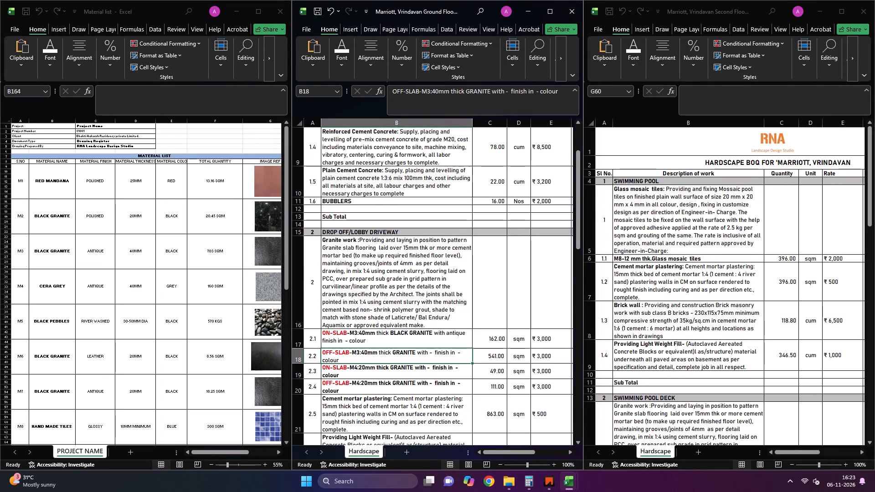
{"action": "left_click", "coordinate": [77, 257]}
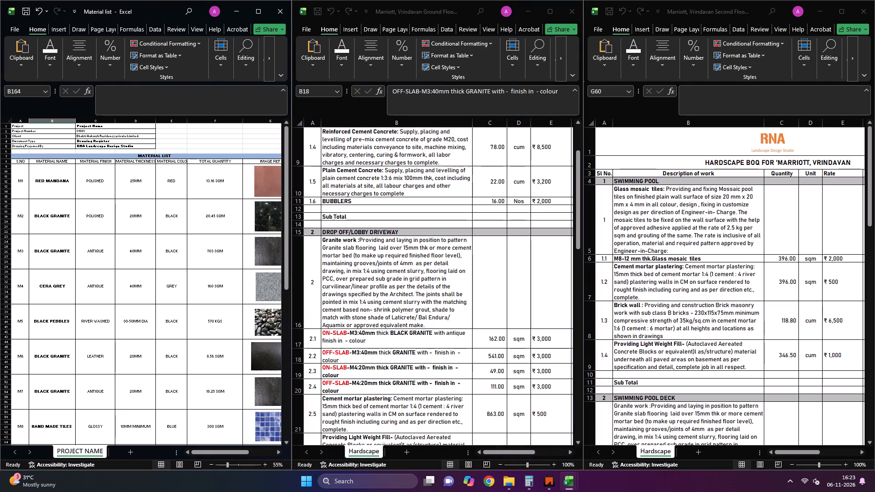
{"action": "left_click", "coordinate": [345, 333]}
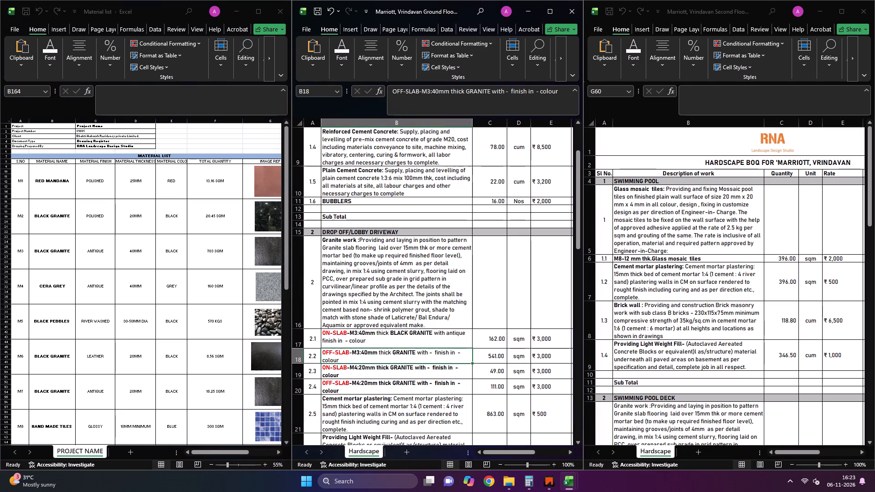
Change the thickness in the item 2.3 ON-SLAB-M4 description of the Ground Floor BOQ to 40mm.
{"action": "middle_click_drag", "start_coordinate": [371, 298], "coordinate": [374, 310]}
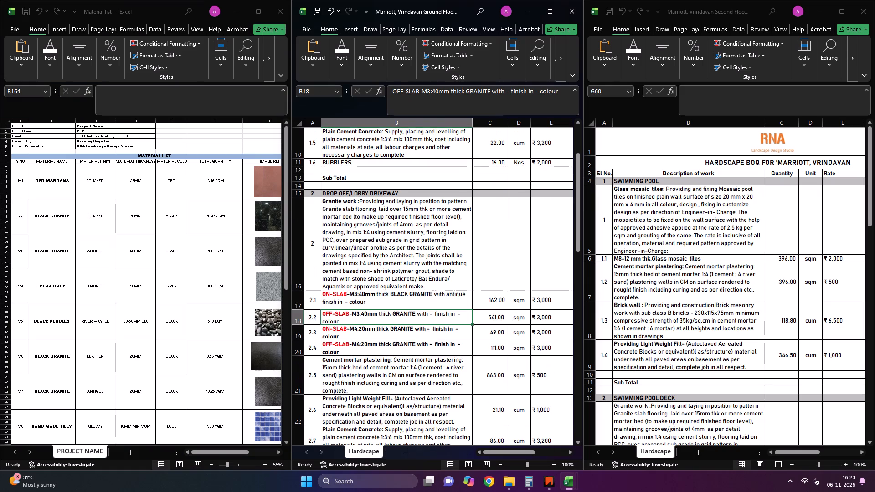
{"action": "left_click", "coordinate": [359, 328]}
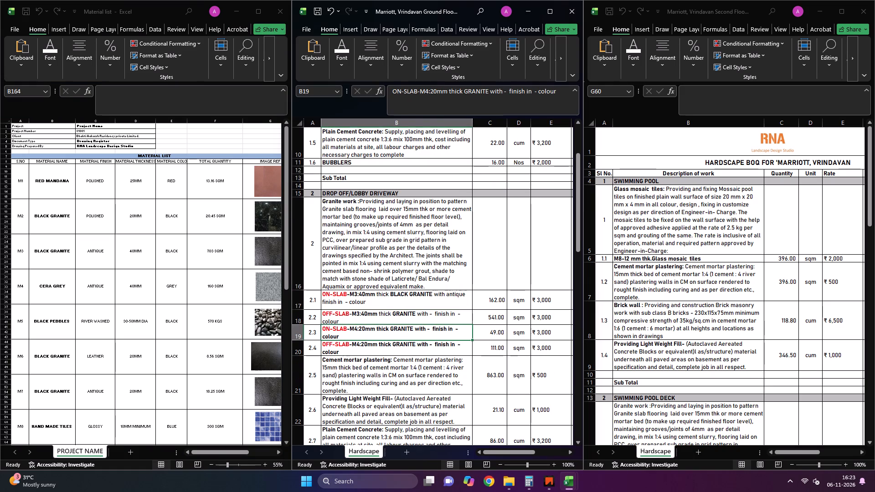
{"action": "triple_click", "coordinate": [362, 331]}
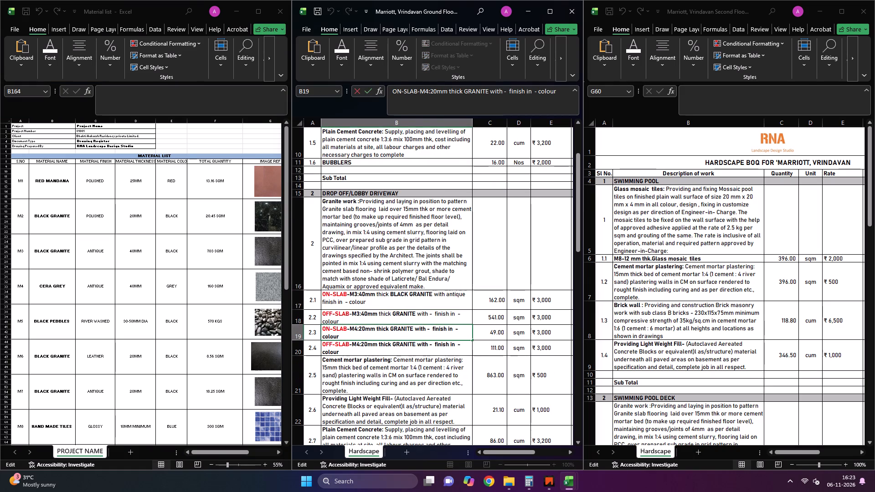
{"action": "key", "text": "BackSpace"}
{"action": "key", "text": "4"}
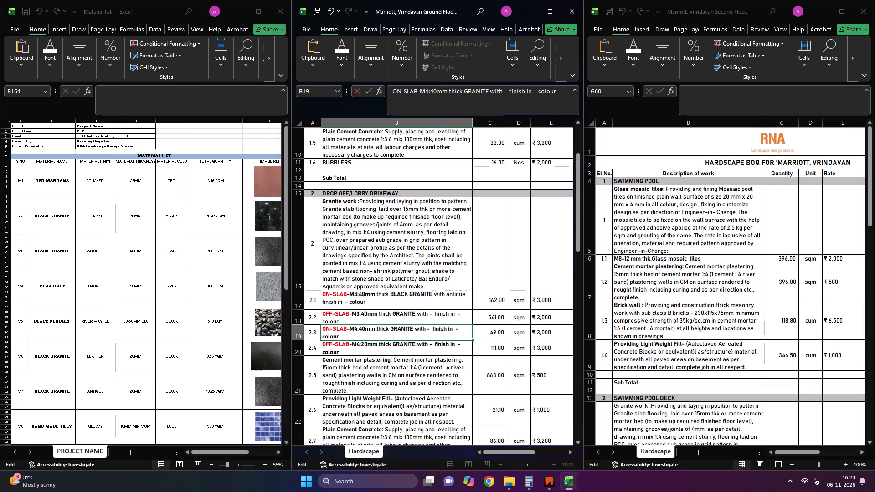
Retype the word "thick" in the item 2.3 ON-SLAB-M4 description and remove its bold formatting.
{"action": "key", "text": "Right"}
{"action": "key", "text": "Right"}
{"action": "key", "text": "Right"}
{"action": "key", "text": "Right"}
{"action": "key", "text": "Right"}
{"action": "key", "text": "Right"}
{"action": "key", "text": "Right"}
{"action": "key", "text": "Right"}
{"action": "key", "text": "Right"}
{"action": "key", "text": "Right"}
{"action": "key", "text": "Left"}
{"action": "key", "text": "BackSpace"}
{"action": "key", "text": "BackSpace"}
{"action": "key", "text": "BackSpace"}
{"action": "key", "text": "BackSpace"}
{"action": "key", "text": "BackSpace"}
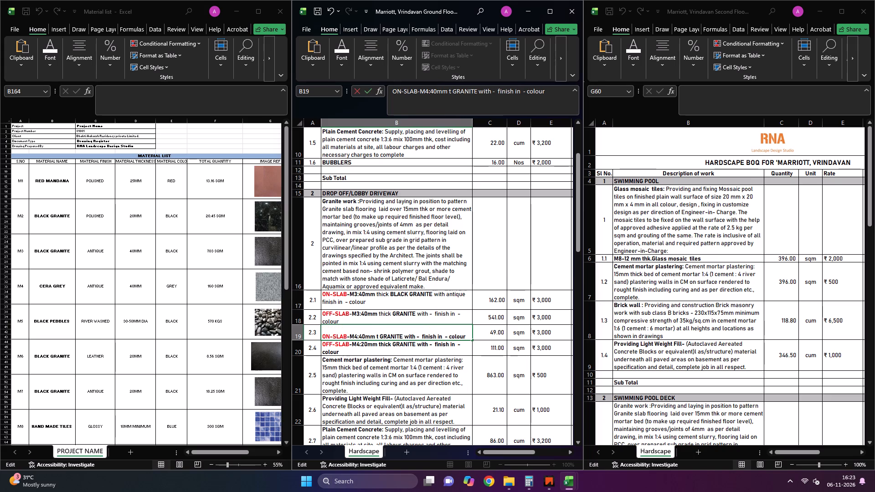
{"action": "key", "text": "t"}
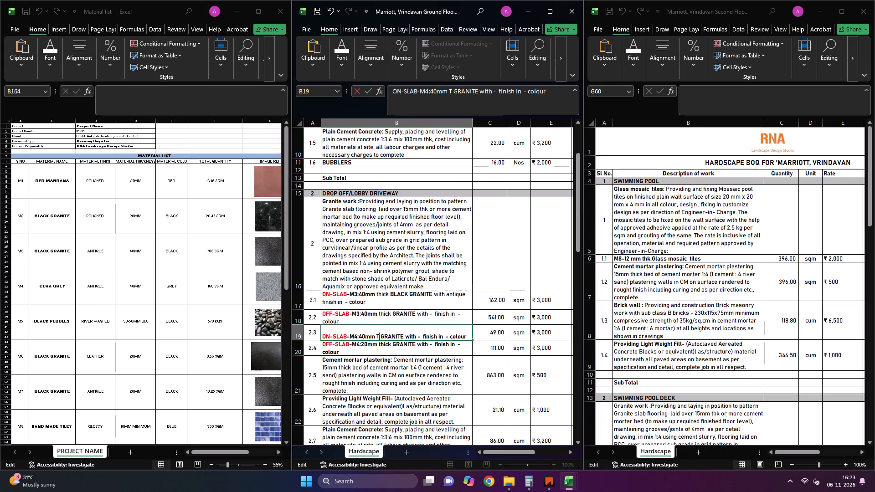
{"action": "key", "text": "BackSpace"}
{"action": "type", "text": "thick"}
{"action": "key", "text": "shift+Left"}
{"action": "key", "text": "shift+Left"}
{"action": "key", "text": "shift+Left"}
{"action": "key", "text": "shift+Left"}
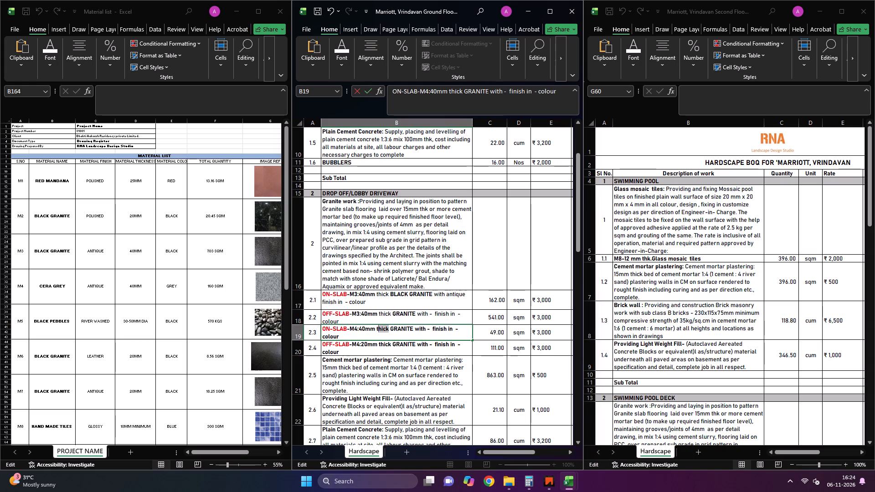
{"action": "key", "text": "shift+Left"}
{"action": "left_click", "coordinate": [335, 67]}
{"action": "left_click", "coordinate": [335, 107]}
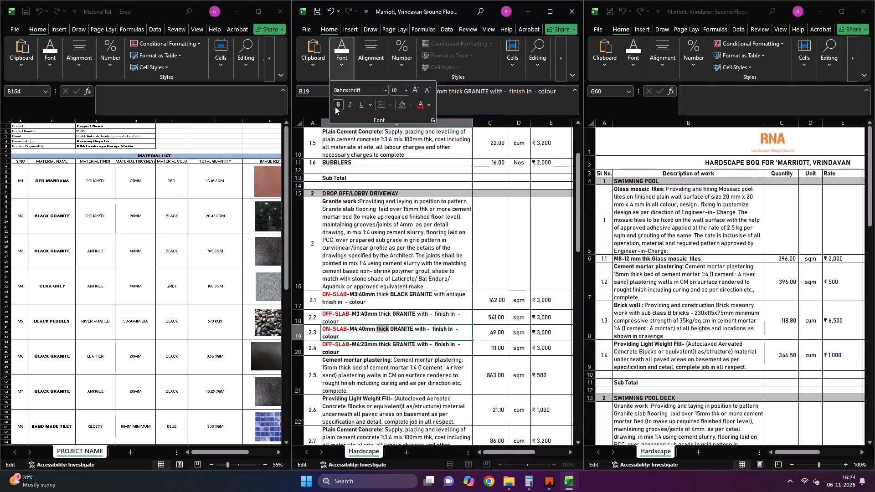
Replace the material name GRANITE in the item 2.3 ON-SLAB-M4 description with CERA GREY.
{"action": "left_click", "coordinate": [409, 328]}
{"action": "left_click", "coordinate": [393, 330]}
{"action": "left_click", "coordinate": [392, 330]}
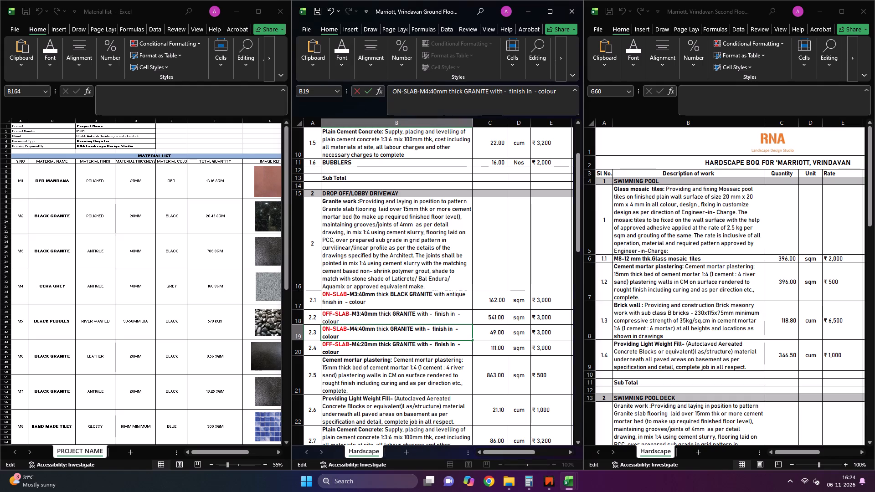
{"action": "left_click_drag", "start_coordinate": [391, 330], "coordinate": [411, 330]}
{"action": "left_click_drag", "start_coordinate": [411, 330], "coordinate": [413, 330]}
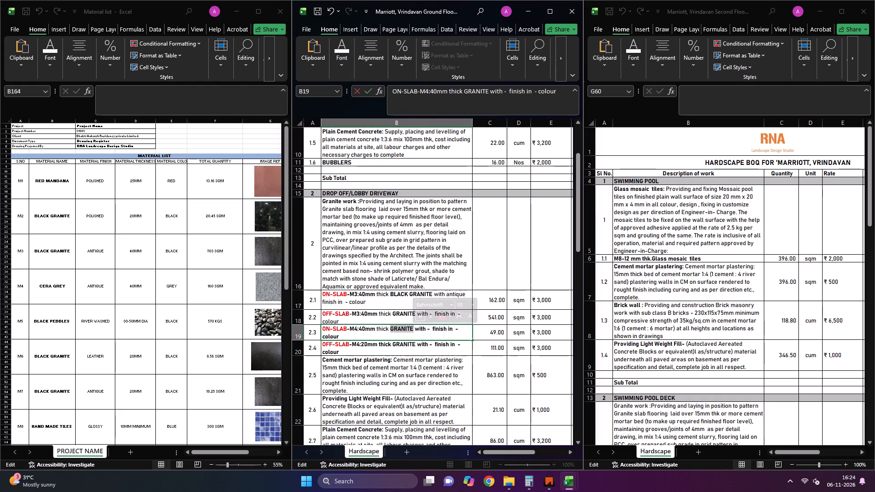
{"action": "key", "text": "c"}
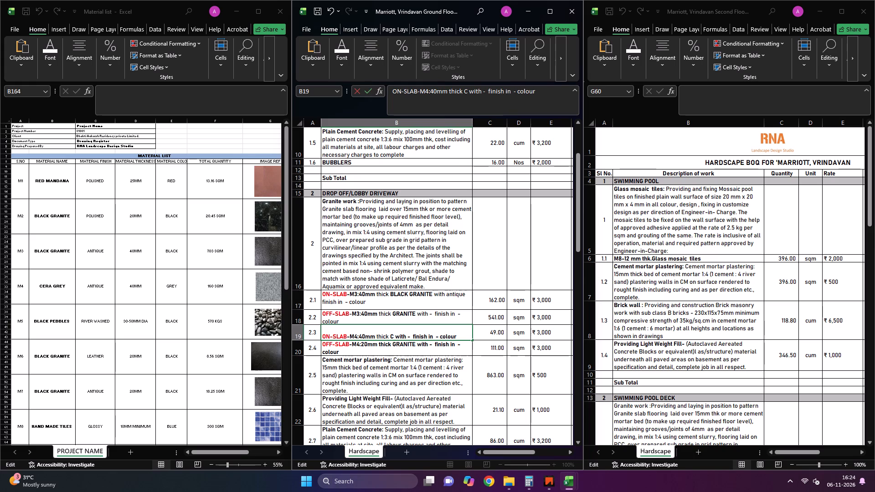
{"action": "type", "text": "ERA GREY"}
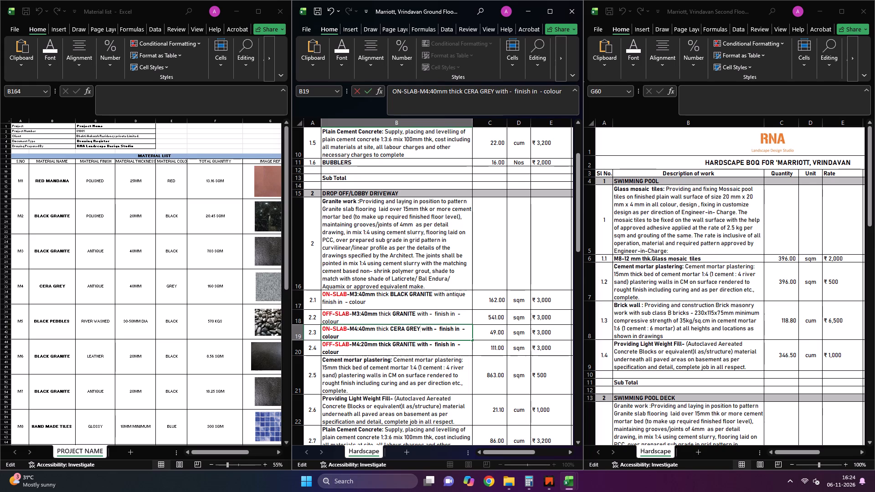
Remove the bold formatting from "with" and "finish in - colour" in the item 2.3 ON-SLAB-M4 description.
{"action": "left_click_drag", "start_coordinate": [431, 328], "coordinate": [426, 329]}
{"action": "left_click_drag", "start_coordinate": [432, 329], "coordinate": [422, 329]}
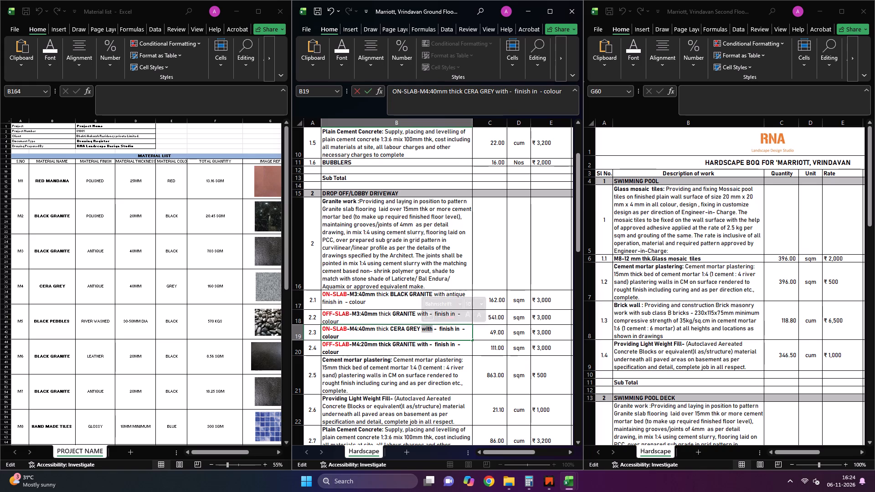
{"action": "left_click", "coordinate": [338, 64]}
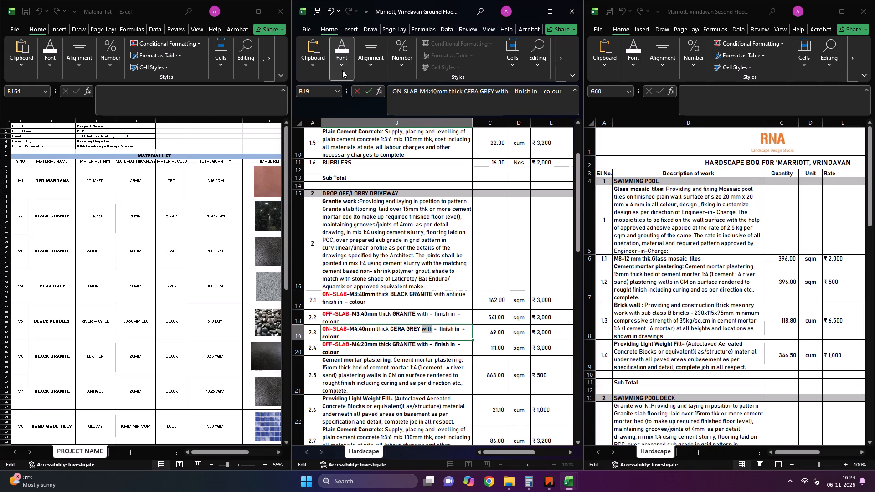
{"action": "left_click", "coordinate": [339, 103]}
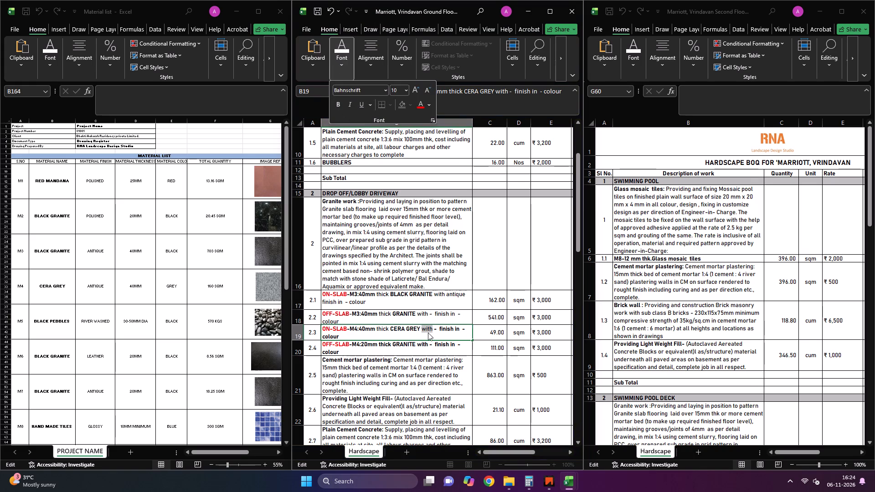
{"action": "left_click", "coordinate": [447, 331]}
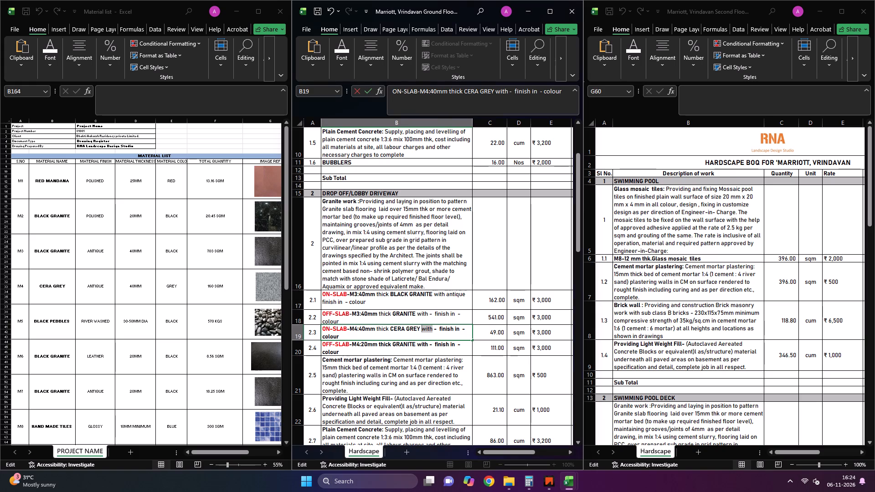
{"action": "left_click_drag", "start_coordinate": [439, 328], "coordinate": [457, 330]}
{"action": "left_click_drag", "start_coordinate": [457, 330], "coordinate": [471, 333]}
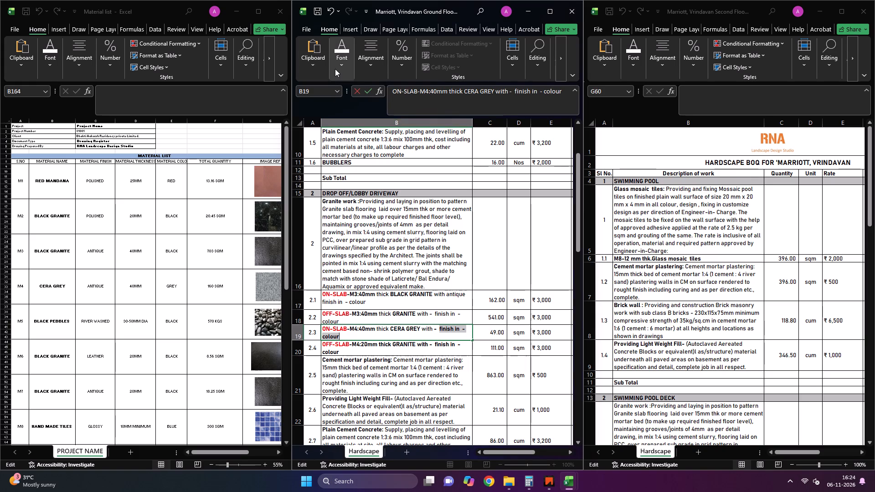
{"action": "left_click", "coordinate": [337, 69]}
{"action": "left_click", "coordinate": [339, 103]}
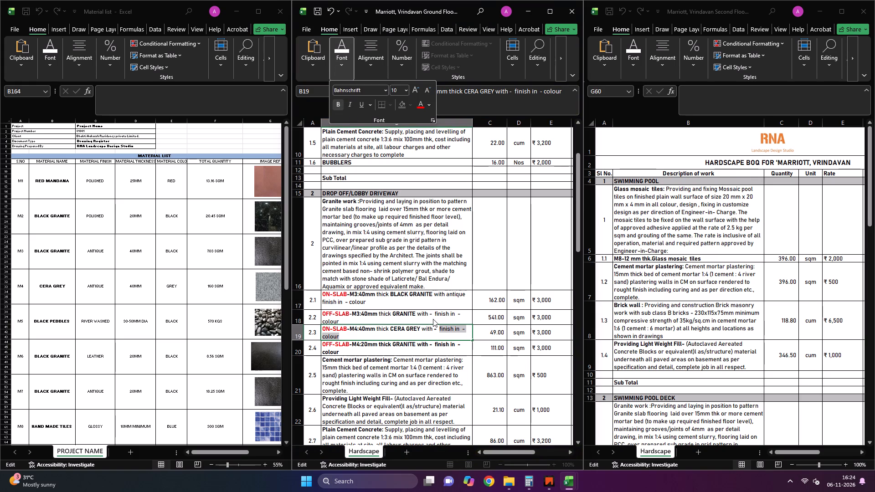
{"action": "left_click", "coordinate": [451, 331]}
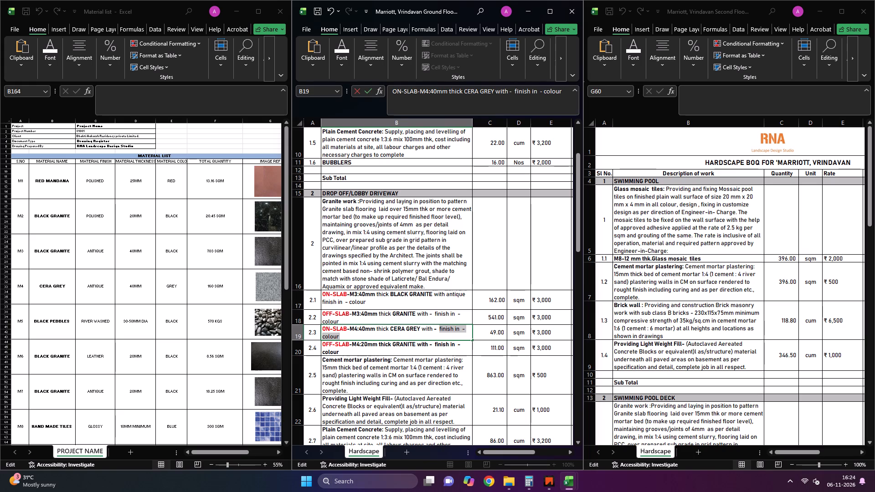
{"action": "left_click", "coordinate": [440, 328]}
Fill in the colour placeholder of the item 2.1 ON-SLAB-M3 description with lowercase "black", giving "antique finish in black colour".
{"action": "left_click", "coordinate": [345, 306]}
{"action": "triple_click", "coordinate": [346, 302]}
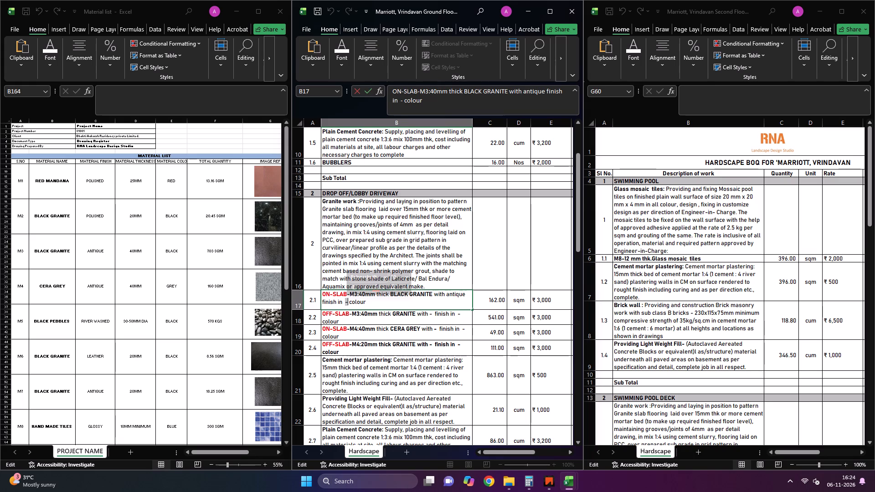
{"action": "type", "text": "BLACK"}
{"action": "key", "text": "BackSpace"}
{"action": "key", "text": "BackSpace"}
{"action": "key", "text": "BackSpace"}
{"action": "key", "text": "BackSpace"}
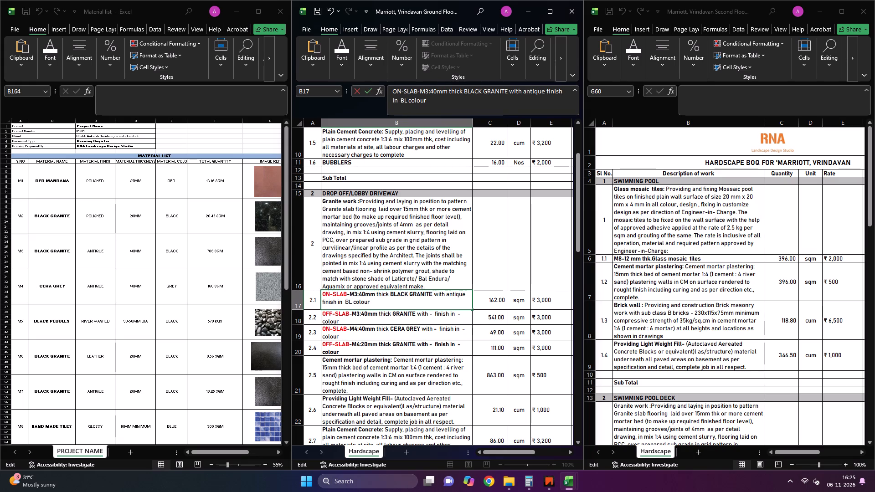
{"action": "key", "text": "BackSpace"}
{"action": "key", "text": "BackSpace"}
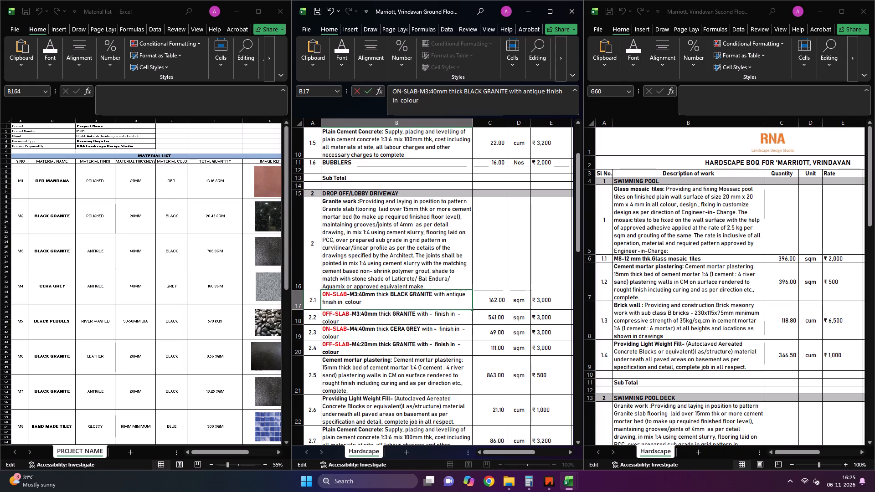
{"action": "key", "text": "v"}
{"action": "key", "text": "BackSpace"}
{"action": "type", "text": "black"}
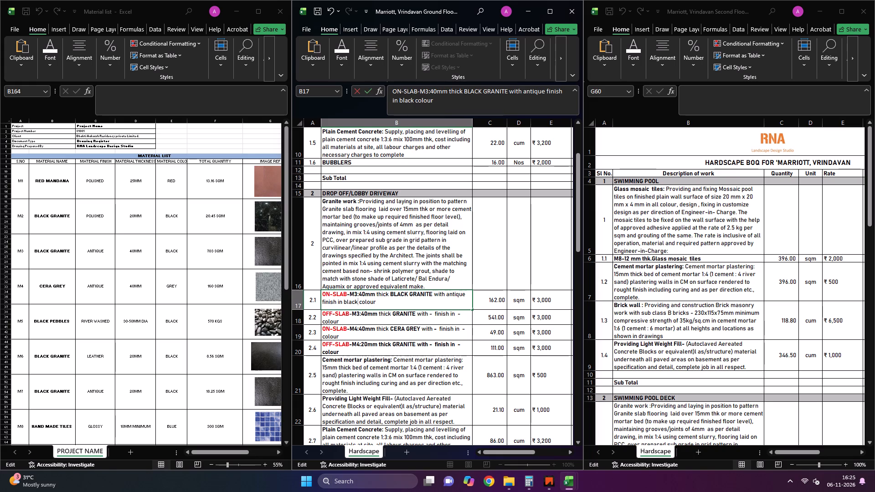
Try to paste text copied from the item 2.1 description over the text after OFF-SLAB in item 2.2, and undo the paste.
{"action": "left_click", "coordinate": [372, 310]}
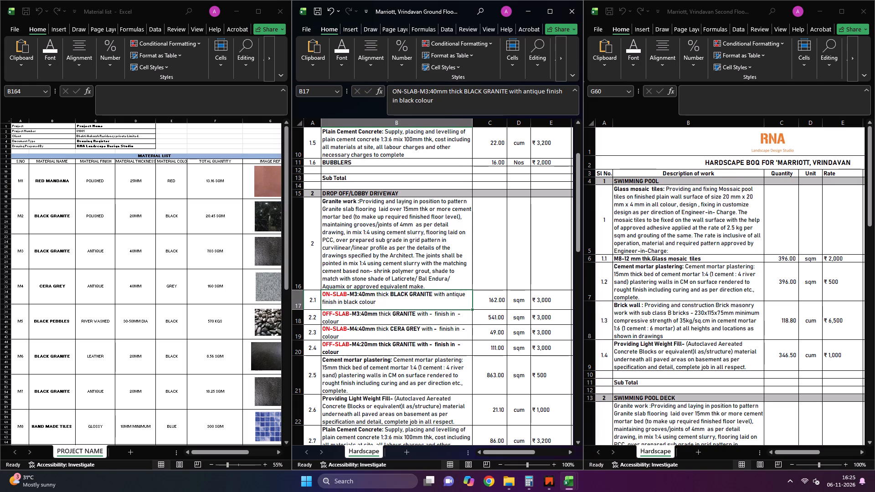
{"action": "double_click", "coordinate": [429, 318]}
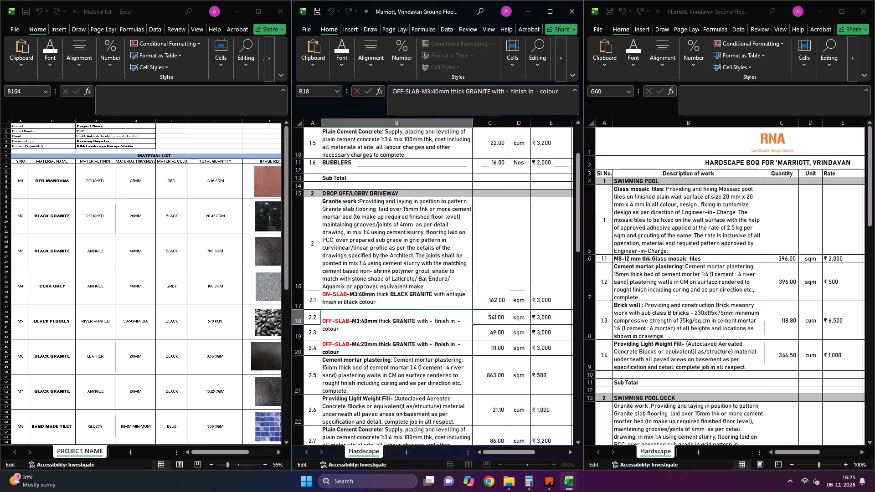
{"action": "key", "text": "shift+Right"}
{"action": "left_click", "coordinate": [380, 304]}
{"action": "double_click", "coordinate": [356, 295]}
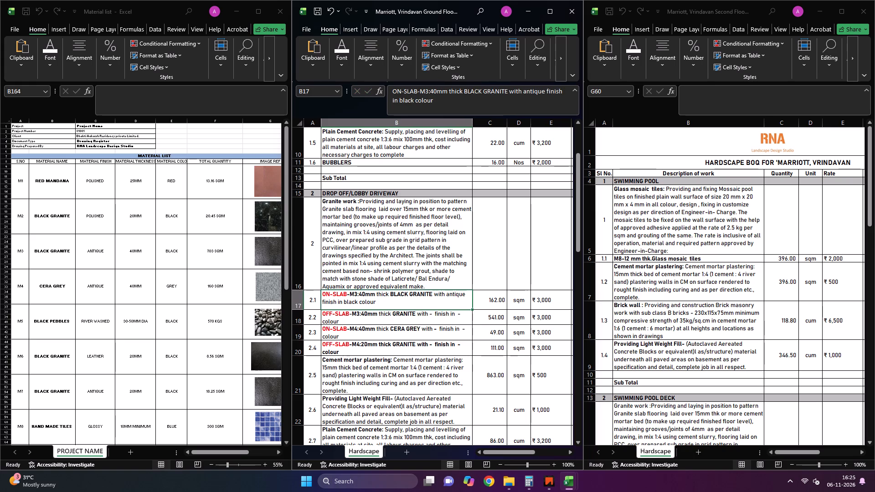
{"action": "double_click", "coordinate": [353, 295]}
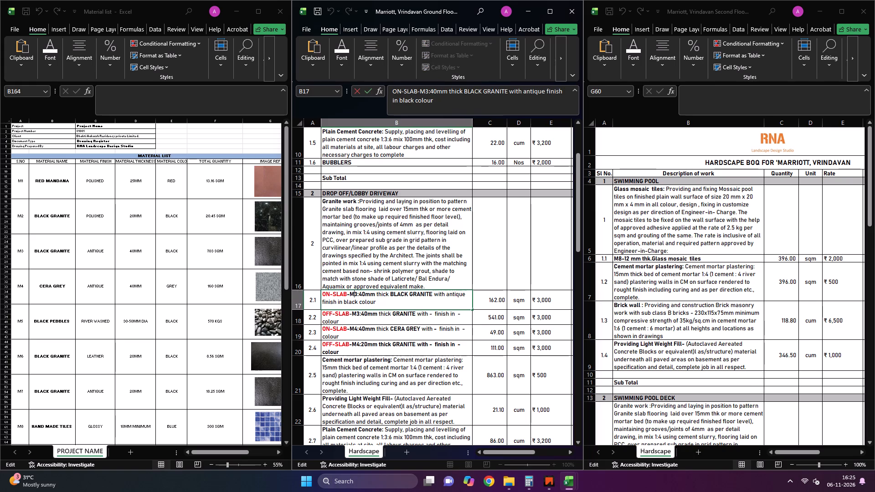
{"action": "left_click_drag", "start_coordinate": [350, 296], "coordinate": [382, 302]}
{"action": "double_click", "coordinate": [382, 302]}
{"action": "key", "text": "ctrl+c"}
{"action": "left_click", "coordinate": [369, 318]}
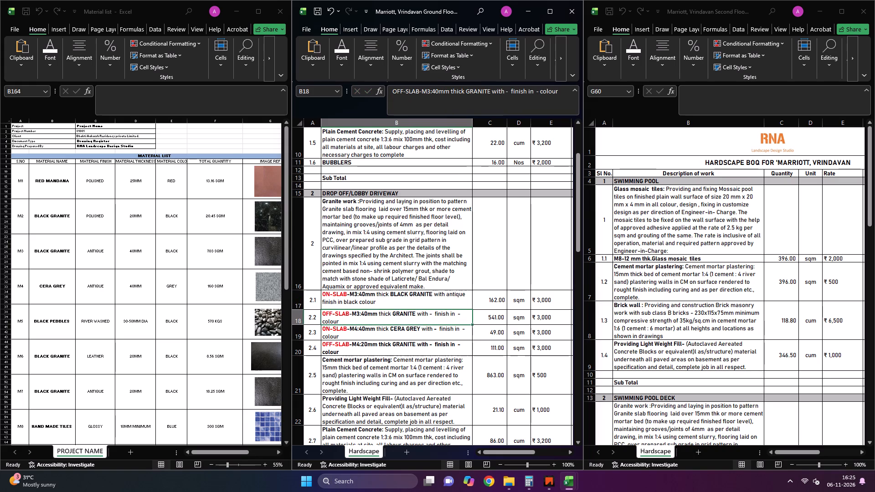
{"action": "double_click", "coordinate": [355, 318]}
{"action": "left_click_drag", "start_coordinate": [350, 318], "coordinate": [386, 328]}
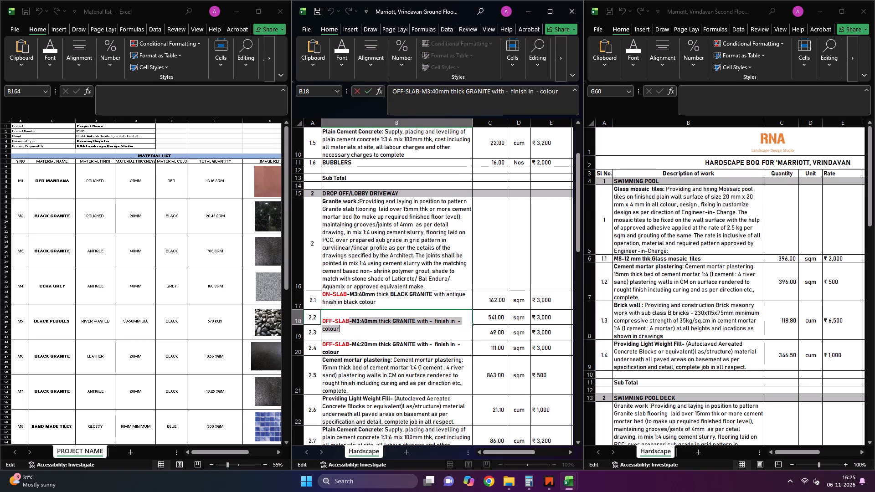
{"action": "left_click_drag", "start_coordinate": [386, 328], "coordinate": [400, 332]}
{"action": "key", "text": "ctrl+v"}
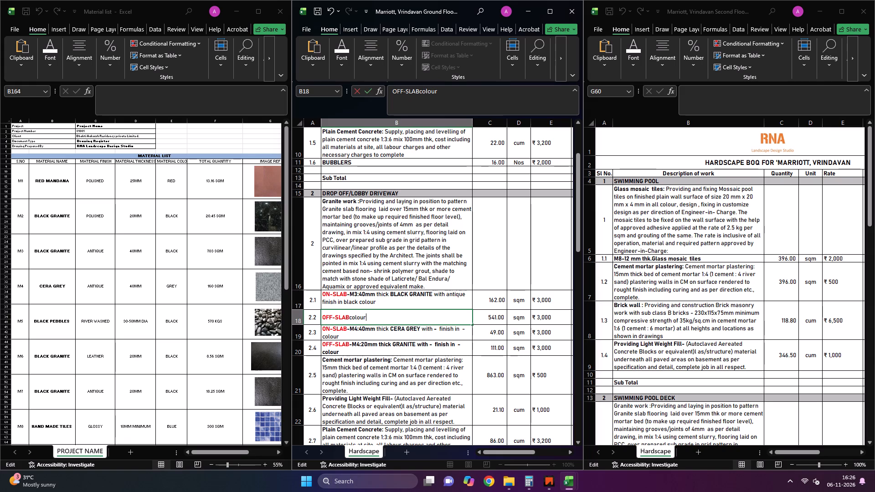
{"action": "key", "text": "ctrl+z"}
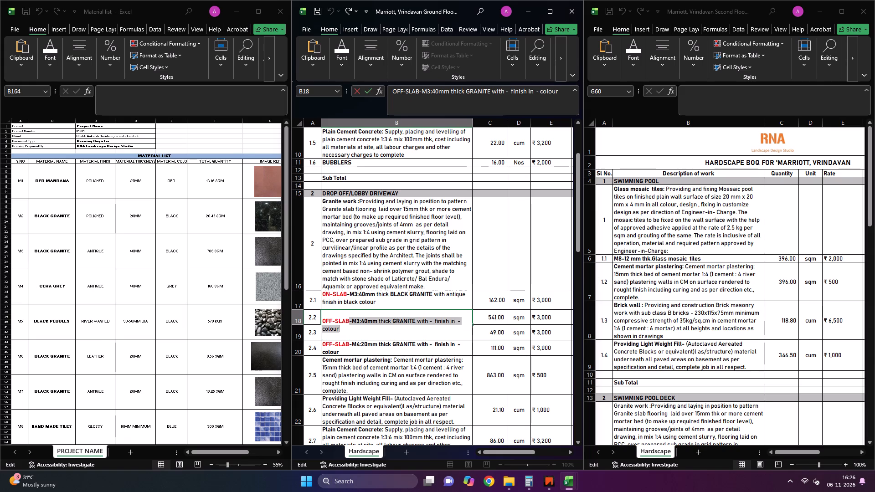
Replace the item 2.2 text after "OFF-SLAB-" with "M3:40mm thick BLACK GRANITE with antique finish in black colour", copied from item 2.1.
{"action": "left_click", "coordinate": [354, 328]}
{"action": "left_click", "coordinate": [351, 297]}
{"action": "double_click", "coordinate": [354, 296]}
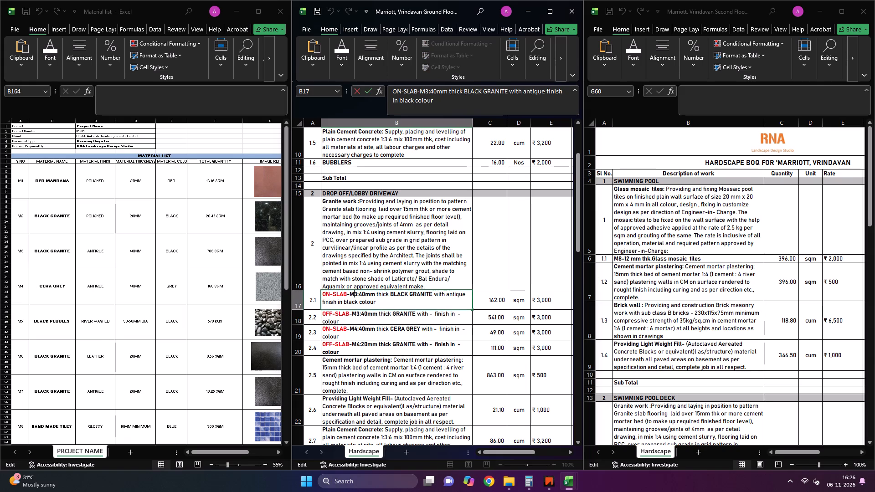
{"action": "left_click_drag", "start_coordinate": [349, 294], "coordinate": [386, 303]}
{"action": "key", "text": "ctrl+c"}
{"action": "left_click", "coordinate": [377, 313]}
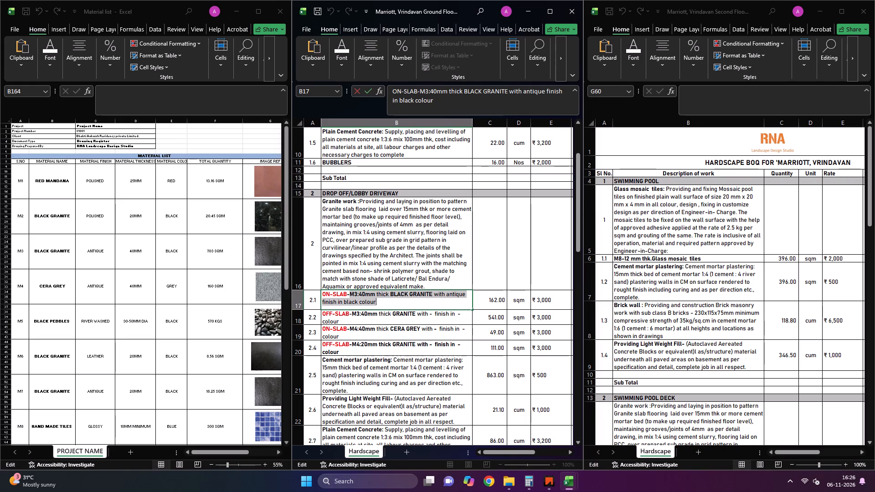
{"action": "double_click", "coordinate": [355, 314]}
{"action": "left_click_drag", "start_coordinate": [351, 317], "coordinate": [357, 319]}
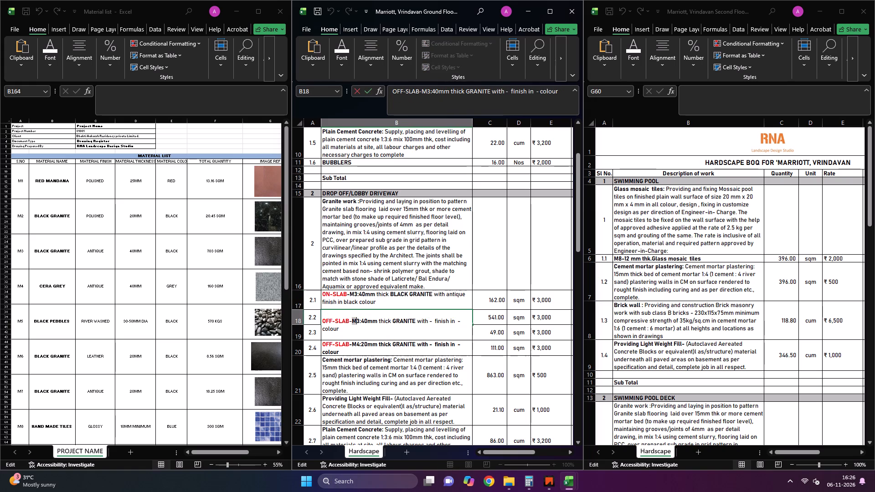
{"action": "left_click_drag", "start_coordinate": [357, 319], "coordinate": [381, 331]}
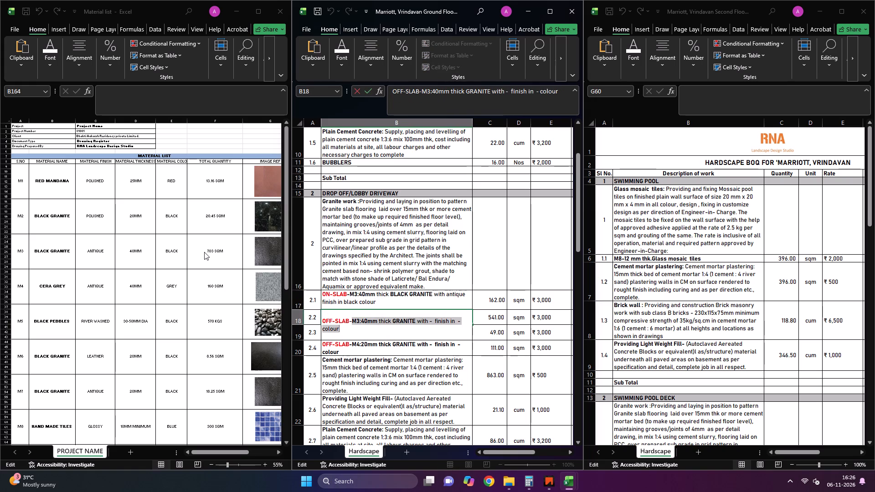
{"action": "key", "text": "ctrl+v"}
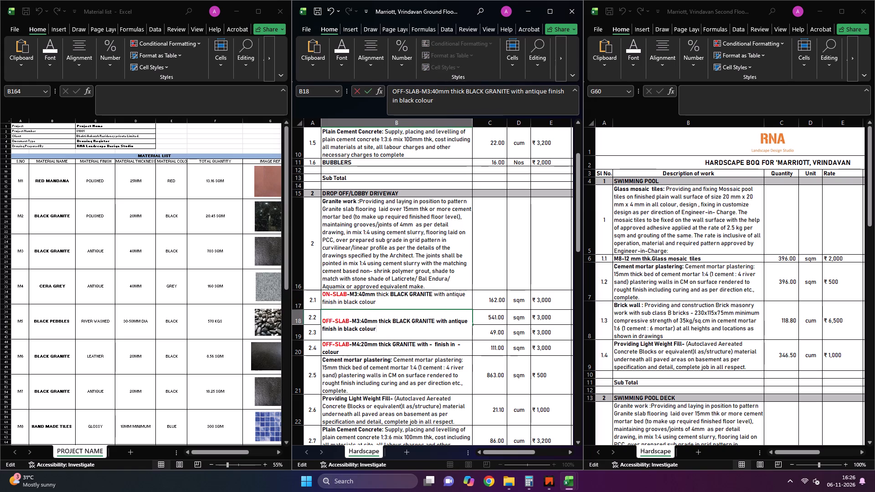
Remove the bold formatting from the word "thick" in the item 2.2 OFF-SLAB-M3 description.
{"action": "left_click", "coordinate": [386, 321]}
{"action": "left_click_drag", "start_coordinate": [390, 320], "coordinate": [380, 322]}
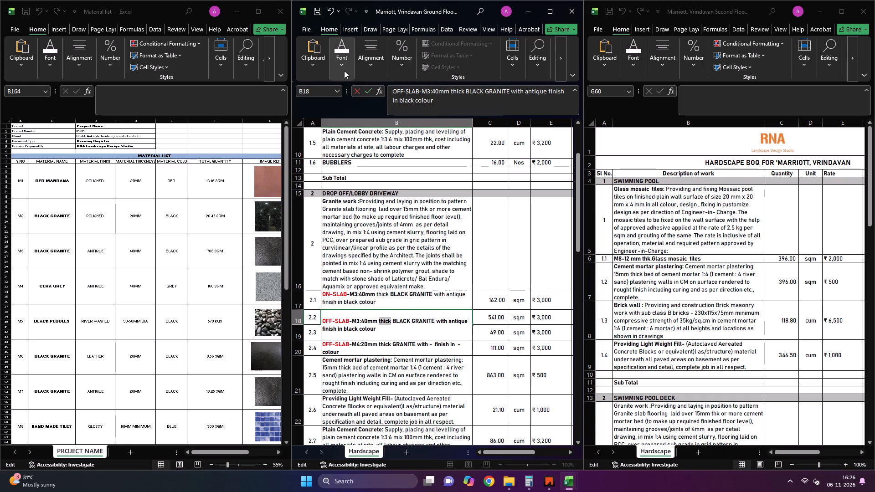
{"action": "left_click", "coordinate": [341, 67]}
{"action": "left_click", "coordinate": [339, 106]}
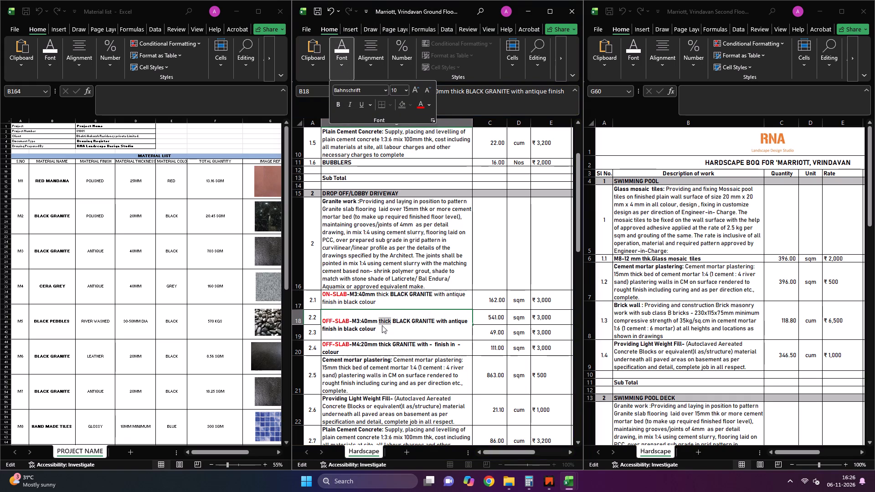
{"action": "left_click", "coordinate": [384, 339]}
Remove the bold formatting from the word "thick" in the item 2.4 OFF-SLAB-M4 description.
{"action": "left_click", "coordinate": [386, 343]}
{"action": "double_click", "coordinate": [390, 348]}
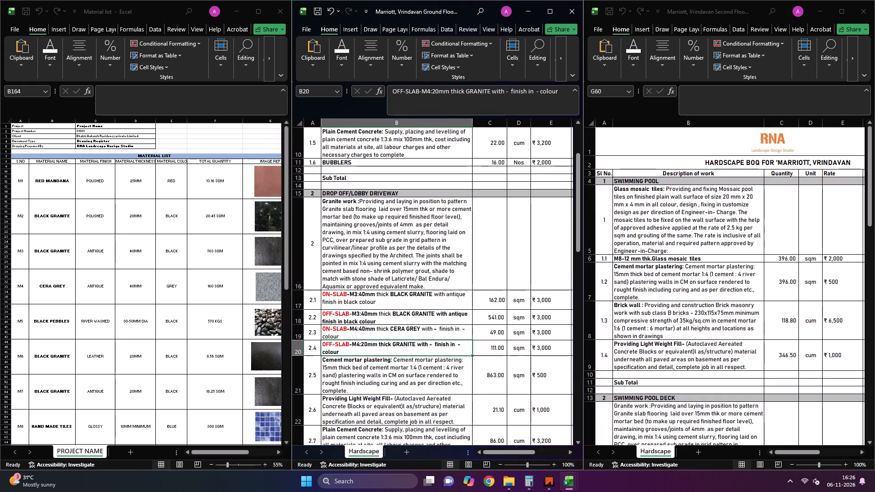
{"action": "left_click_drag", "start_coordinate": [390, 346], "coordinate": [379, 346]}
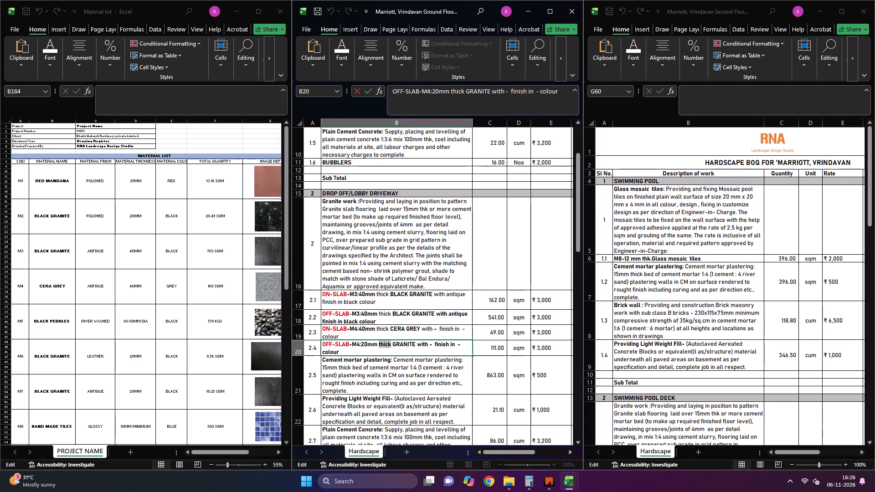
{"action": "left_click_drag", "start_coordinate": [379, 346], "coordinate": [381, 349]}
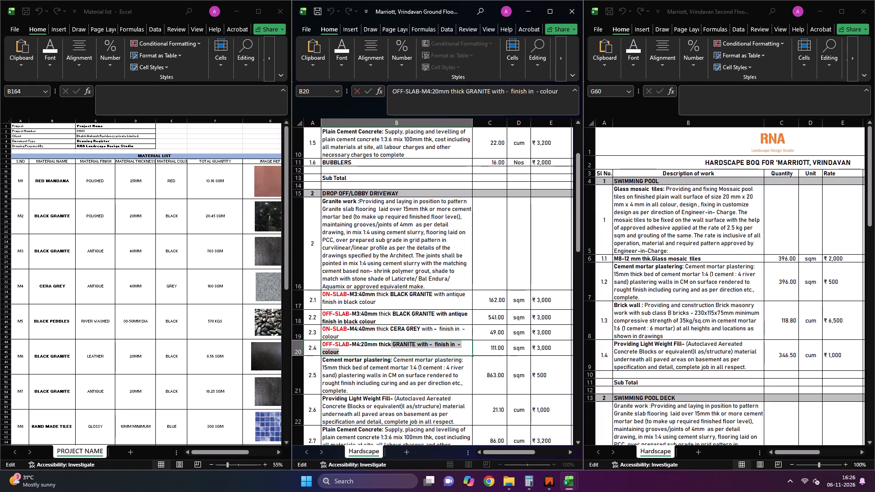
{"action": "left_click_drag", "start_coordinate": [381, 349], "coordinate": [378, 345]}
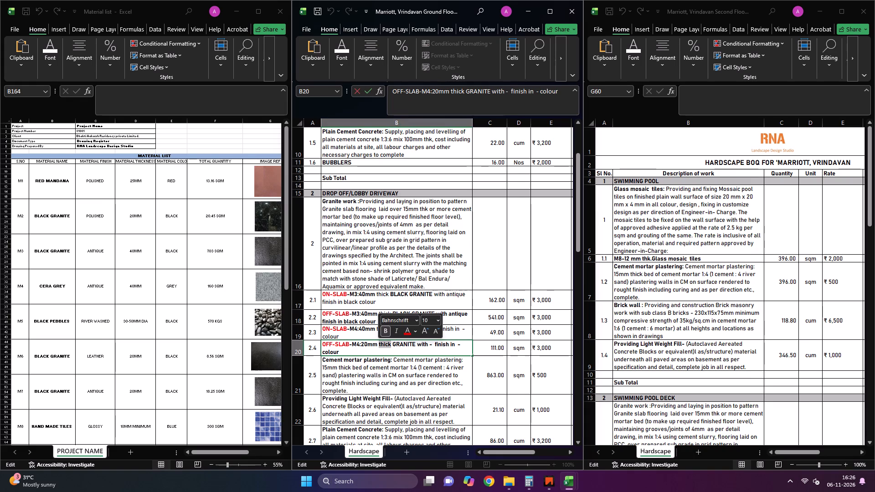
{"action": "left_click", "coordinate": [386, 335]}
Remove the bold formatting from "with - finish in - colour" in the item 2.4 OFF-SLAB-M4 description.
{"action": "left_click", "coordinate": [422, 348]}
{"action": "left_click_drag", "start_coordinate": [428, 345], "coordinate": [420, 346]}
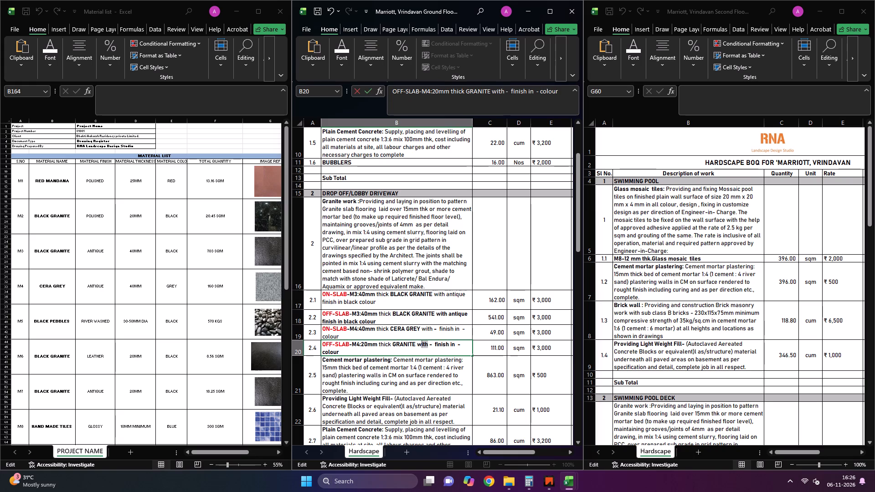
{"action": "left_click_drag", "start_coordinate": [420, 346], "coordinate": [417, 347]}
{"action": "left_click", "coordinate": [425, 330]}
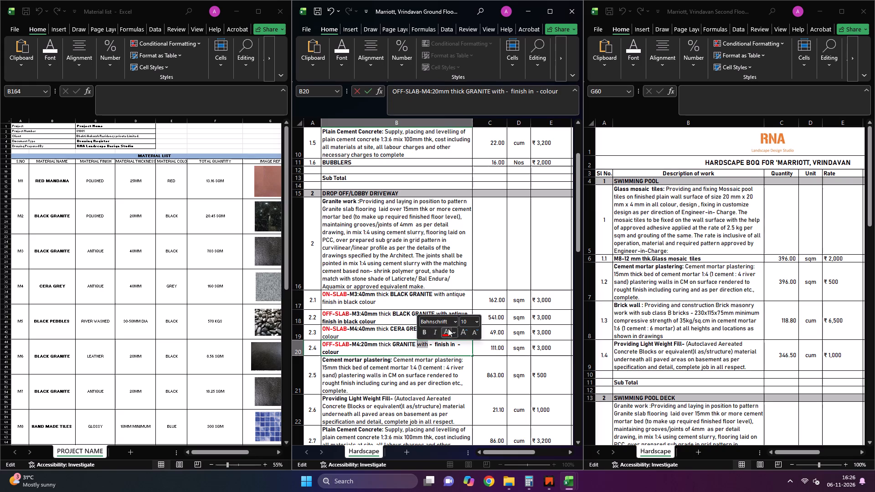
{"action": "left_click", "coordinate": [444, 350]}
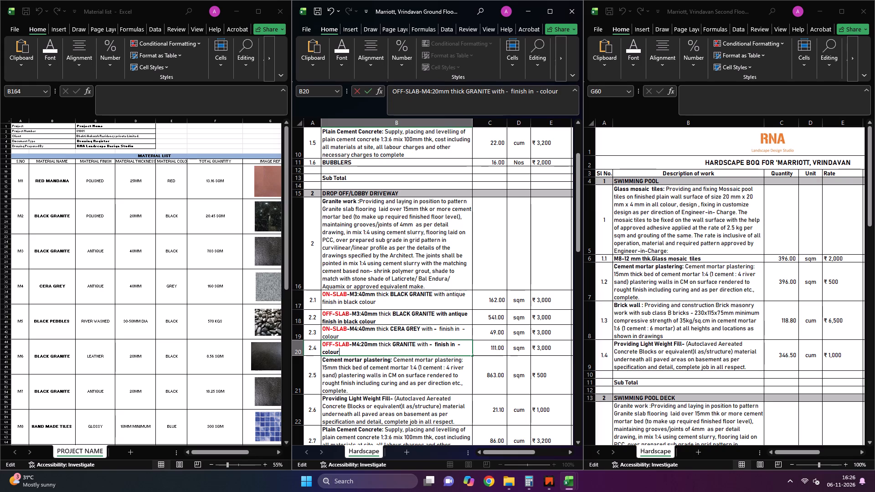
{"action": "left_click_drag", "start_coordinate": [428, 344], "coordinate": [461, 350]}
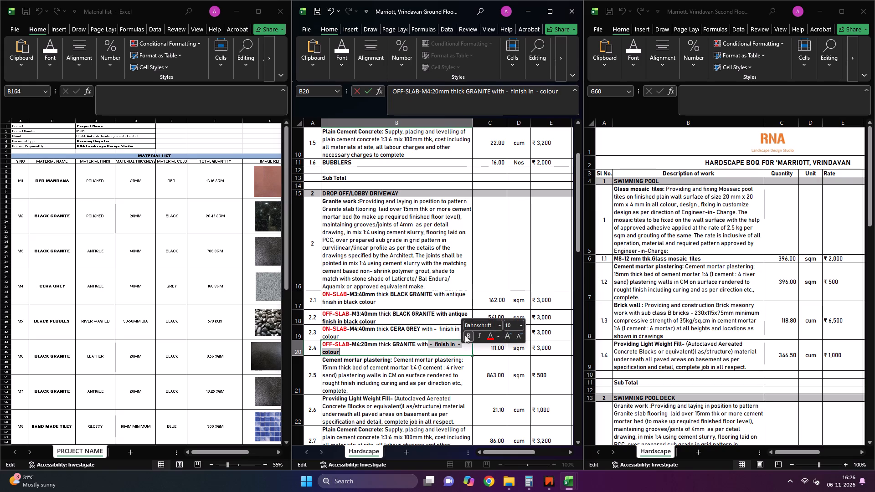
{"action": "left_click", "coordinate": [468, 334]}
{"action": "left_click", "coordinate": [433, 335]}
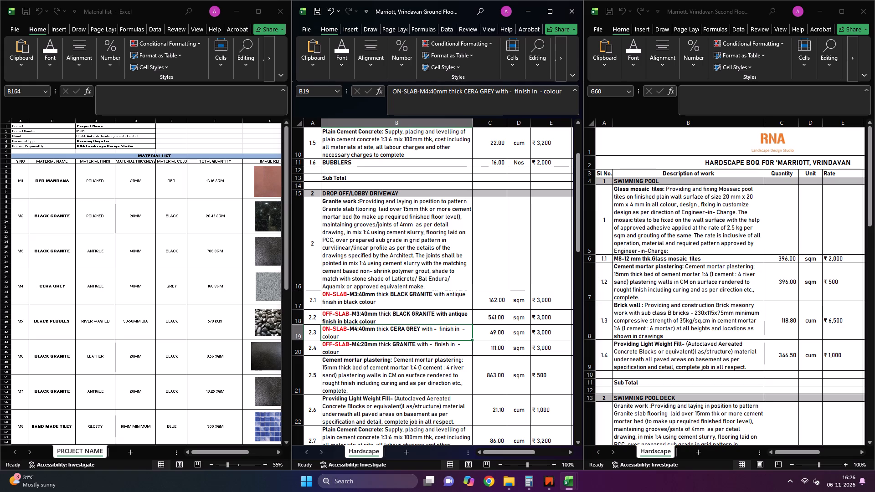
Remove the bold formatting from "with antique finish in black colour" in the item 2.2 OFF-SLAB-M3 description.
{"action": "triple_click", "coordinate": [440, 328]}
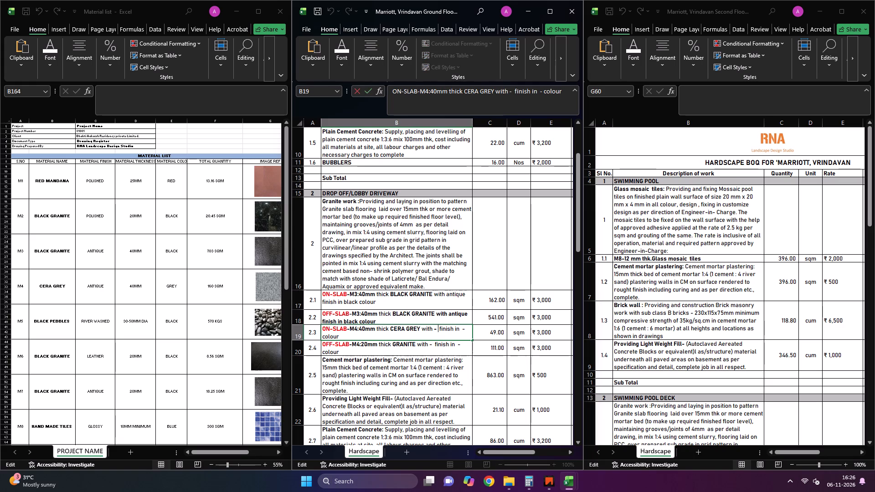
{"action": "left_click", "coordinate": [398, 320]}
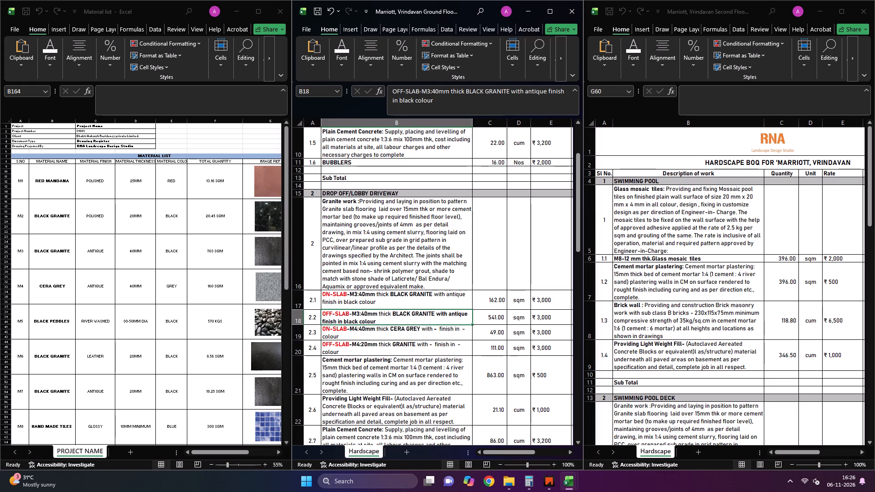
{"action": "double_click", "coordinate": [450, 315]}
{"action": "left_click_drag", "start_coordinate": [436, 321], "coordinate": [444, 323]}
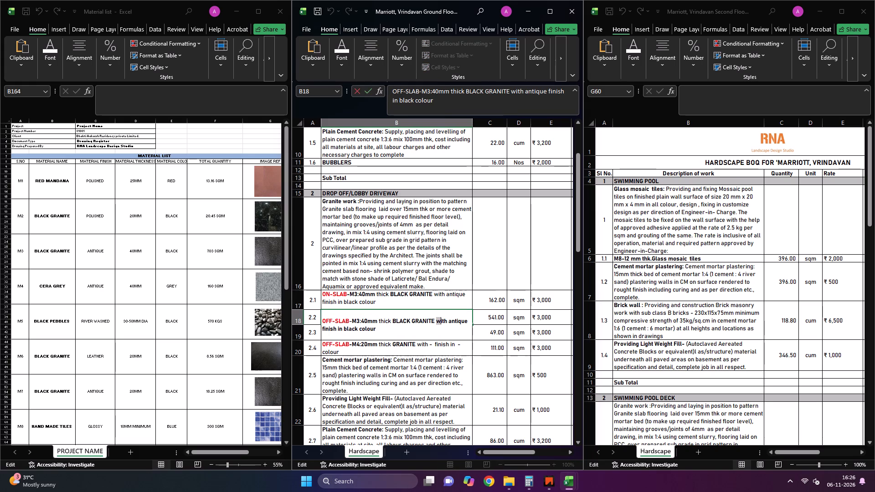
{"action": "left_click_drag", "start_coordinate": [444, 323], "coordinate": [461, 333]}
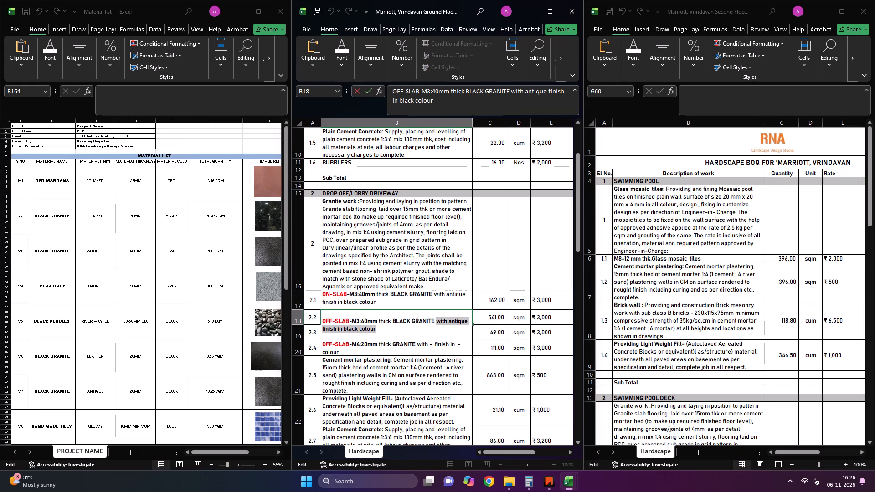
{"action": "left_click", "coordinate": [432, 322]}
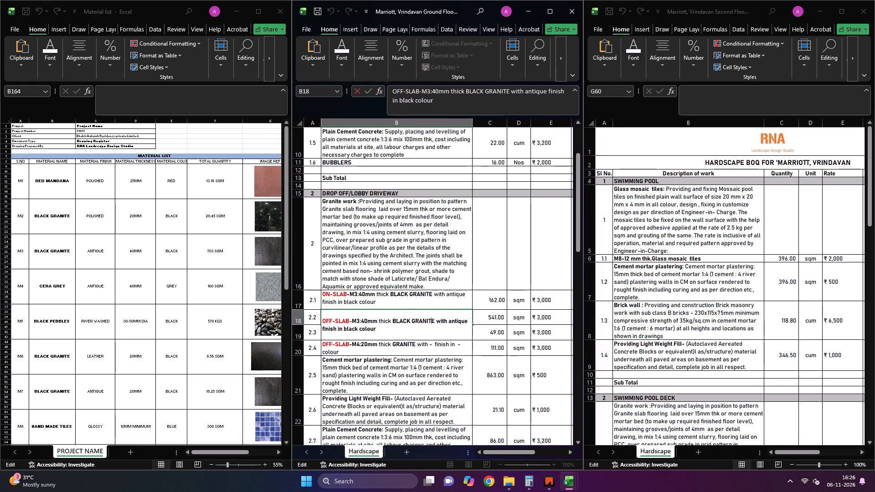
{"action": "left_click_drag", "start_coordinate": [436, 322], "coordinate": [462, 335]}
{"action": "left_click", "coordinate": [465, 320]}
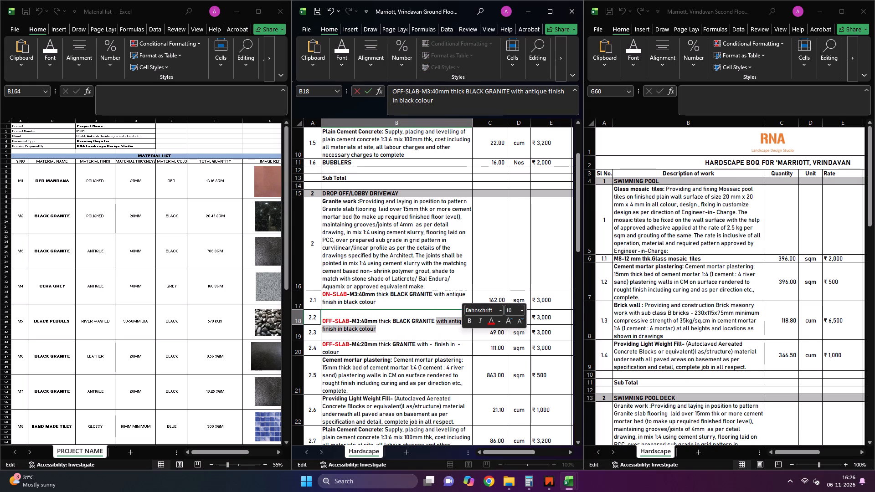
{"action": "left_click", "coordinate": [391, 337]}
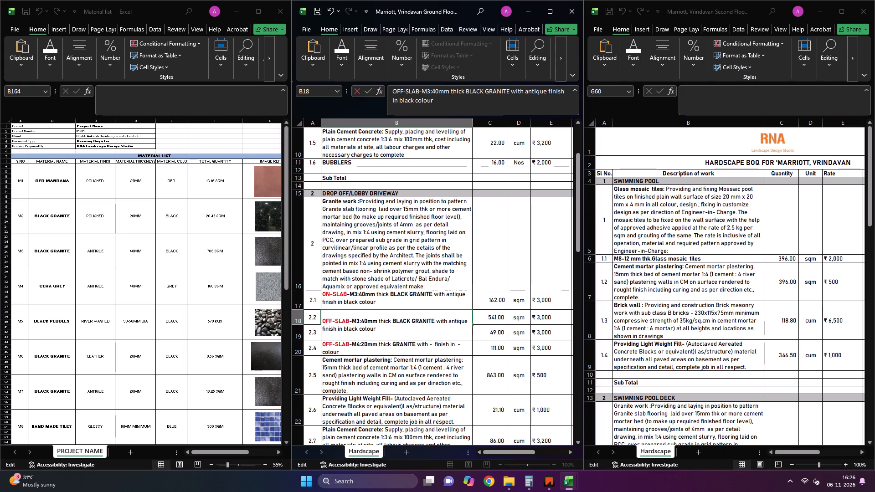
Replace the finish placeholder with "antique" in the item 2.4 OFF-SLAB-M4 description and remove the extra space before "finish".
{"action": "left_click", "coordinate": [433, 347]}
{"action": "double_click", "coordinate": [431, 347]}
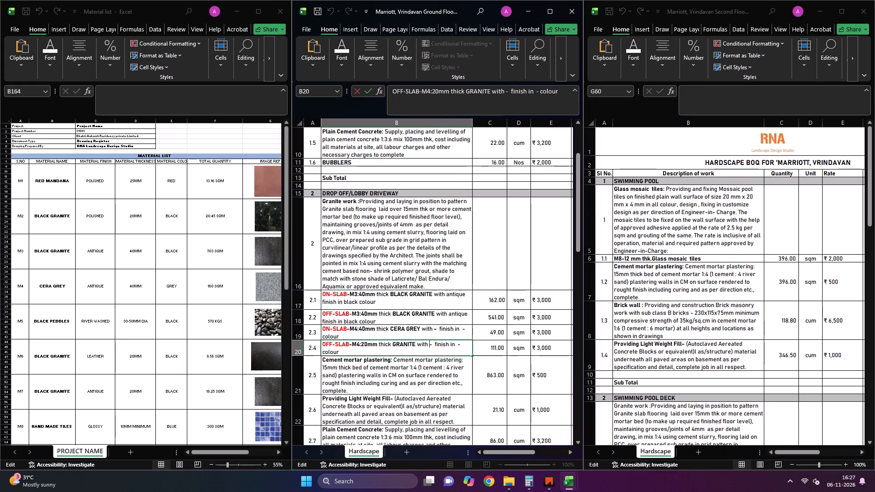
{"action": "key", "text": "shift+Right"}
{"action": "type", "text": "antique"}
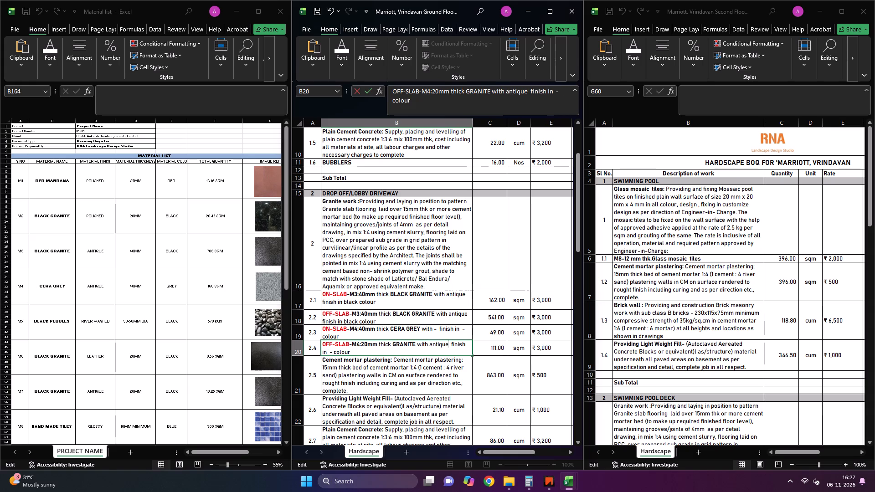
{"action": "key", "text": "Right"}
{"action": "key", "text": "BackSpace"}
Replace the colour placeholder with "grey" in the item 2.4 OFF-SLAB-M4 description.
{"action": "left_click", "coordinate": [328, 352]}
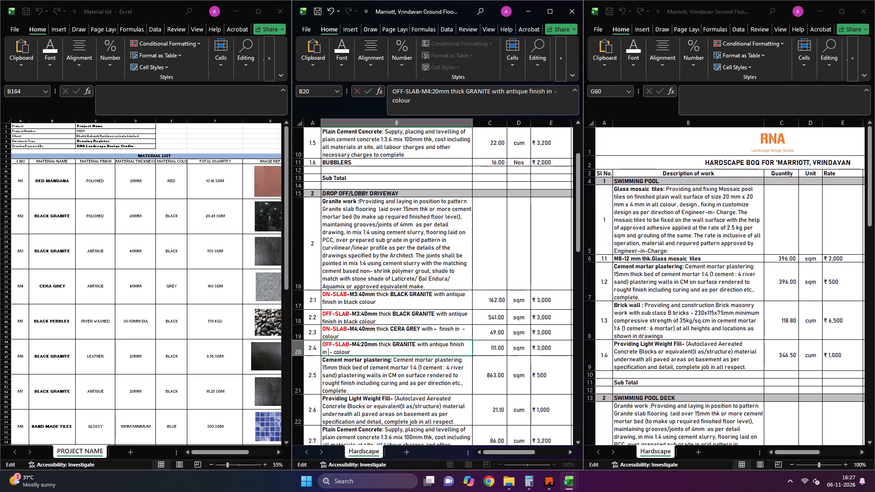
{"action": "key", "text": "shift+Right"}
{"action": "key", "text": "shift+Right"}
{"action": "key", "text": "BackSpace"}
{"action": "key", "text": "BackSpace"}
{"action": "key", "text": "space"}
{"action": "type", "text": "grey"}
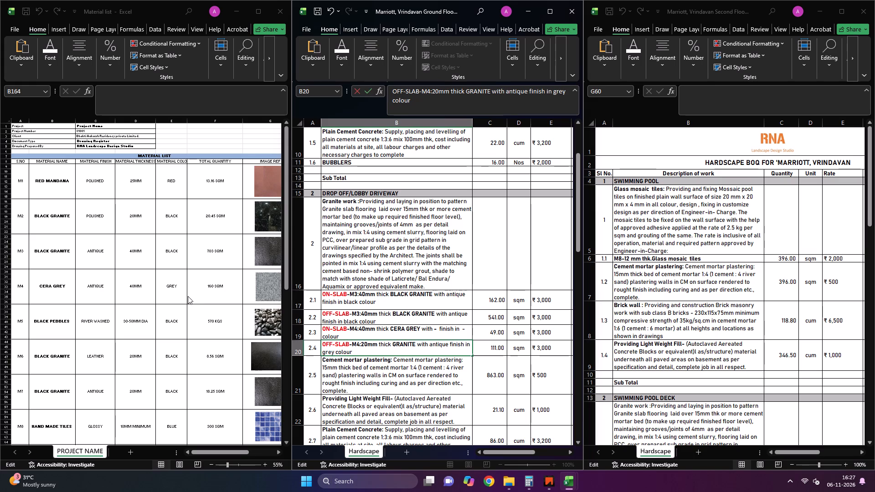
Set the granite thickness in the item 2.4 OFF-SLAB-M4 description to 40mm.
{"action": "left_click", "coordinate": [373, 352]}
{"action": "left_click", "coordinate": [365, 342]}
{"action": "key", "text": "BackSpace"}
{"action": "key", "text": "4"}
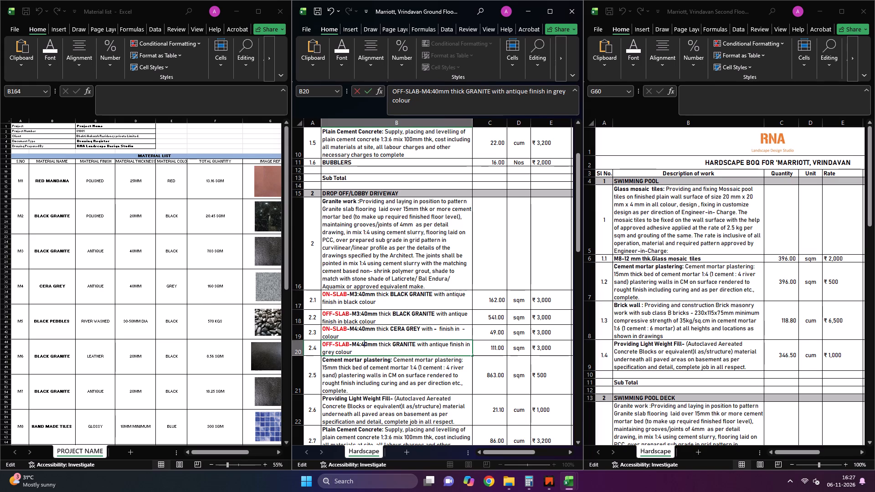
{"action": "left_click", "coordinate": [360, 361]}
Replace item 2.3's text after "ON-SLAB-" with item 2.4's copied "M4:40mm thick GRANITE with antique finish in grey colour".
{"action": "triple_click", "coordinate": [354, 343]}
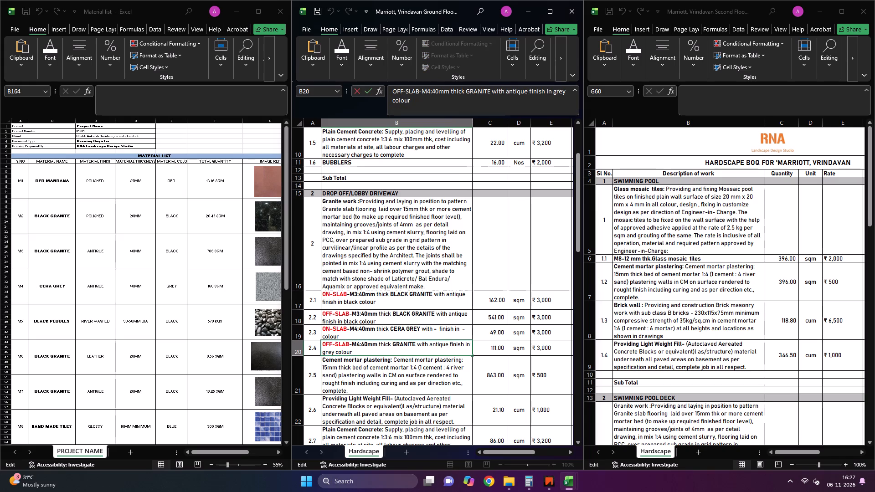
{"action": "left_click_drag", "start_coordinate": [351, 344], "coordinate": [360, 352]}
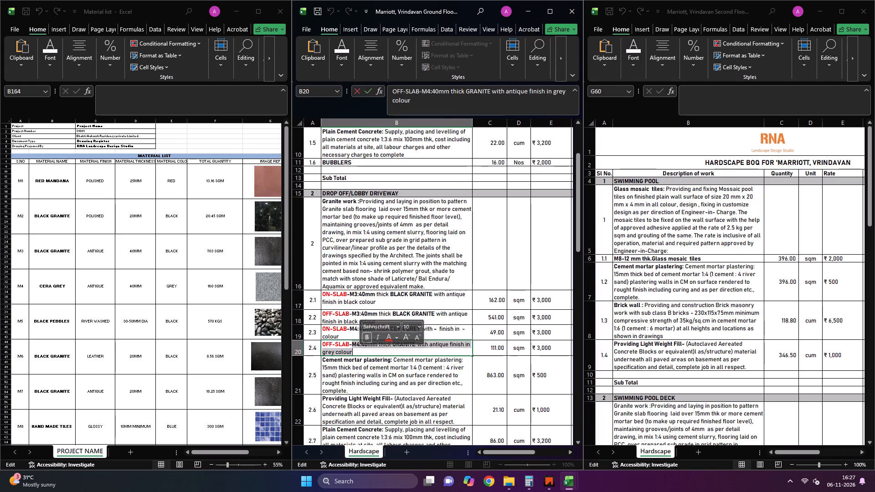
{"action": "key", "text": "ctrl+c"}
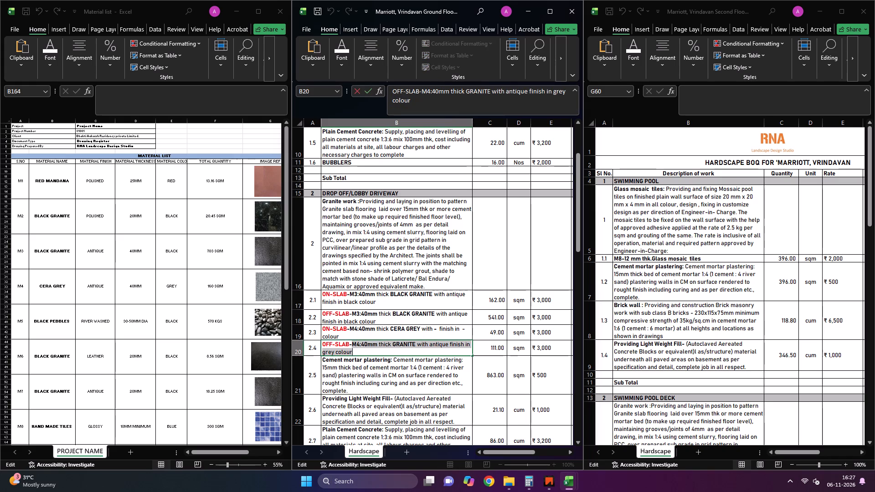
{"action": "left_click", "coordinate": [357, 331]}
{"action": "double_click", "coordinate": [350, 328]}
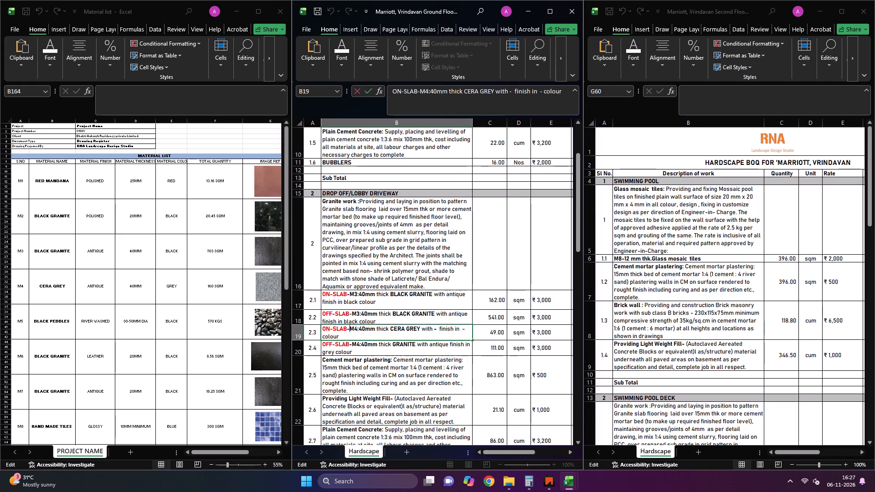
{"action": "left_click_drag", "start_coordinate": [350, 330], "coordinate": [360, 343]}
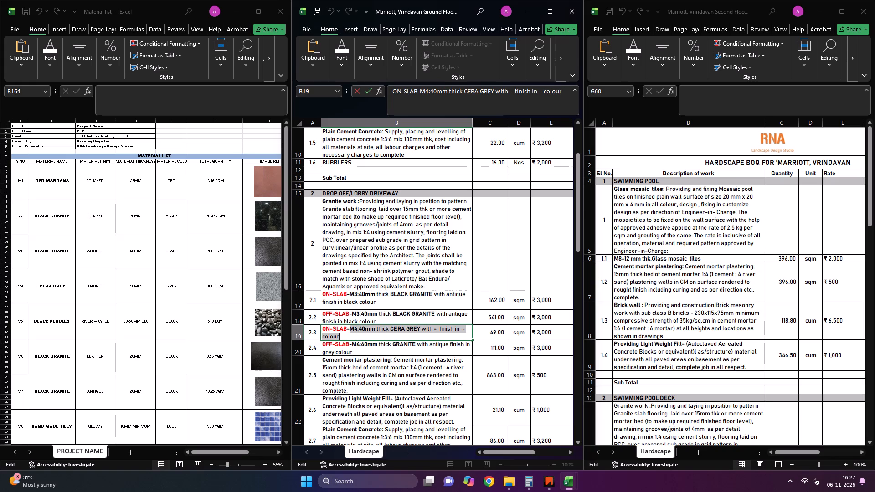
{"action": "key", "text": "ctrl+v"}
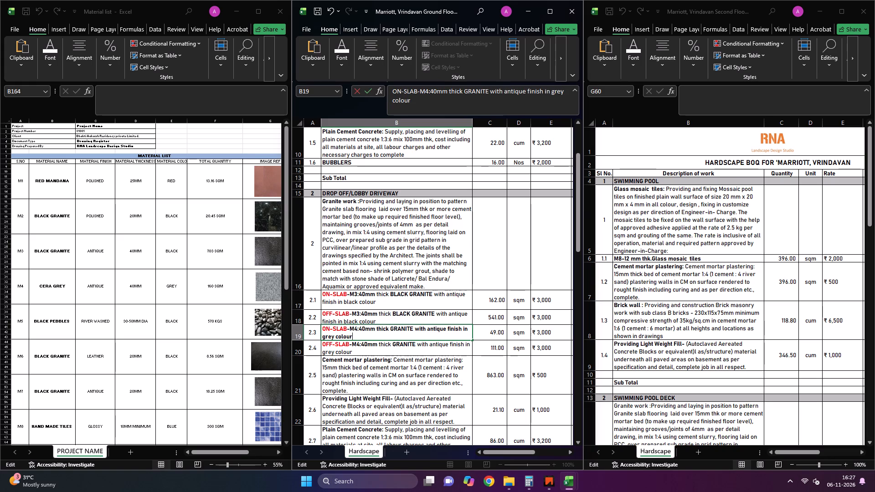
{"action": "left_click", "coordinate": [483, 331]}
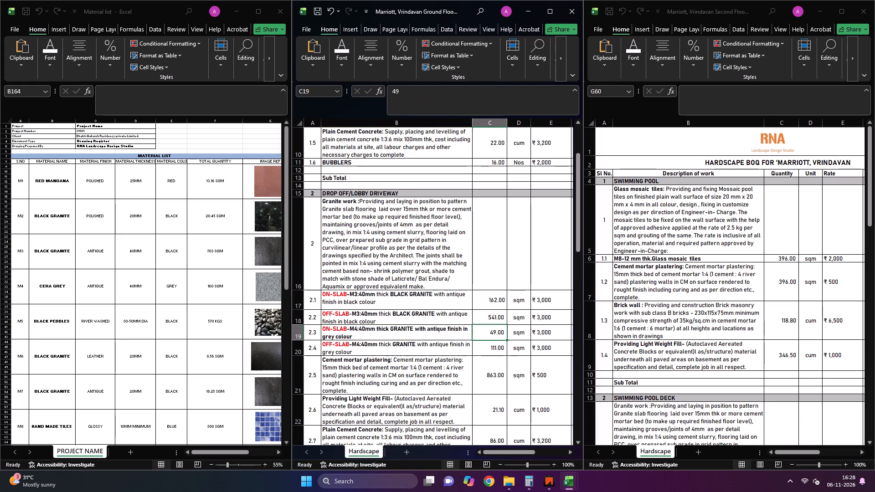
Switch to Calculator and clear the previous sum to total the ON-SLAB and OFF-SLAB M4 quantities.
{"action": "left_click", "coordinate": [485, 321]}
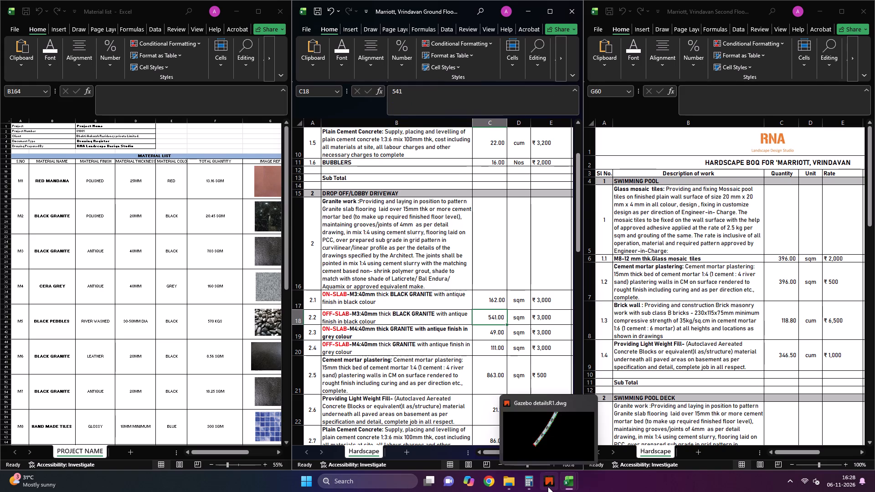
{"action": "left_click", "coordinate": [530, 483]}
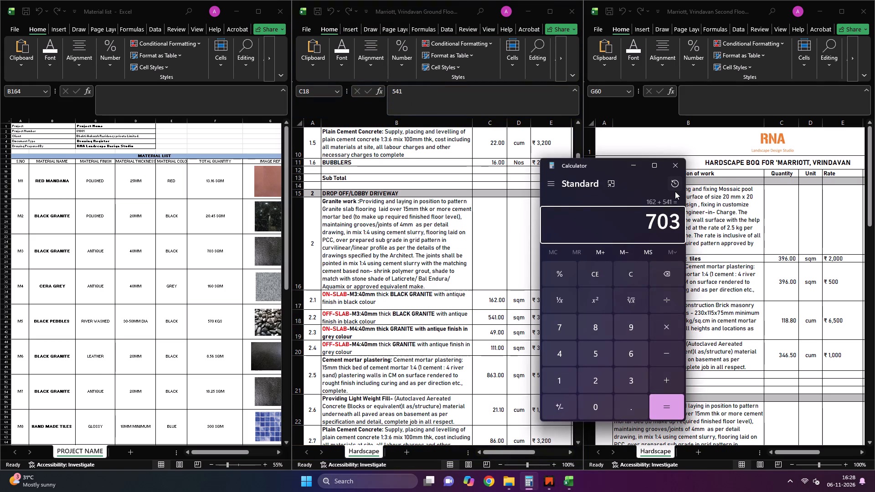
{"action": "key", "text": "Escape"}
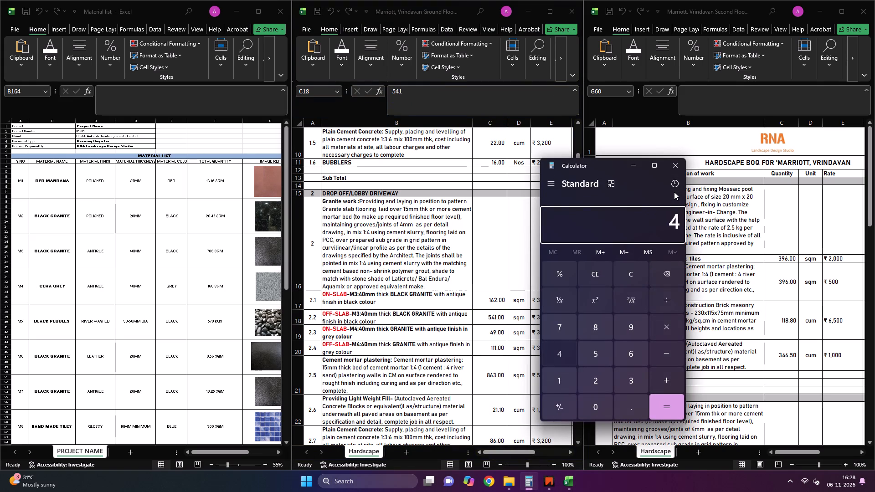
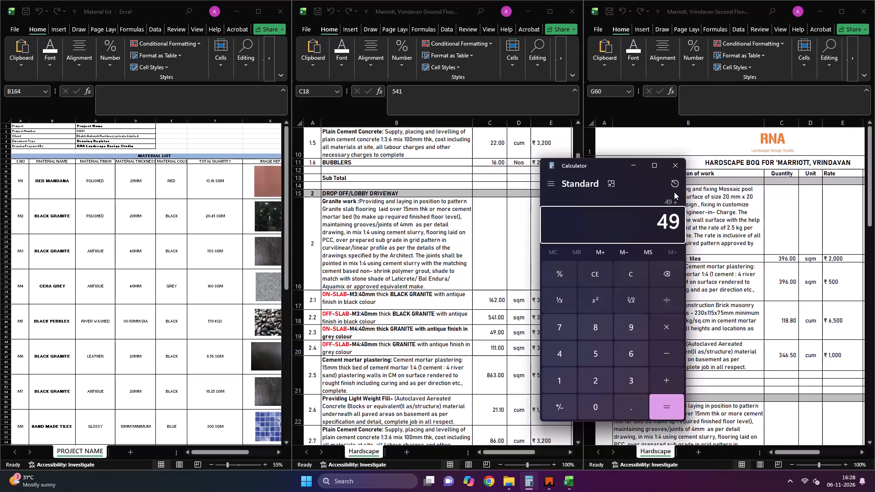
Add the OFF-SLAB M4 quantity of 111 to the entered 49, and close Calculator.
{"action": "type", "text": "111"}
{"action": "key", "text": "Return"}
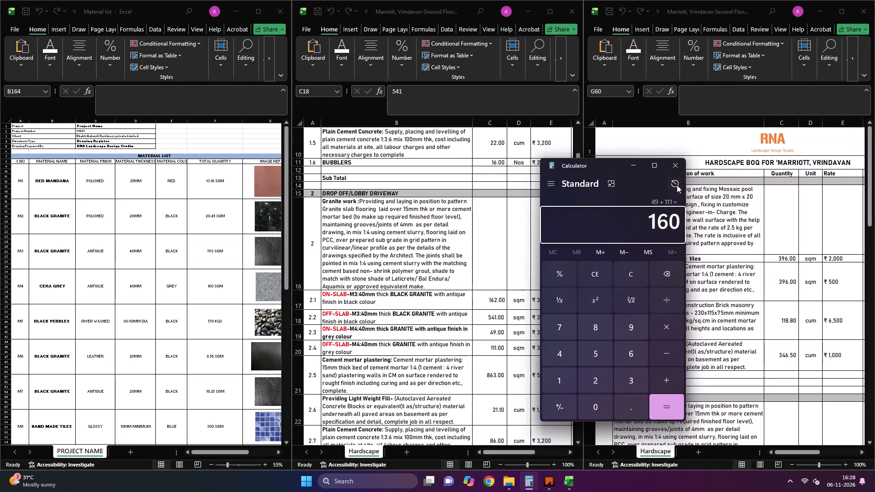
{"action": "left_click", "coordinate": [679, 160]}
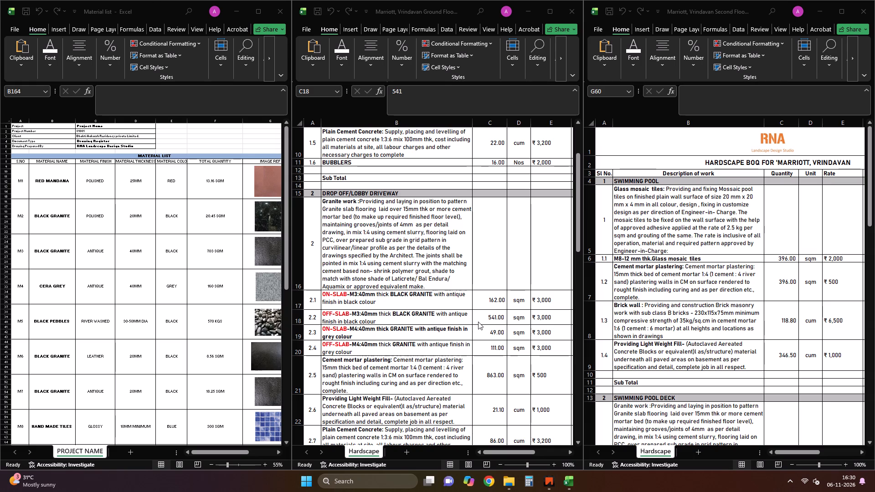
Remove the bold formatting from "with antique finish in grey colour" in the ground floor item 2.3 description.
{"action": "left_click", "coordinate": [433, 333]}
{"action": "double_click", "coordinate": [432, 332]}
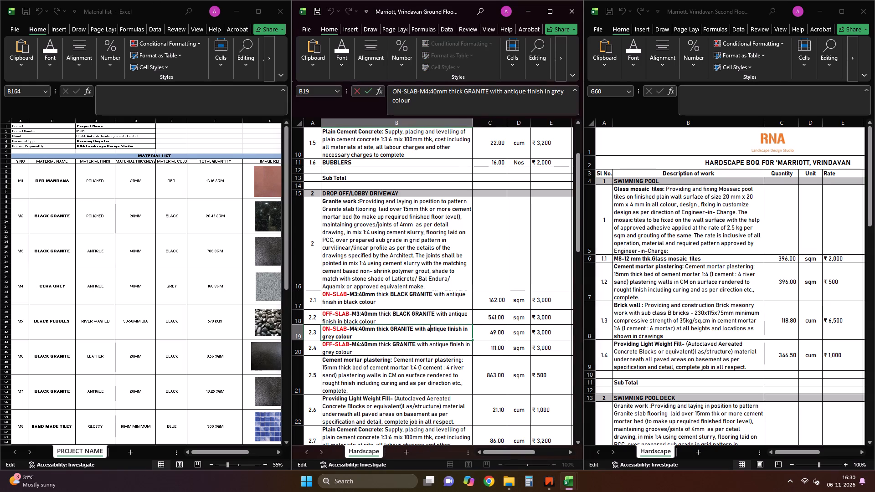
{"action": "left_click_drag", "start_coordinate": [414, 330], "coordinate": [433, 336]}
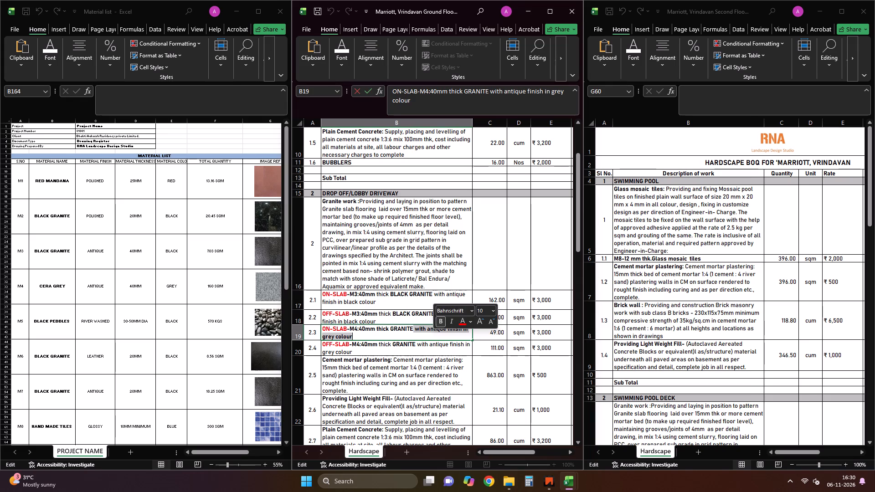
{"action": "left_click", "coordinate": [439, 322]}
{"action": "left_click", "coordinate": [385, 337]}
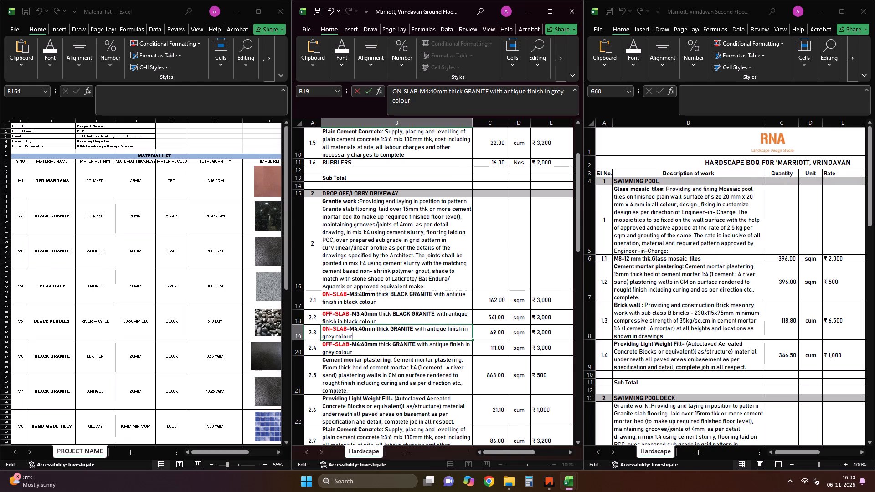
Insert "CERA" as a separate word before "GRANITE" in the item 2.3 ON-SLAB-M4 description.
{"action": "left_click", "coordinate": [392, 329]}
{"action": "type", "text": "cera"}
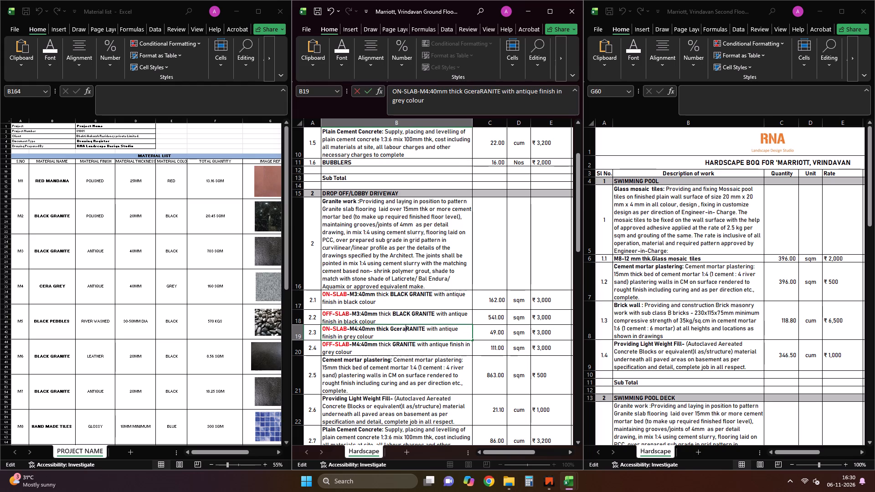
{"action": "key", "text": "BackSpace"}
{"action": "key", "text": "BackSpace"}
{"action": "key", "text": "BackSpace"}
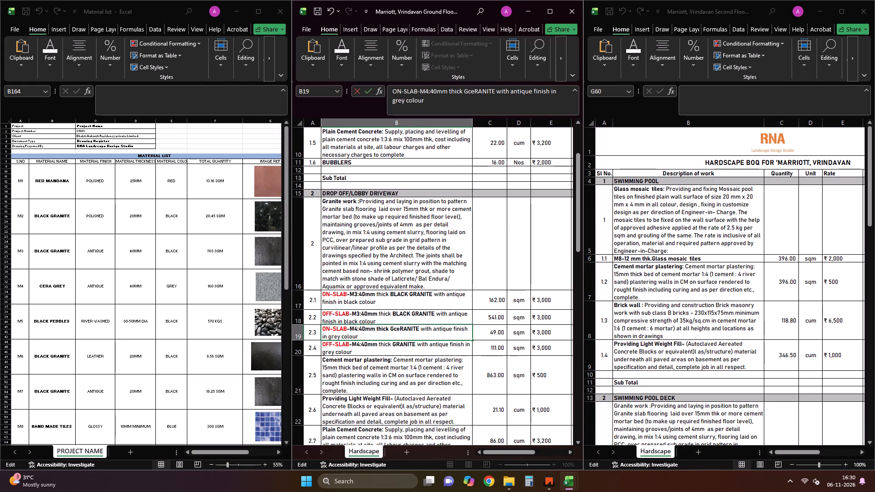
{"action": "key", "text": "BackSpace"}
{"action": "type", "text": "CERA"}
{"action": "key", "text": "Left"}
{"action": "key", "text": "Left"}
{"action": "key", "text": "Left"}
{"action": "key", "text": "Left"}
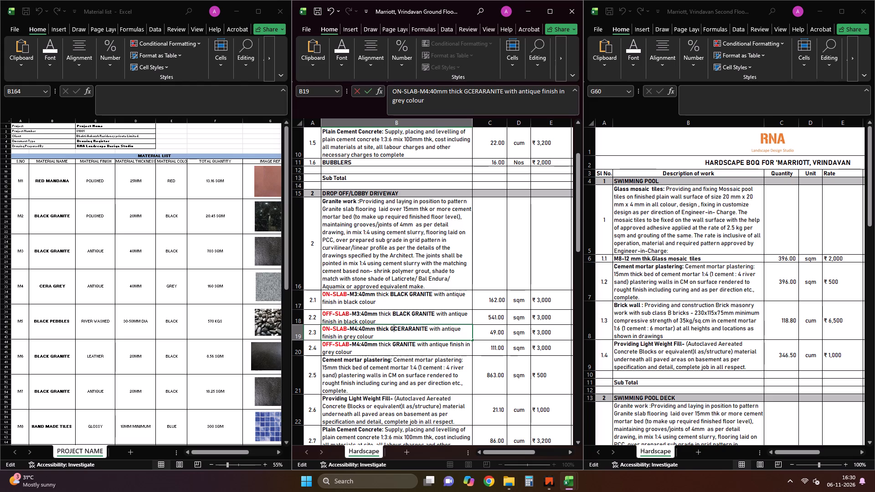
{"action": "key", "text": "BackSpace"}
{"action": "key", "text": "Right"}
{"action": "key", "text": "Right"}
{"action": "key", "text": "Right"}
{"action": "key", "text": "Right"}
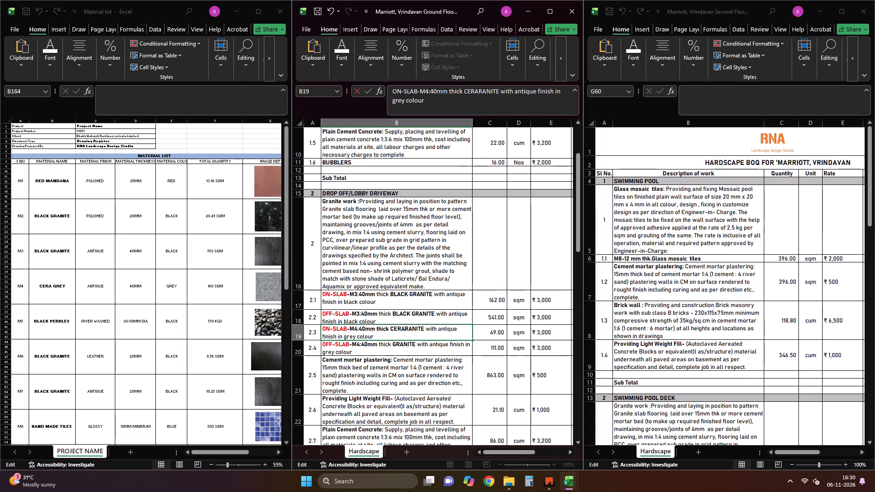
{"action": "key", "text": "Right"}
{"action": "key", "text": "Right"}
{"action": "key", "text": "Left"}
{"action": "key", "text": "Left"}
{"action": "key", "text": "shift+g"}
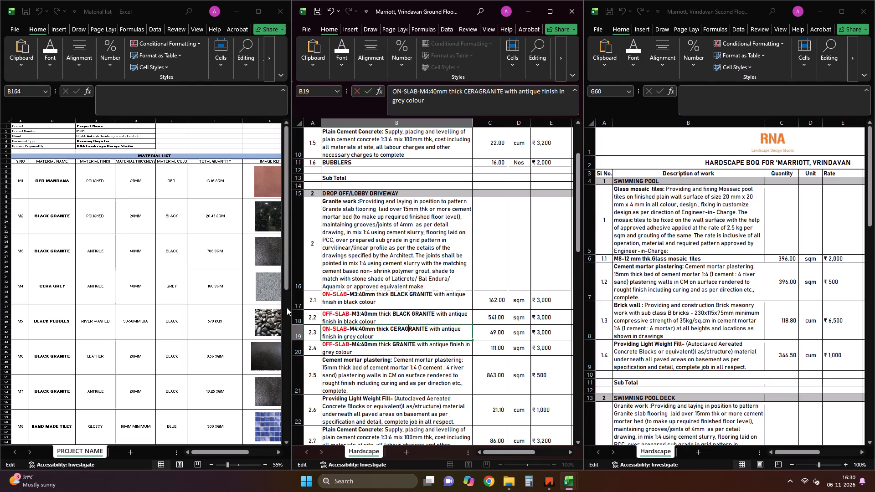
{"action": "key", "text": "space"}
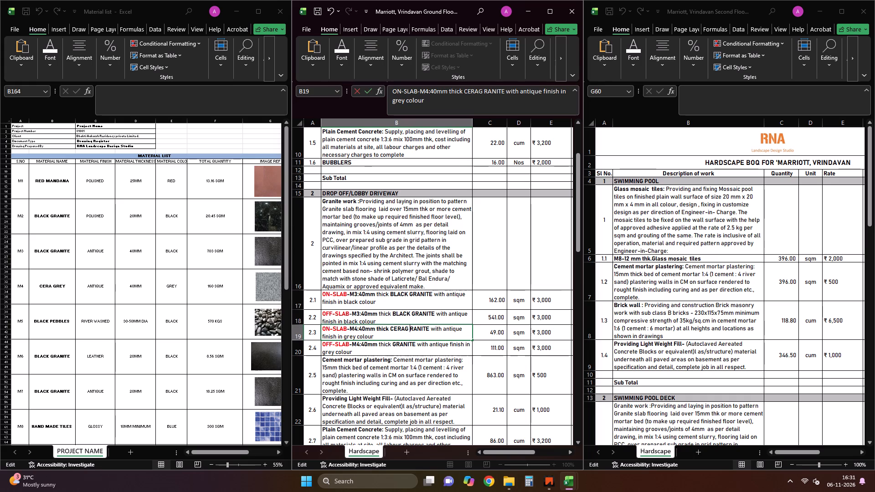
{"action": "key", "text": "BackSpace"}
{"action": "key", "text": "Left"}
{"action": "key", "text": "space"}
Insert "CERA" at the material name in the item 2.4 OFF-SLAB-M4 description.
{"action": "left_click", "coordinate": [398, 345]}
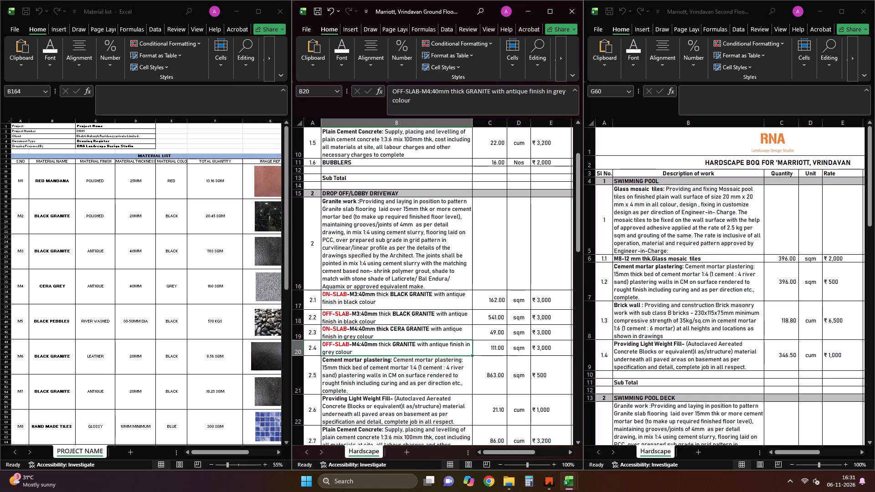
{"action": "double_click", "coordinate": [396, 345]}
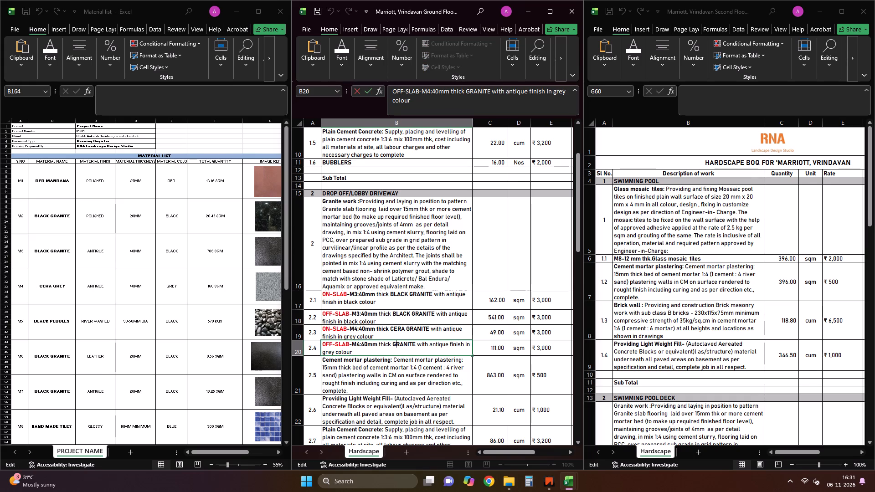
{"action": "type", "text": "CERA"}
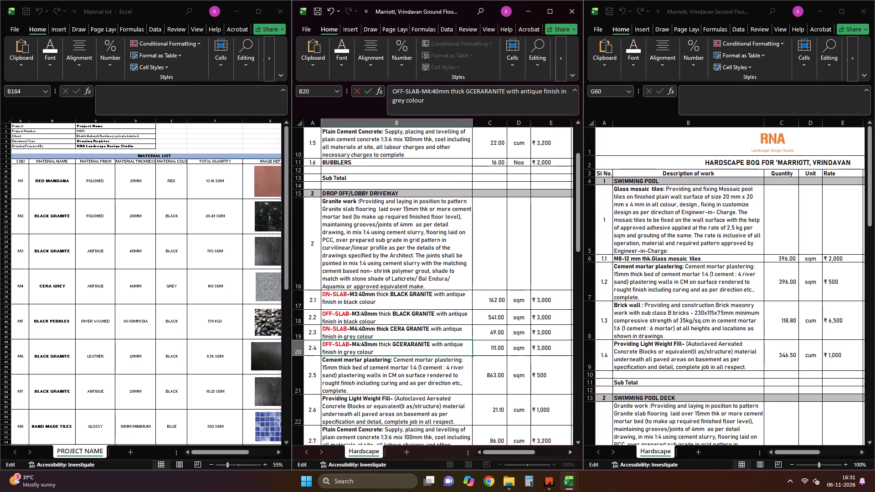
Add "GREY" after "CERA" in the item 2.3 ON-SLAB-M4 description.
{"action": "double_click", "coordinate": [404, 329]}
{"action": "key", "text": "space"}
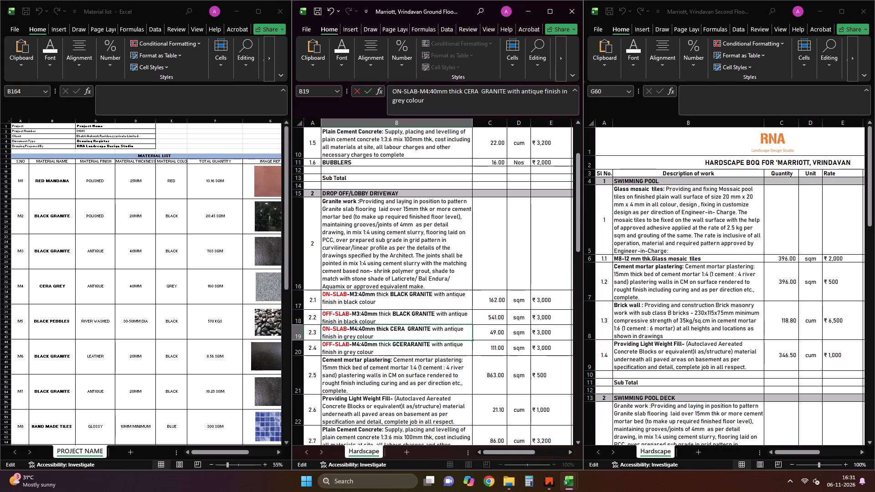
{"action": "type", "text": "GREY"}
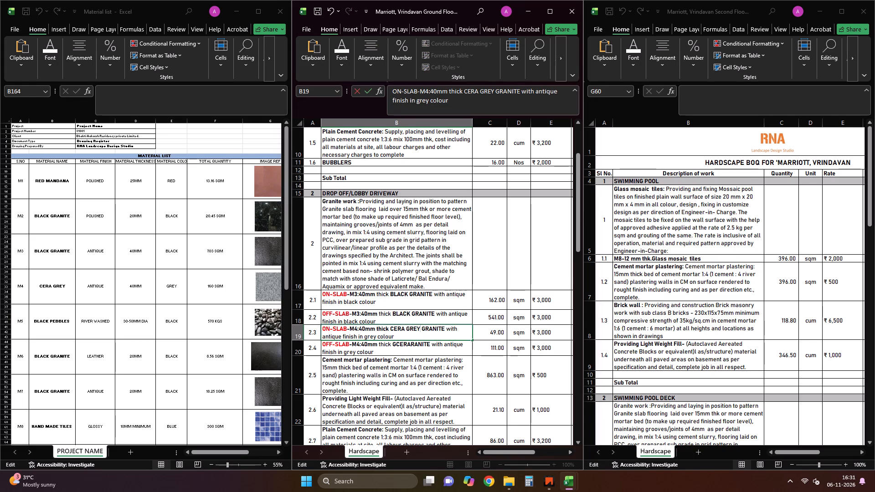
Remove the stray "G" before "CERA" in the item 2.4 description and add "GREY" as a separate word after it.
{"action": "triple_click", "coordinate": [396, 346]}
{"action": "key", "text": "BackSpace"}
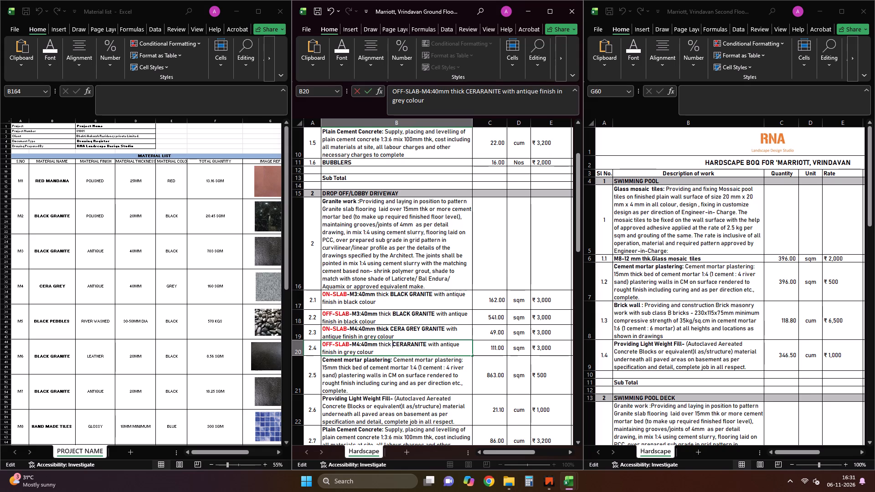
{"action": "key", "text": "Right"}
{"action": "key", "text": "Right"}
{"action": "key", "text": "Right"}
{"action": "key", "text": "Right"}
{"action": "key", "text": "space"}
{"action": "type", "text": "GREY"}
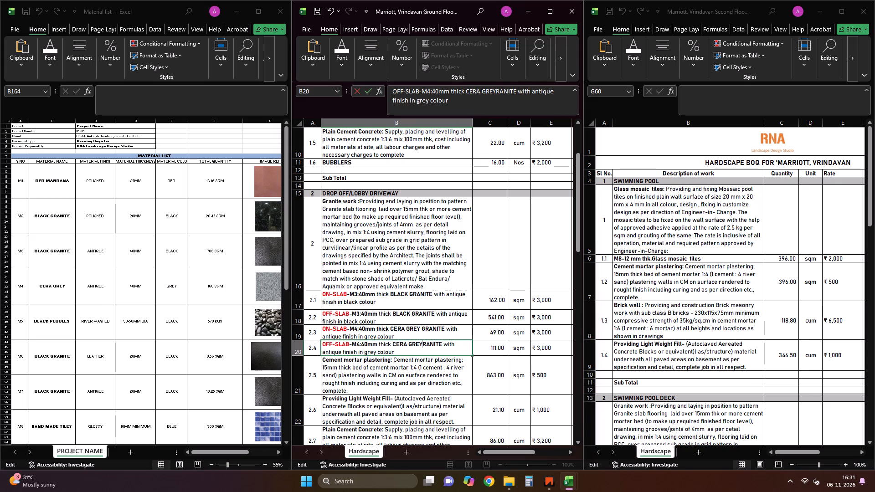
{"action": "key", "text": "space"}
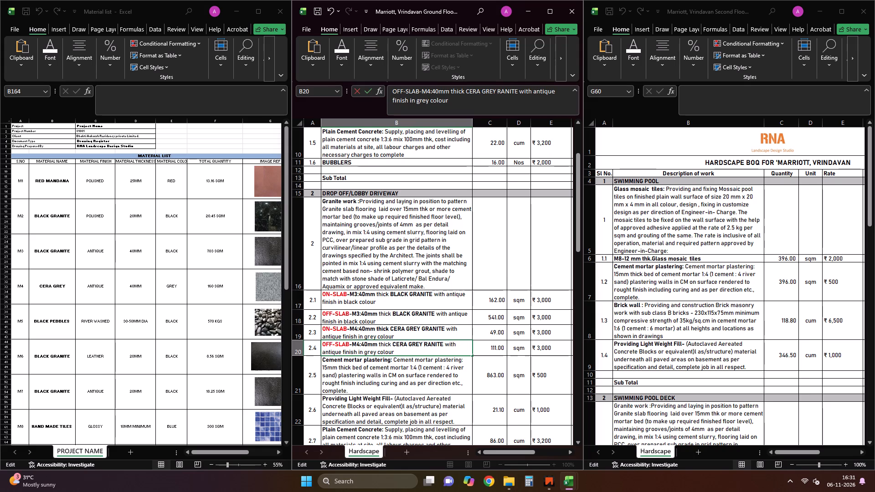
Delete "GRANITE" from the item 2.3 description, leaving the material name as "CERA GREY".
{"action": "left_click", "coordinate": [424, 330]}
{"action": "left_click", "coordinate": [423, 325]}
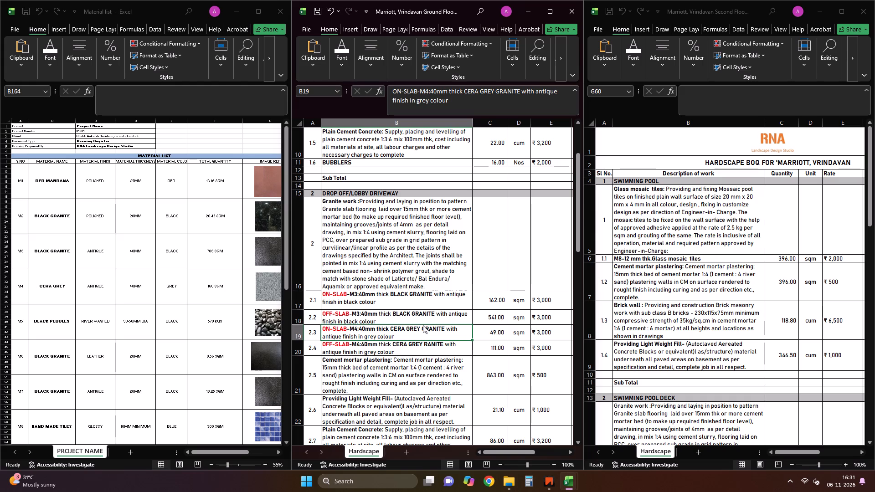
{"action": "double_click", "coordinate": [423, 328]}
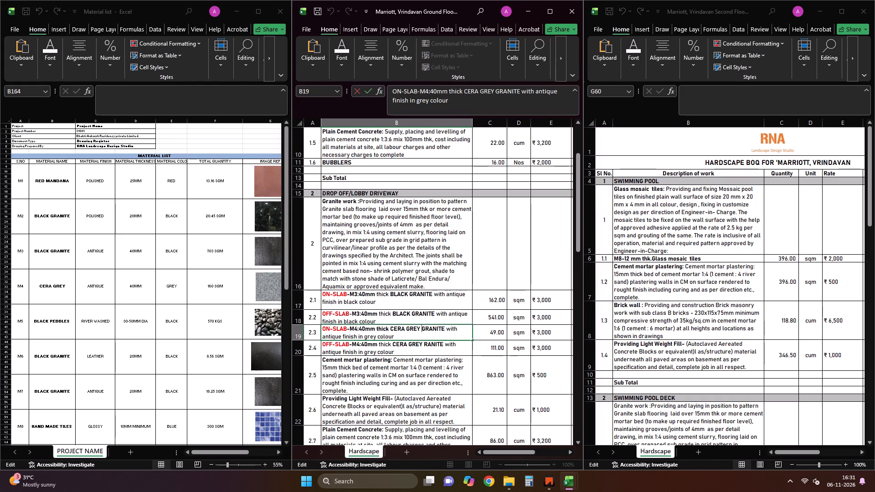
{"action": "key", "text": "Left"}
{"action": "key", "text": "Right"}
{"action": "key", "text": "Left"}
{"action": "key", "text": "shift+Right"}
{"action": "key", "text": "shift+Right"}
{"action": "key", "text": "shift+Right"}
{"action": "key", "text": "shift+Right"}
{"action": "key", "text": "shift+Right"}
{"action": "key", "text": "shift+Right"}
{"action": "key", "text": "shift+Right"}
{"action": "key", "text": "shift+Right"}
{"action": "key", "text": "BackSpace"}
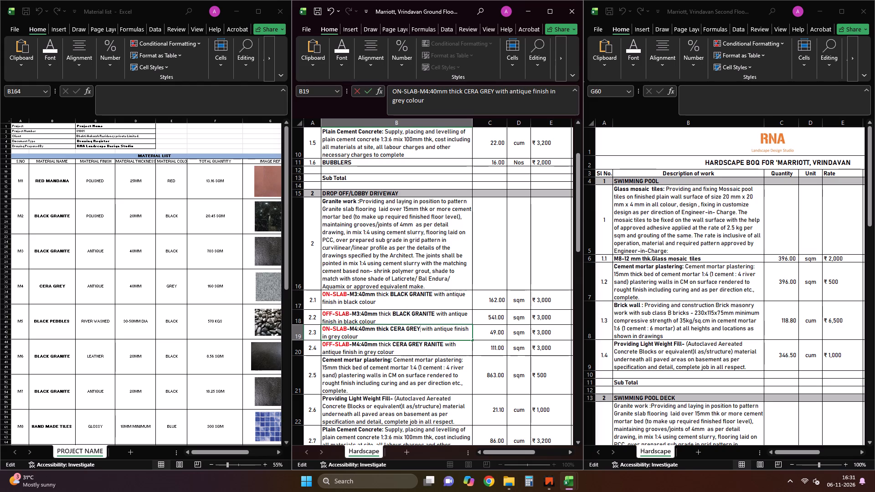
{"action": "key", "text": "Down"}
Delete the leftover "RANITE" from the item 2.4 description, leaving the material name as "CERA GREY".
{"action": "double_click", "coordinate": [406, 345]}
{"action": "left_click", "coordinate": [423, 341]}
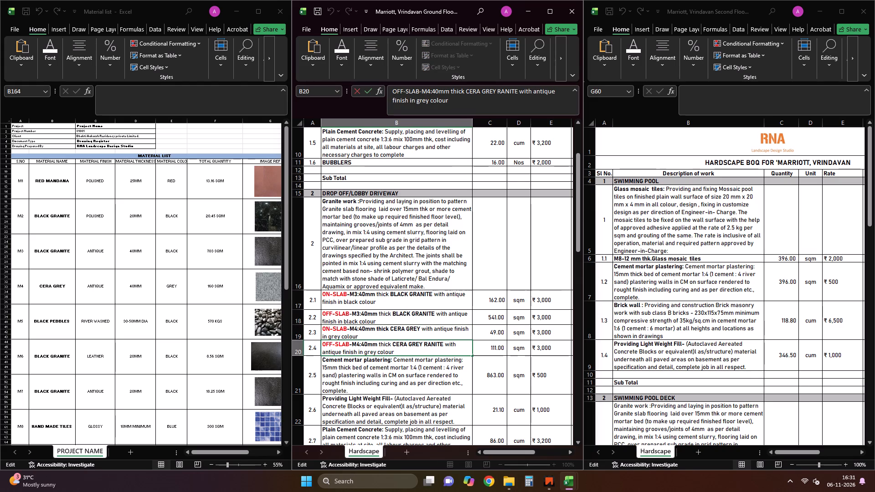
{"action": "left_click", "coordinate": [422, 345]}
{"action": "key", "text": "shift+Right"}
{"action": "key", "text": "shift+Right"}
{"action": "key", "text": "shift+Right"}
{"action": "key", "text": "shift+Right"}
{"action": "key", "text": "shift+Right"}
{"action": "key", "text": "shift+Right"}
{"action": "key", "text": "shift+Right"}
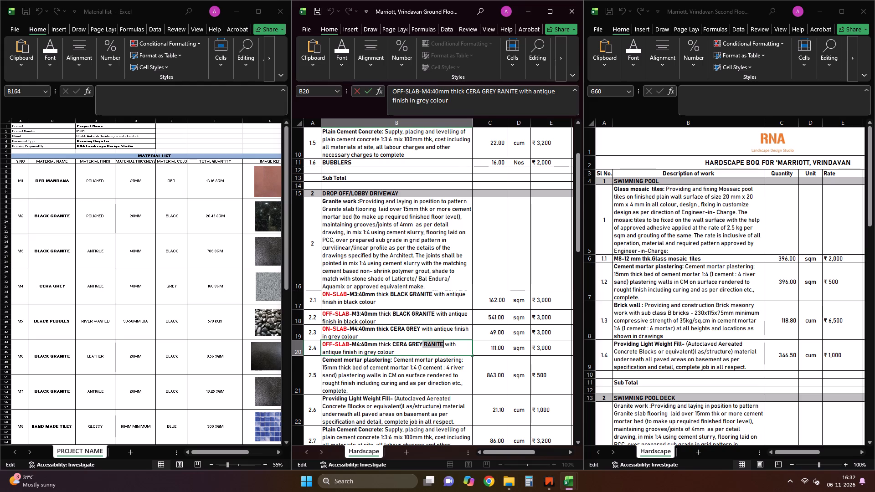
{"action": "key", "text": "BackSpace"}
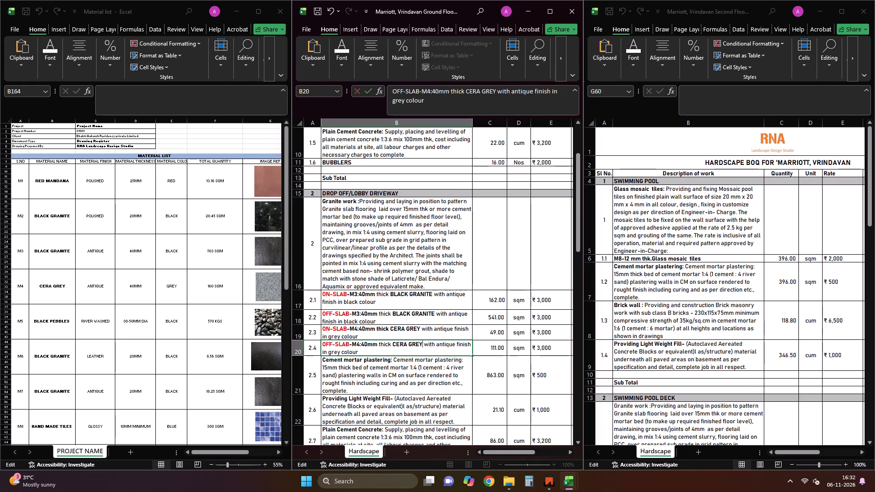
{"action": "left_click", "coordinate": [493, 262]}
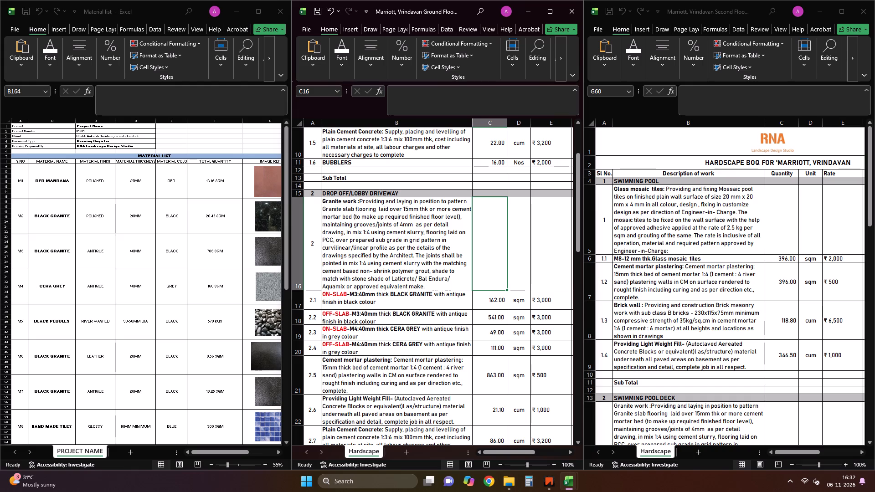
Save the ground floor BOQ workbook.
{"action": "middle_click_drag", "start_coordinate": [444, 236], "coordinate": [447, 260]}
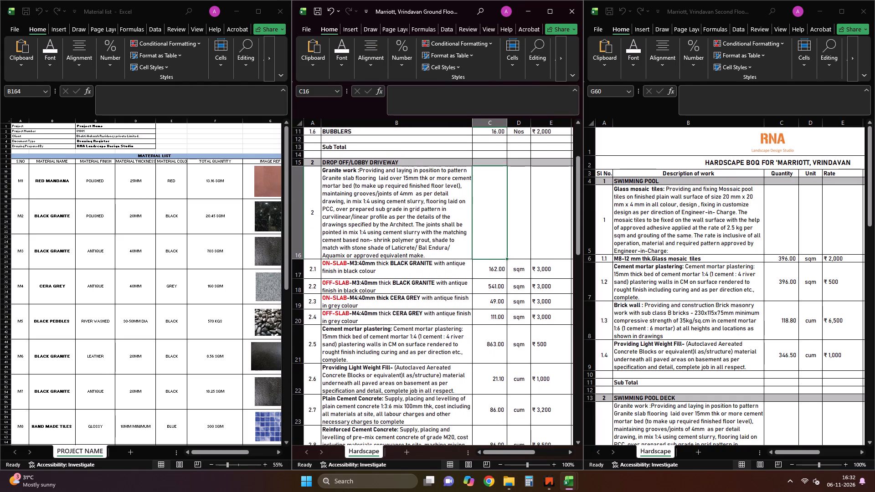
{"action": "key", "text": "ctrl+s"}
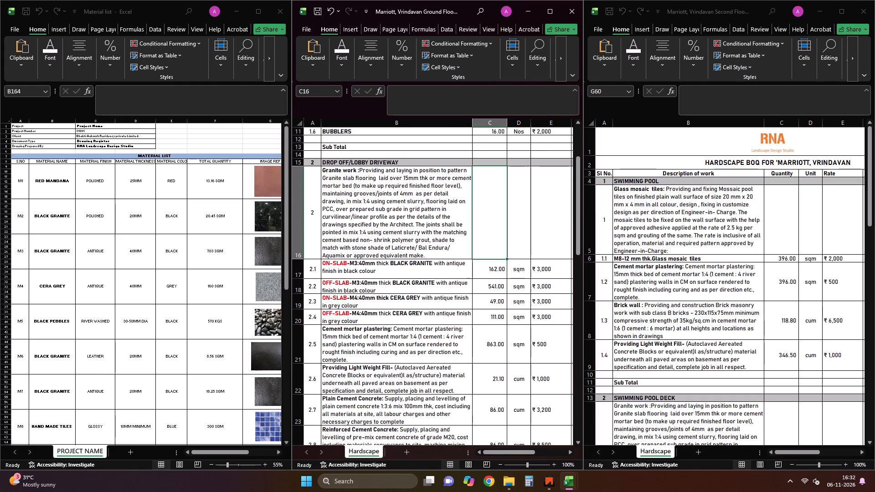
Set the item 3 M5 pebbles quantity under WATER FEATURE DRAINAGE to 570 and its unit to KGS.
{"action": "middle_click_drag", "start_coordinate": [447, 261], "coordinate": [460, 318]}
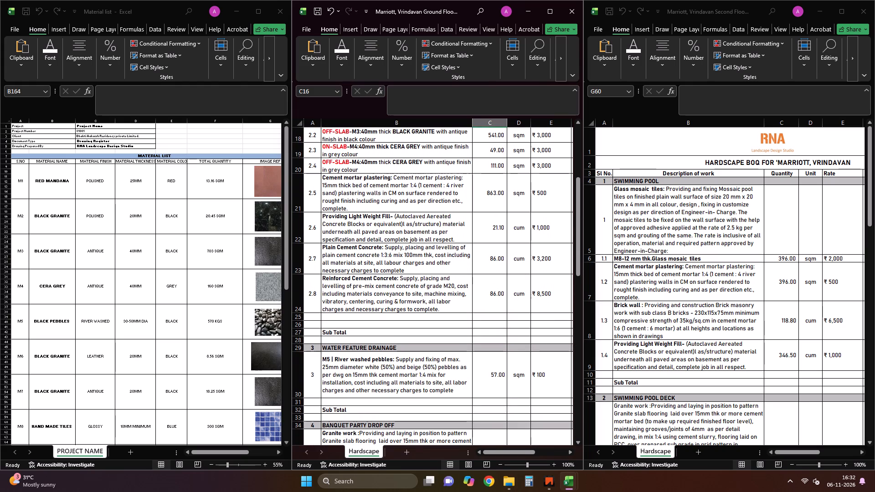
{"action": "left_click", "coordinate": [494, 194]}
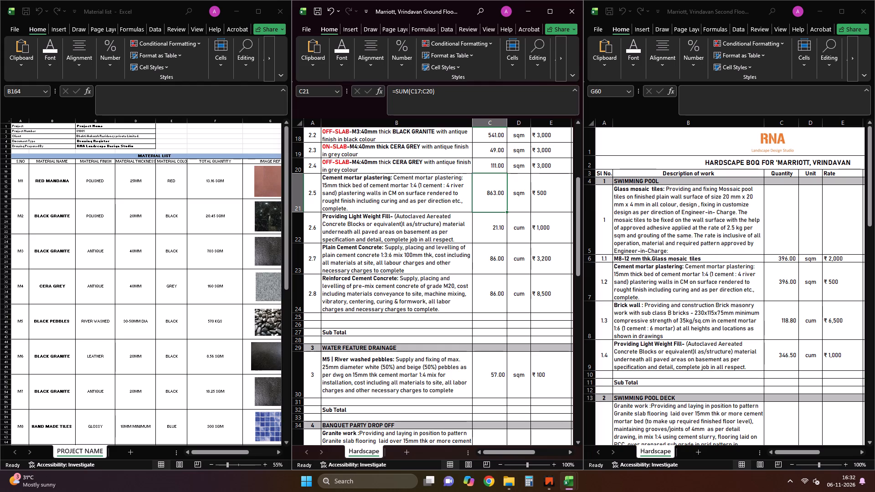
{"action": "middle_click_drag", "start_coordinate": [468, 267], "coordinate": [469, 296]}
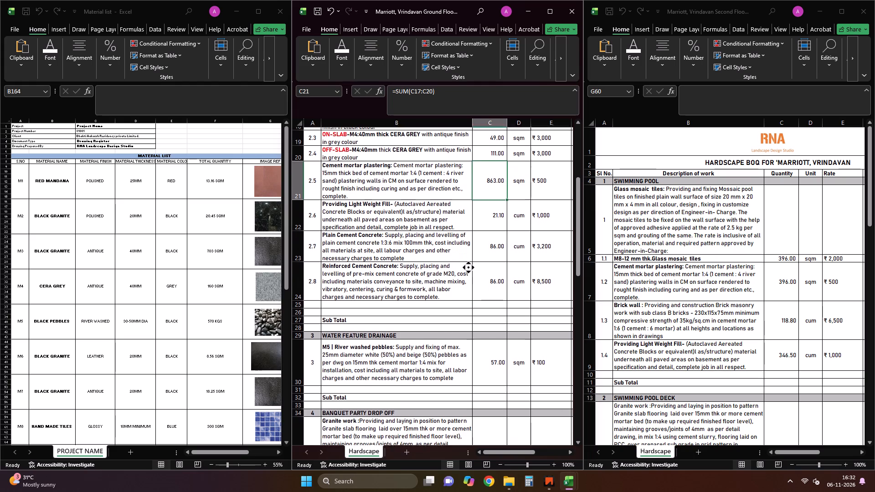
{"action": "middle_click_drag", "start_coordinate": [469, 296], "coordinate": [469, 297]}
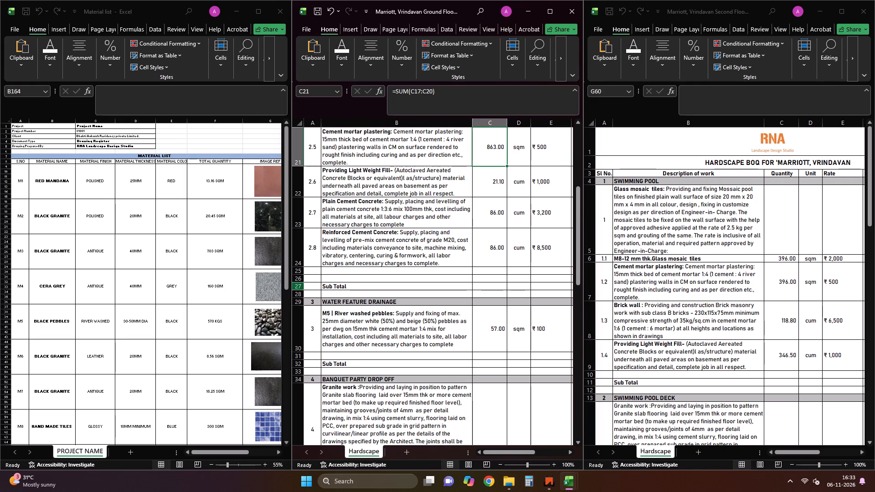
{"action": "left_click", "coordinate": [522, 334]}
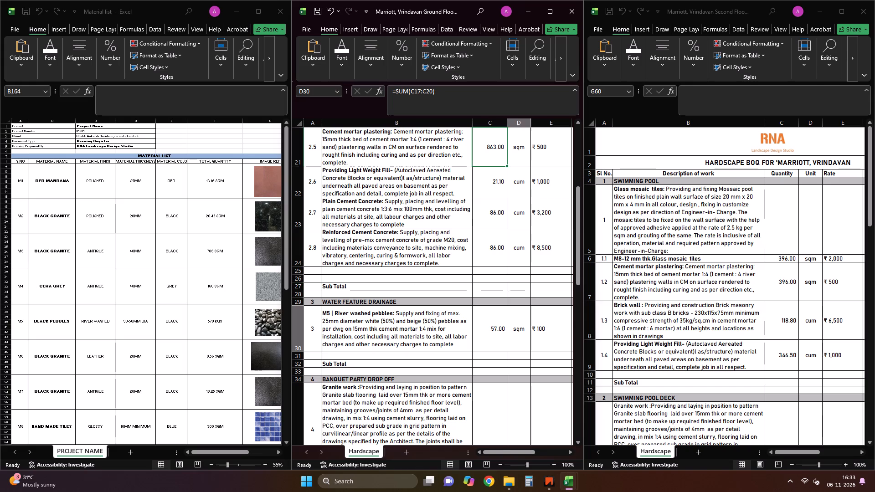
{"action": "left_click", "coordinate": [497, 340]}
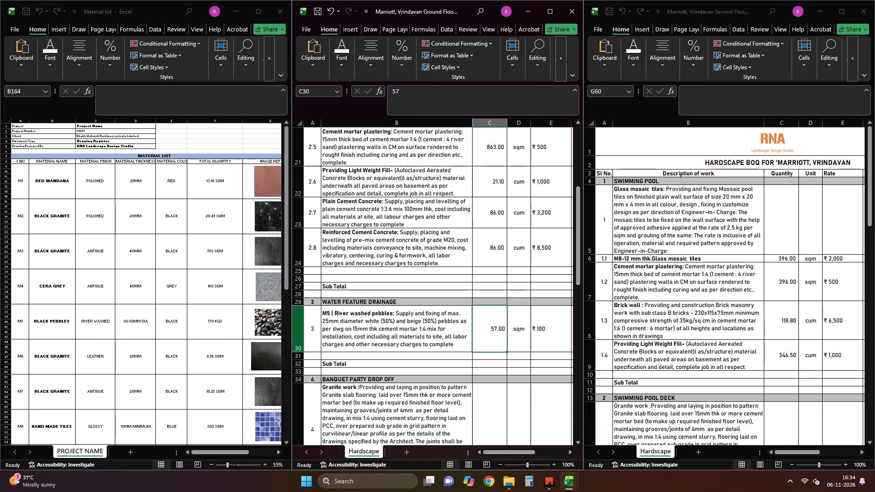
{"action": "type", "text": "570"}
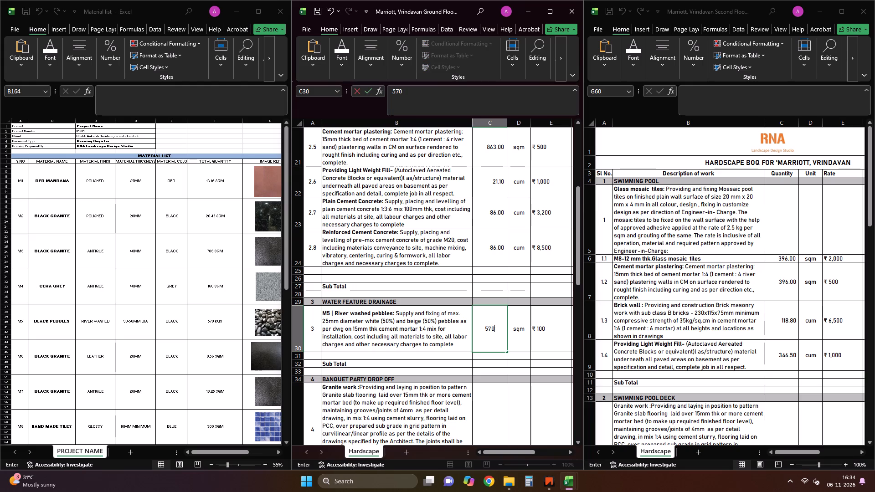
{"action": "left_click", "coordinate": [528, 339]}
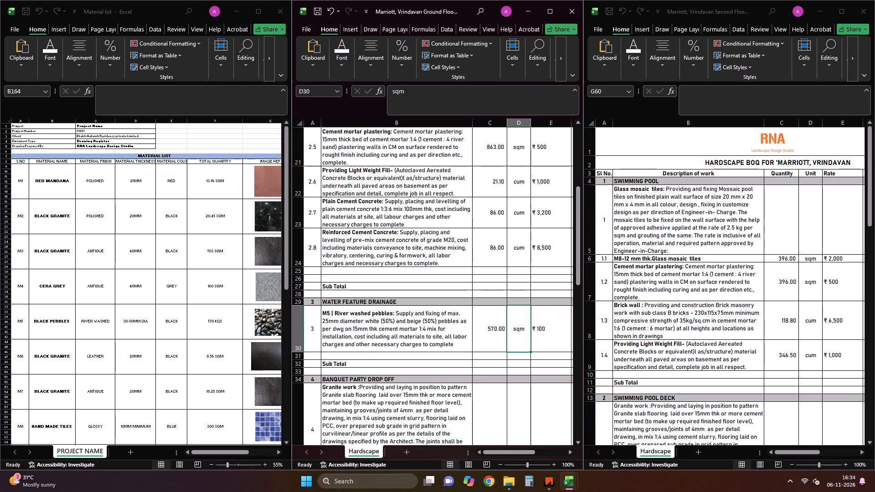
{"action": "type", "text": "KGS"}
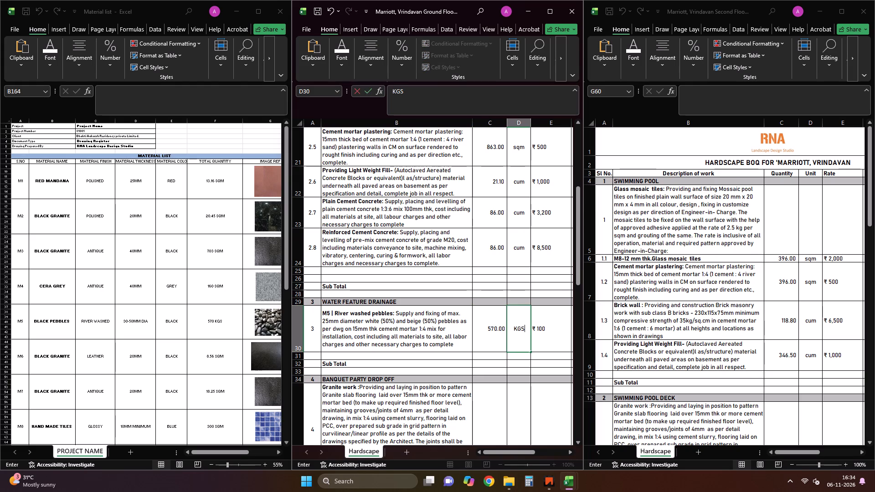
{"action": "left_click", "coordinate": [484, 359]}
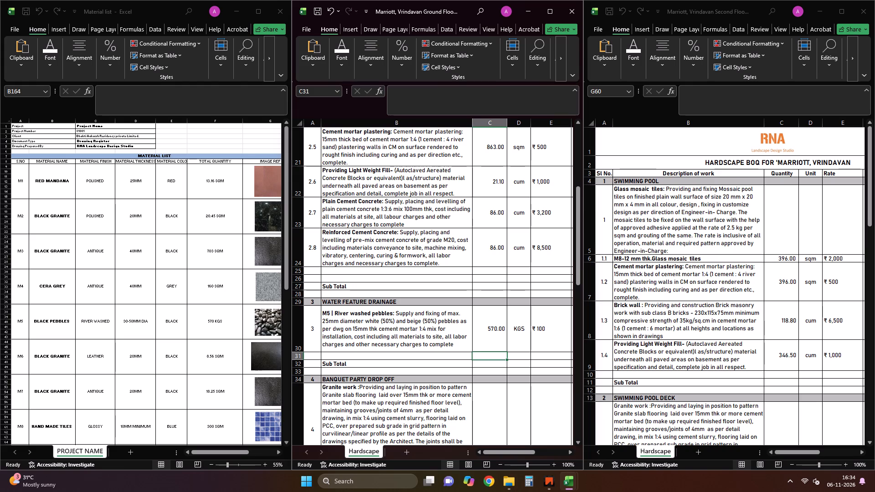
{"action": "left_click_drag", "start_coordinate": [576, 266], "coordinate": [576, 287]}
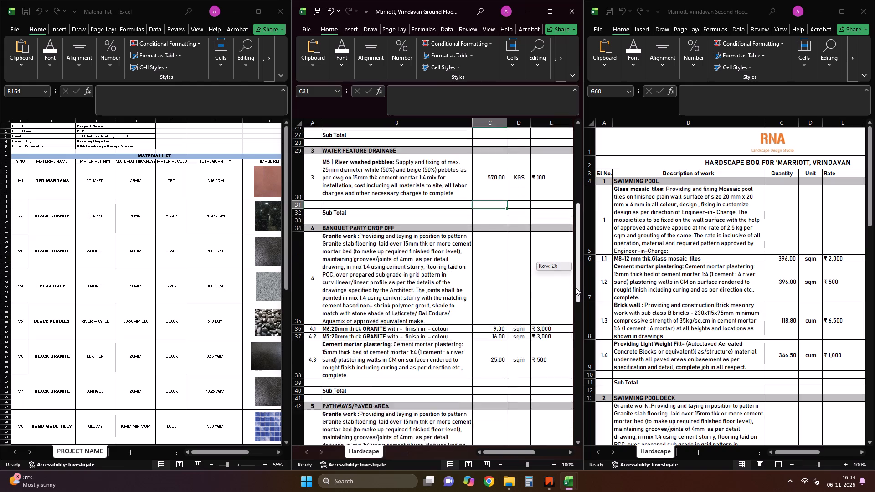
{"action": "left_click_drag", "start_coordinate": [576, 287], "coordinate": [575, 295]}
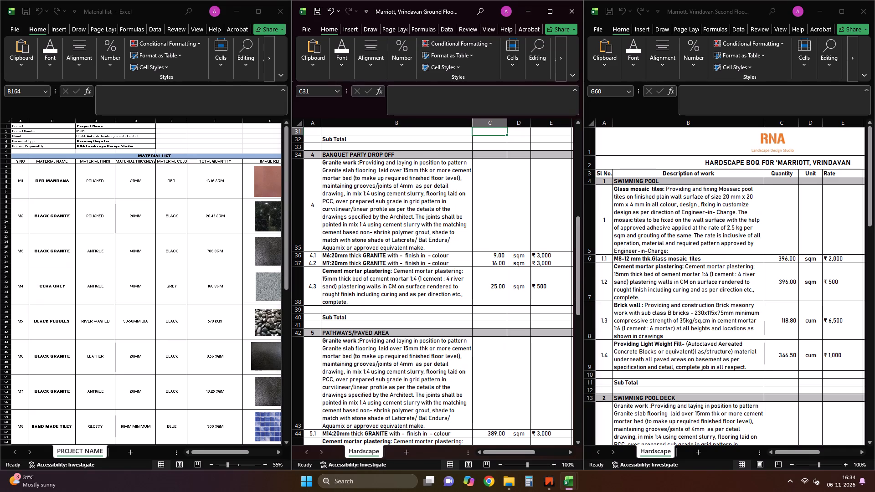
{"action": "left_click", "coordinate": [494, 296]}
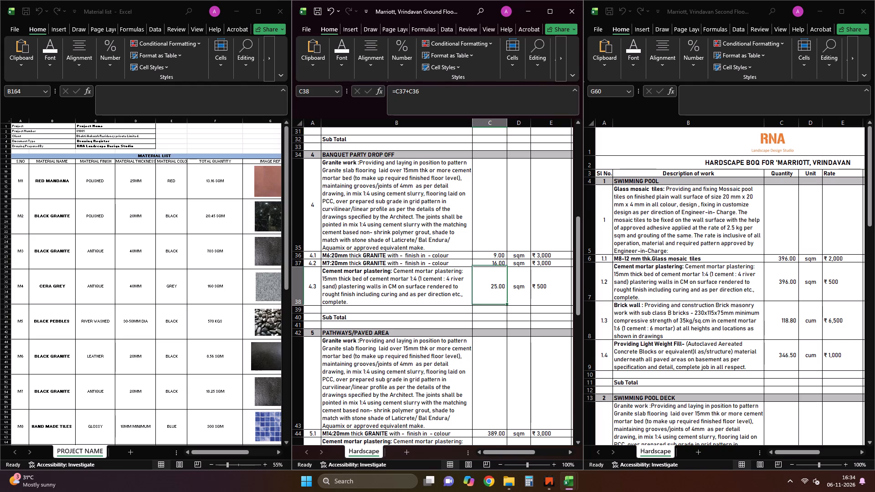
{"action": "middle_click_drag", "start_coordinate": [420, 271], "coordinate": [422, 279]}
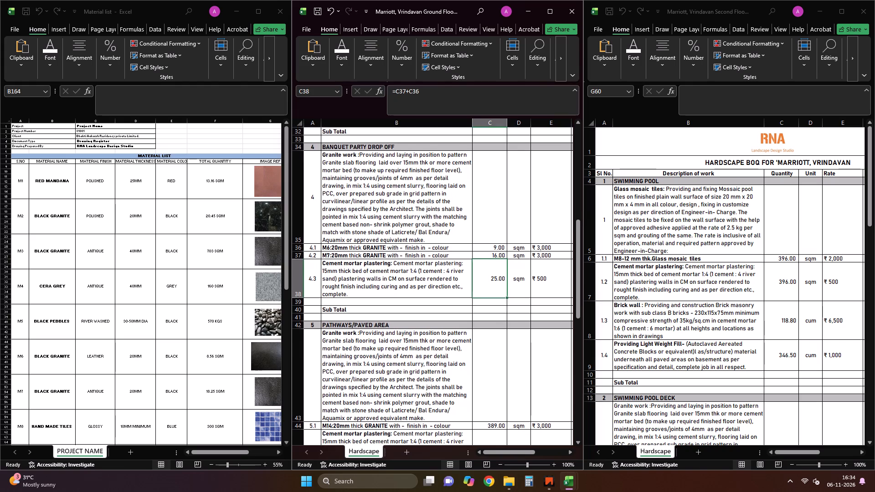
Copy "River washed" from the item 3 M5 description for reuse and replace it there with "Black".
{"action": "middle_click_drag", "start_coordinate": [383, 171], "coordinate": [382, 142]}
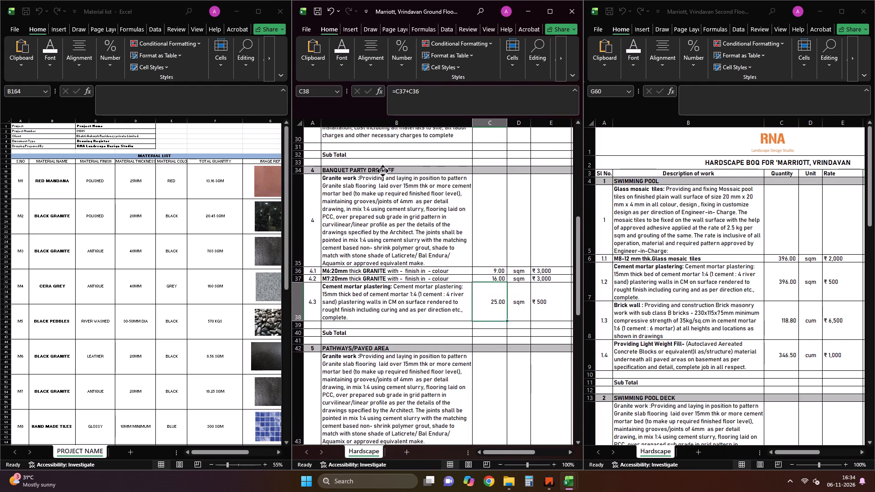
{"action": "middle_click_drag", "start_coordinate": [382, 142], "coordinate": [384, 105]}
{"action": "middle_click", "coordinate": [384, 105]}
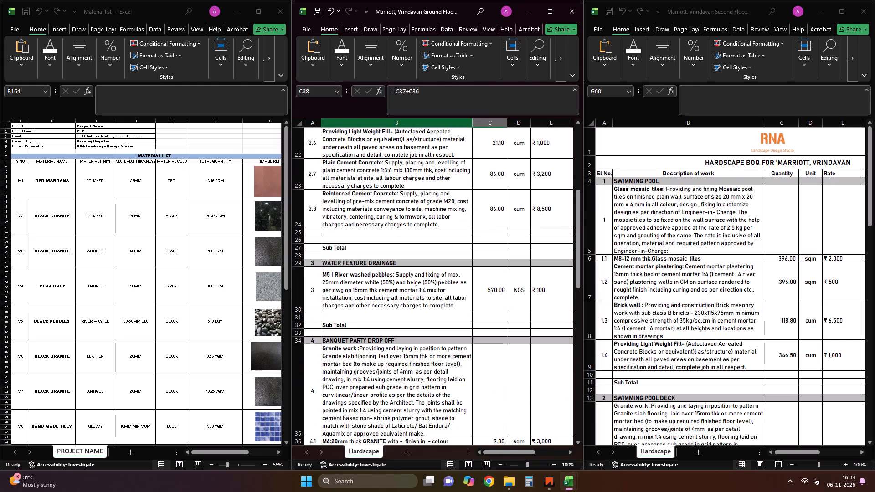
{"action": "left_click", "coordinate": [329, 274]}
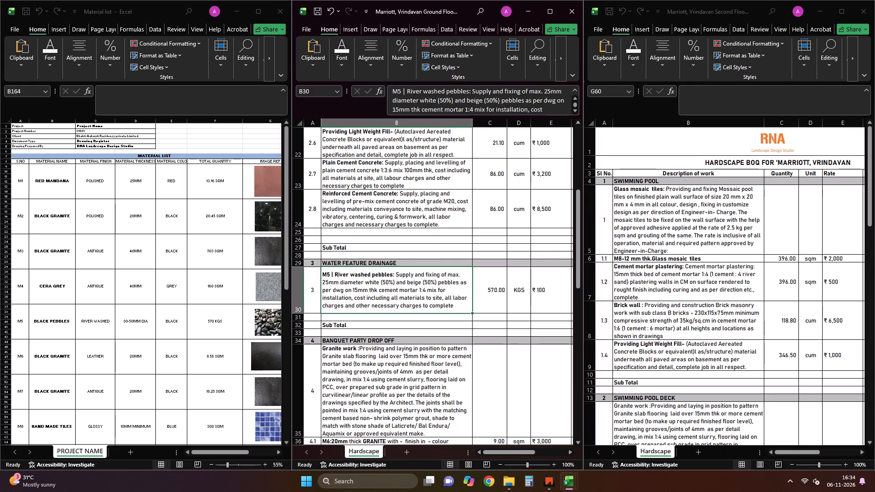
{"action": "left_click", "coordinate": [340, 272]}
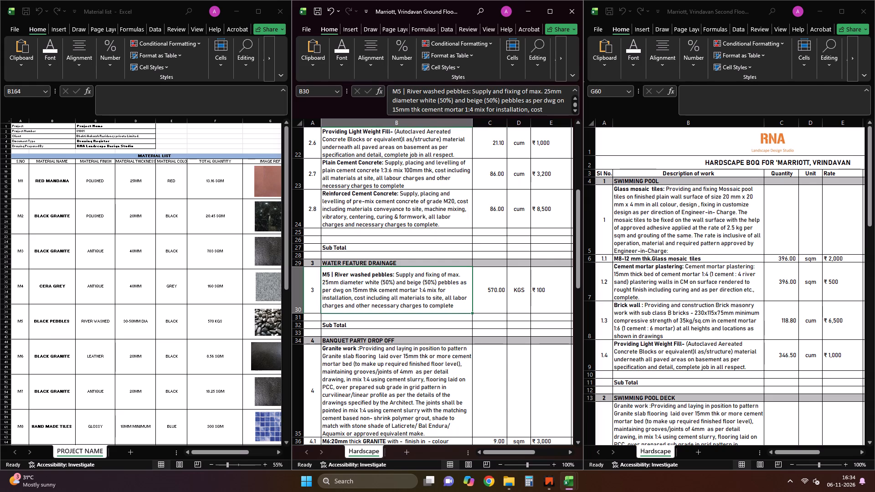
{"action": "double_click", "coordinate": [337, 276]}
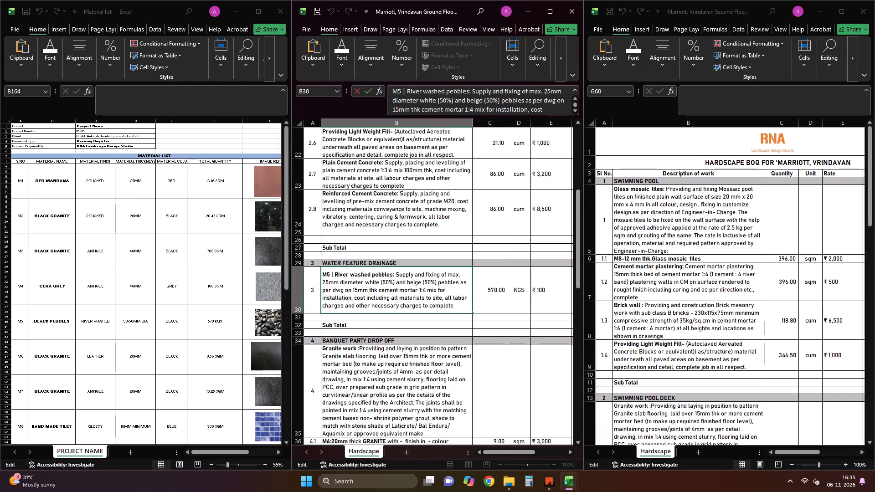
{"action": "key", "text": "Right"}
{"action": "key", "text": "Right"}
{"action": "key", "text": "Right"}
{"action": "key", "text": "Right"}
{"action": "key", "text": "Right"}
{"action": "key", "text": "Right"}
{"action": "key", "text": "Right"}
{"action": "key", "text": "Right"}
{"action": "key", "text": "Right"}
{"action": "key", "text": "Right"}
{"action": "key", "text": "Right"}
{"action": "key", "text": "Right"}
{"action": "key", "text": "Left"}
{"action": "key", "text": "shift+Left"}
{"action": "key", "text": "shift+Left"}
{"action": "key", "text": "shift+Left"}
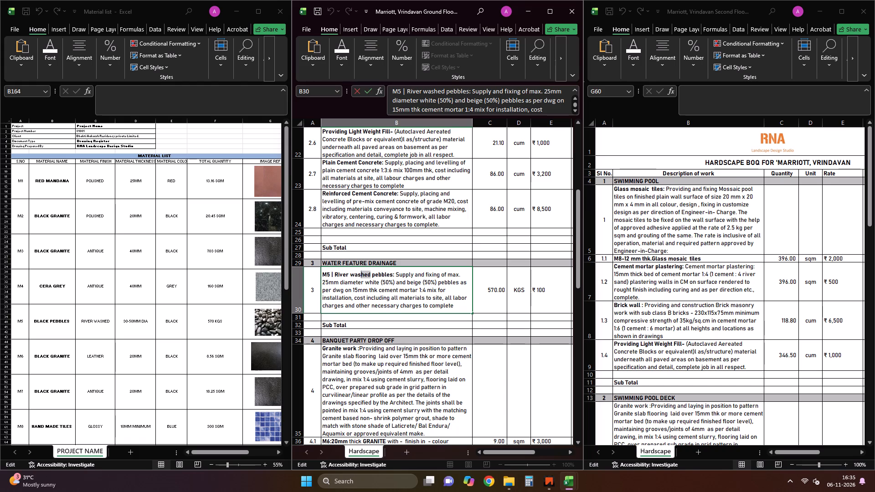
{"action": "key", "text": "shift+Left"}
{"action": "key", "text": "shift+Left"}
{"action": "key", "text": "shift+Left"}
{"action": "key", "text": "shift+Left"}
{"action": "key", "text": "shift+Left"}
{"action": "key", "text": "shift+Left"}
{"action": "key", "text": "shift+Left"}
{"action": "key", "text": "shift+Left"}
{"action": "key", "text": "shift+Left"}
{"action": "key", "text": "shift+Left"}
{"action": "key", "text": "shift+Right"}
{"action": "key", "text": "ctrl+c"}
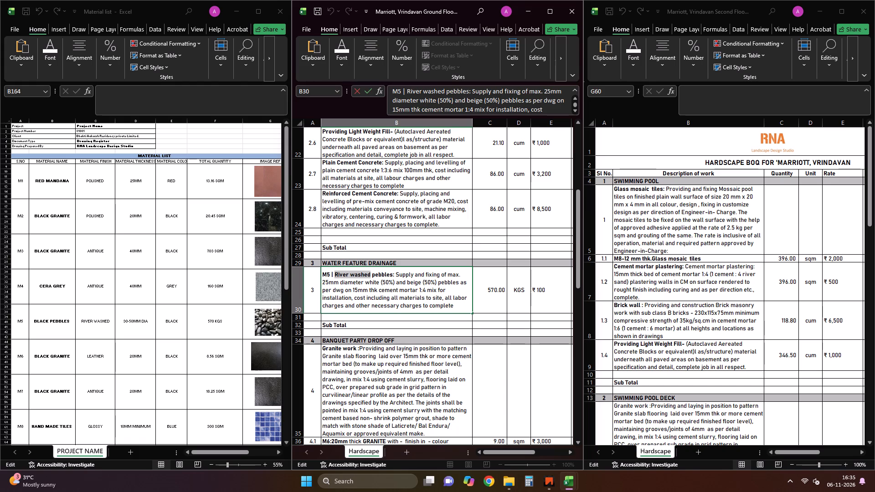
{"action": "key", "text": "shift+b"}
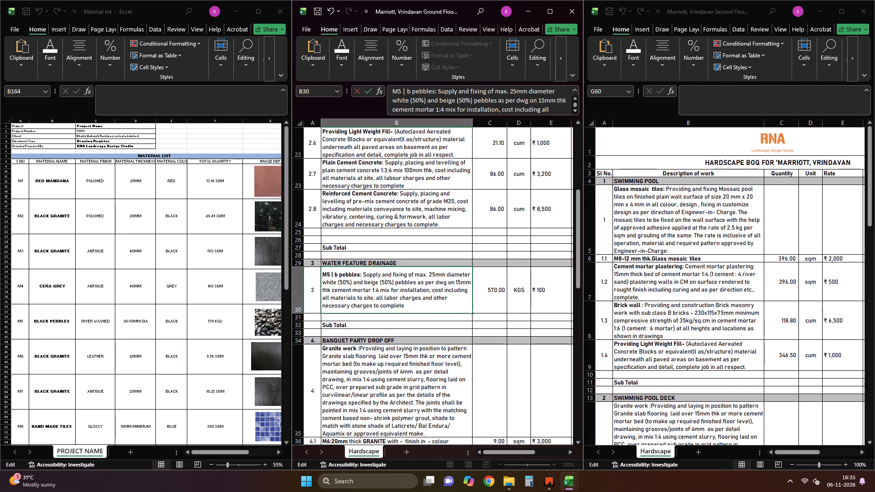
{"action": "key", "text": "BackSpace"}
{"action": "type", "text": "Black"}
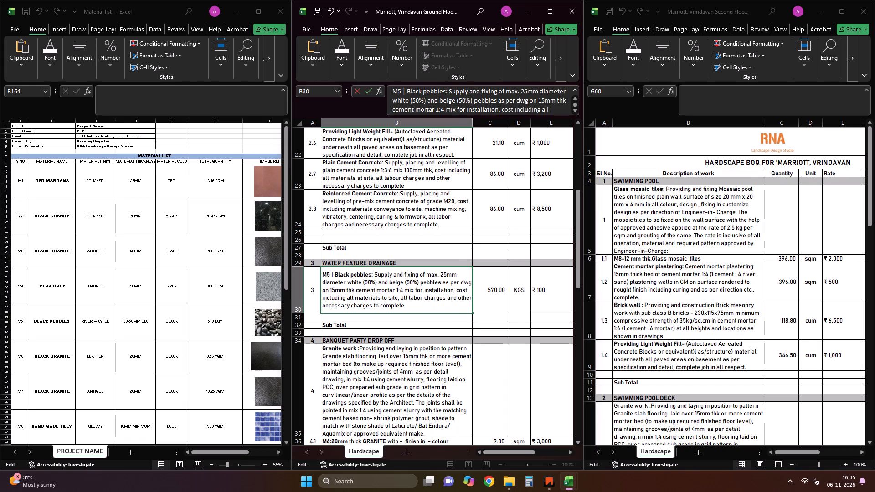
Insert the copied "River washed" after "Black pebbles" and before the colon in the item 3 description.
{"action": "key", "text": "Right"}
{"action": "key", "text": "Right"}
{"action": "key", "text": "Right"}
{"action": "key", "text": "Right"}
{"action": "key", "text": "Right"}
{"action": "key", "text": "Right"}
{"action": "key", "text": "Right"}
{"action": "key", "text": "Right"}
{"action": "key", "text": "space"}
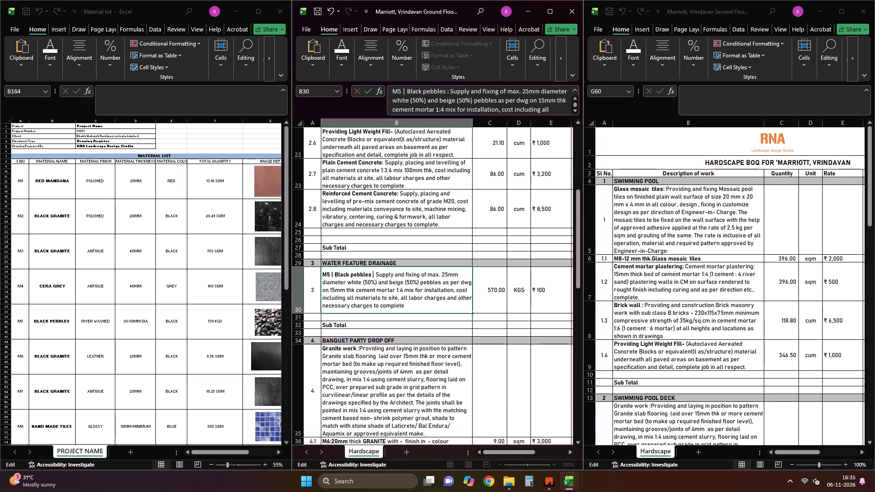
{"action": "key", "text": "ctrl+v"}
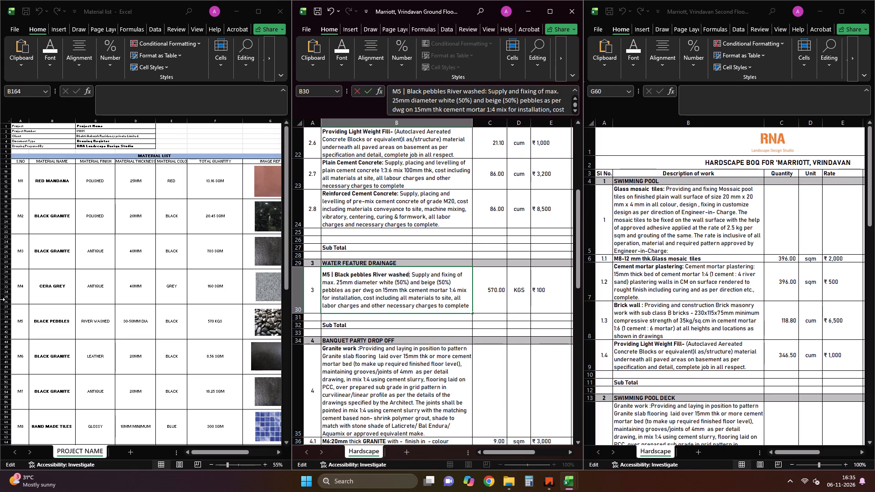
Enclose "River washed" in parentheses in the item 3 M5 description under WATER FEATURE DRAINAGE.
{"action": "left_click", "coordinate": [375, 274]}
{"action": "left_click", "coordinate": [372, 275]}
{"action": "key", "text": "Right"}
{"action": "key", "text": "shift+parenleft"}
{"action": "key", "text": "Right"}
{"action": "key", "text": "Right"}
{"action": "key", "text": "Right"}
{"action": "key", "text": "Right"}
{"action": "key", "text": "Right"}
{"action": "key", "text": "Right"}
{"action": "key", "text": "Right"}
{"action": "key", "text": "Right"}
{"action": "key", "text": "Right"}
{"action": "key", "text": "Right"}
{"action": "key", "text": "Right"}
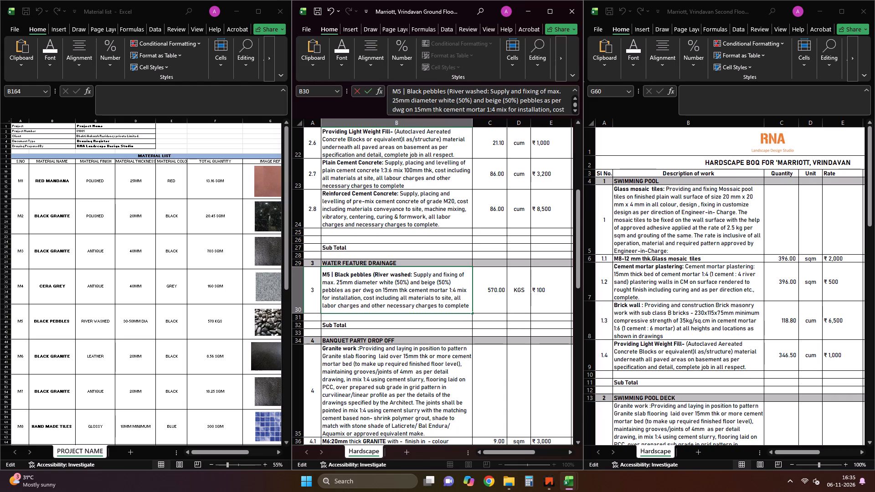
{"action": "key", "text": "Right"}
{"action": "key", "text": "shift+parenright"}
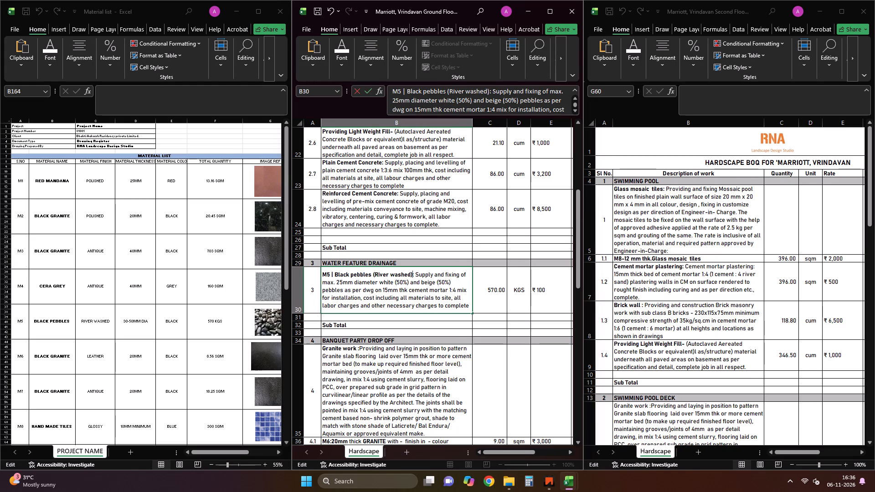
{"action": "left_click", "coordinate": [475, 340]}
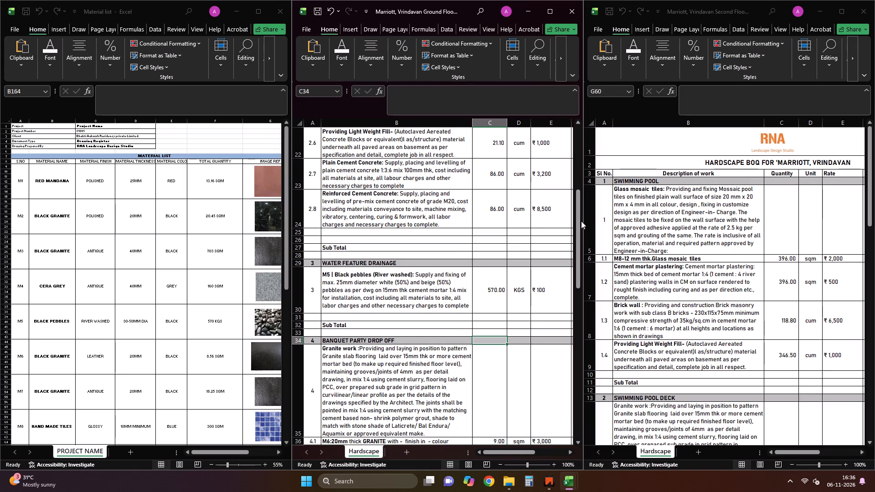
Review the ground floor BOQ's material items from ENTRANCE WATER FEATURE to BOUNDARY WALLL against the Material list.
{"action": "left_click_drag", "start_coordinate": [577, 220], "coordinate": [578, 248]}
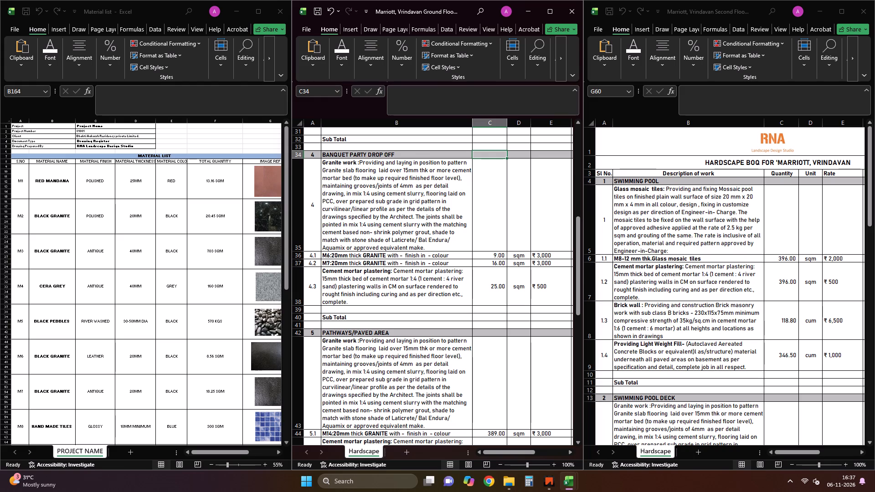
{"action": "left_click", "coordinate": [408, 285]}
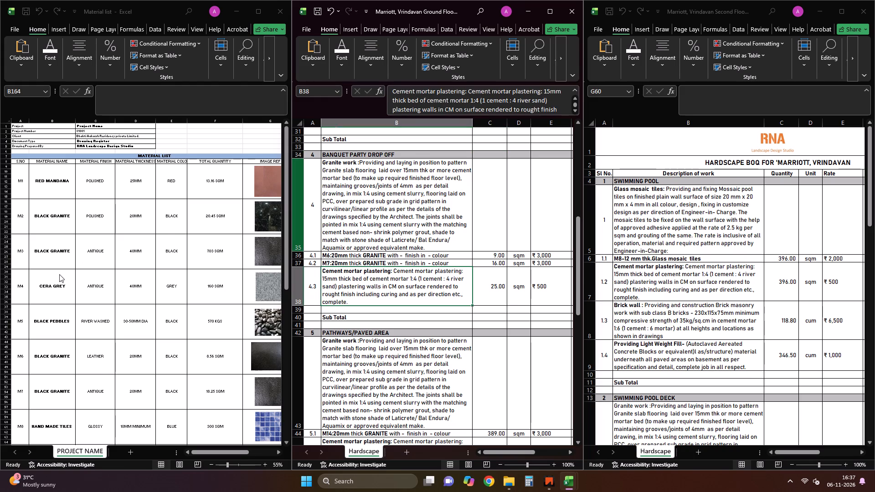
{"action": "left_click", "coordinate": [40, 319]}
{"action": "left_click", "coordinate": [60, 359]}
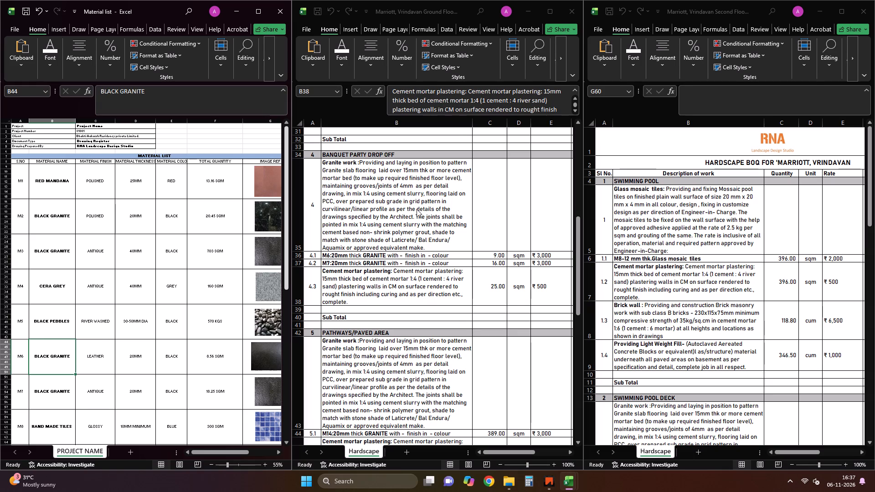
{"action": "middle_click_drag", "start_coordinate": [417, 209], "coordinate": [422, 193]}
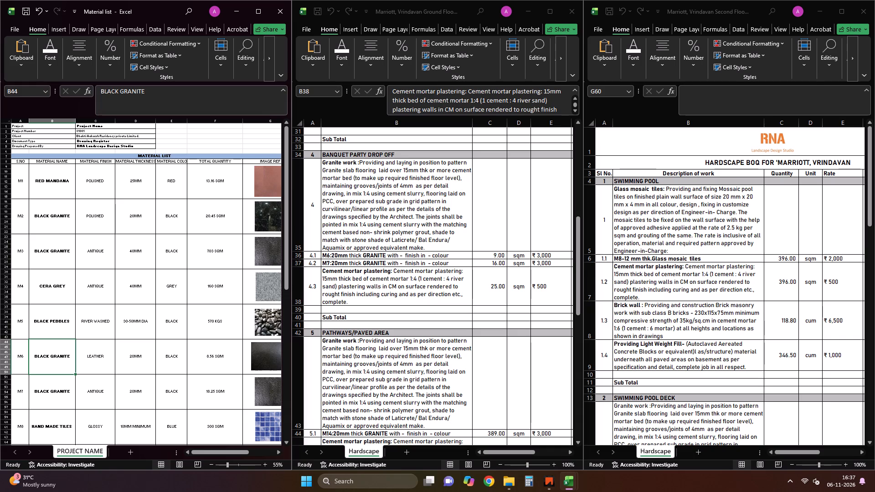
{"action": "left_click", "coordinate": [393, 291]}
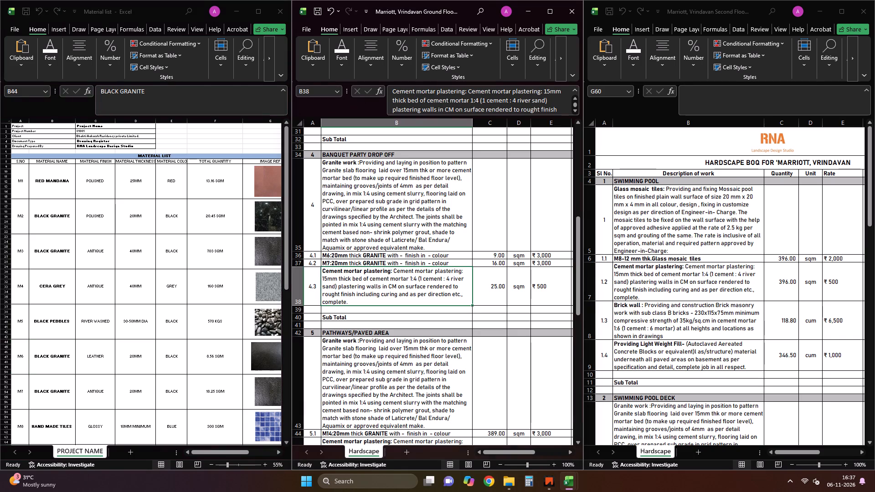
{"action": "left_click", "coordinate": [367, 259]}
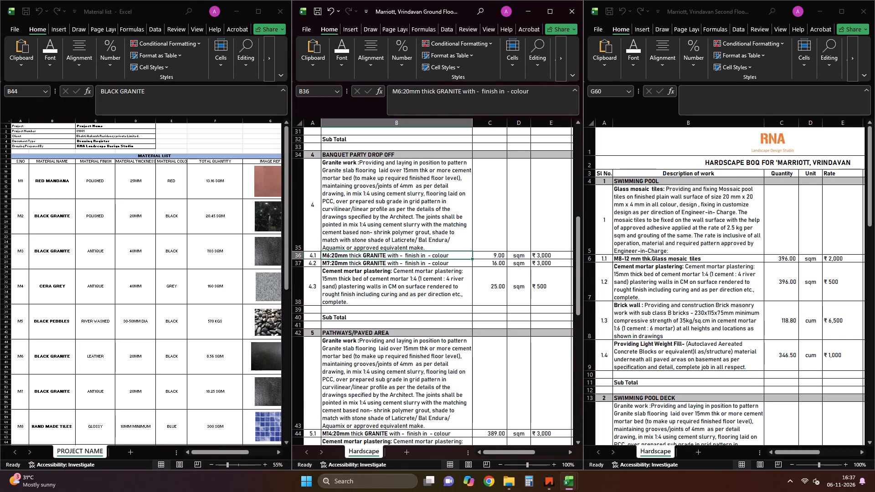
{"action": "scroll", "coordinate": [380, 185], "scroll_direction": "up", "scroll_amount": 1}
{"action": "middle_click", "coordinate": [401, 235]}
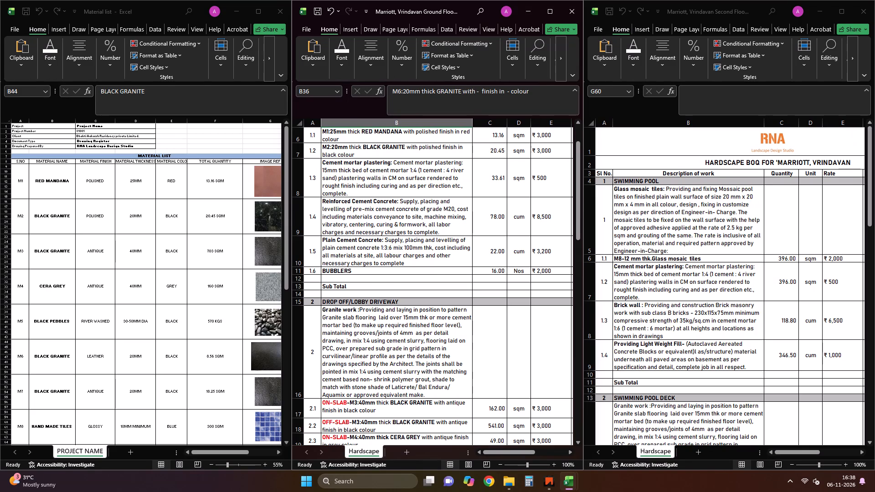
{"action": "scroll", "coordinate": [441, 283], "scroll_direction": "down", "scroll_amount": 2}
{"action": "scroll", "coordinate": [441, 282], "scroll_direction": "up", "scroll_amount": 1}
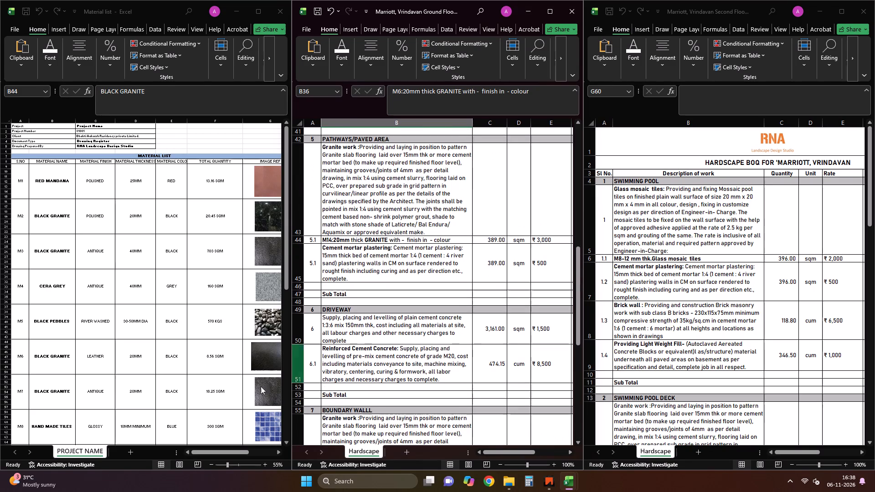
{"action": "left_click", "coordinate": [62, 326]}
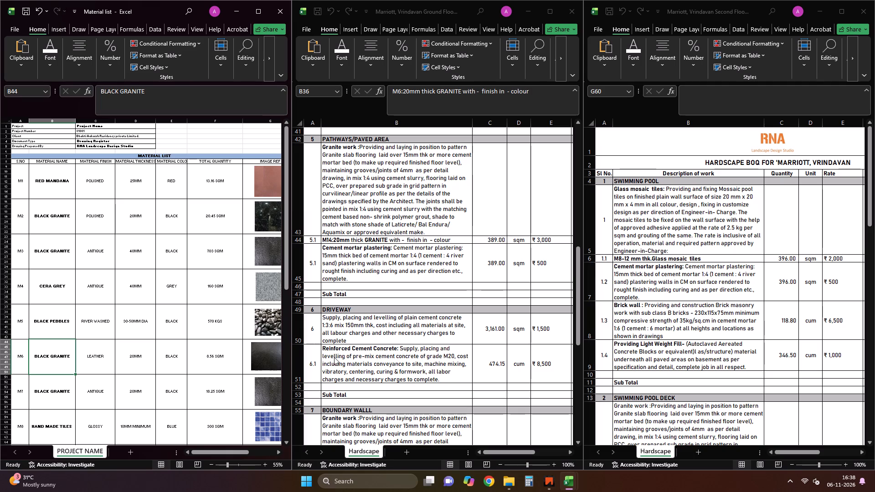
{"action": "left_click", "coordinate": [398, 223]}
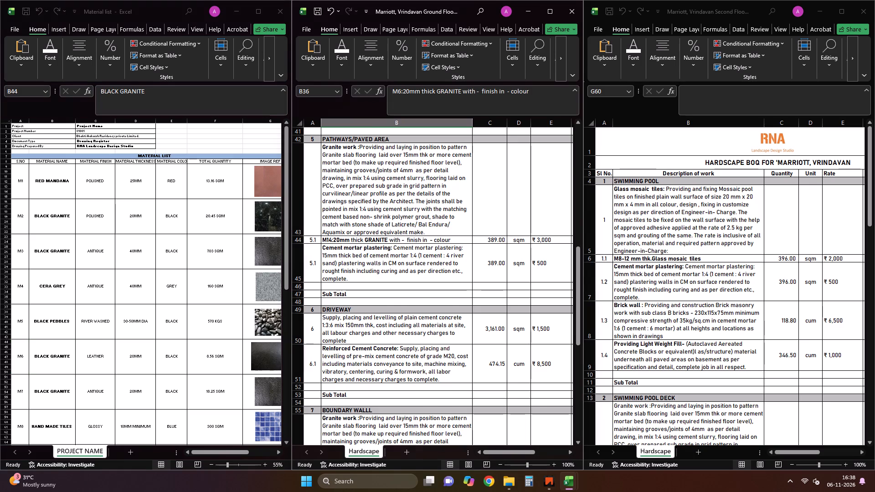
{"action": "scroll", "coordinate": [399, 223], "scroll_direction": "up", "scroll_amount": 3}
{"action": "middle_click_drag", "start_coordinate": [402, 225], "coordinate": [404, 272]}
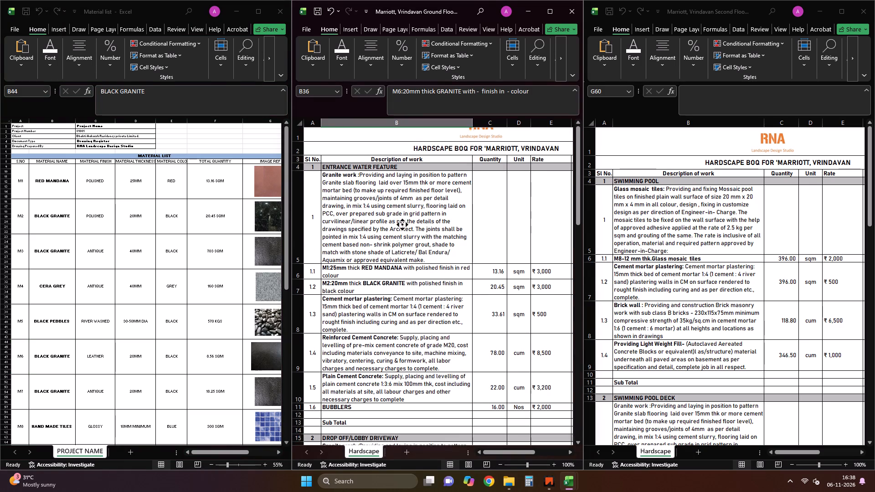
{"action": "middle_click_drag", "start_coordinate": [404, 272], "coordinate": [405, 282]}
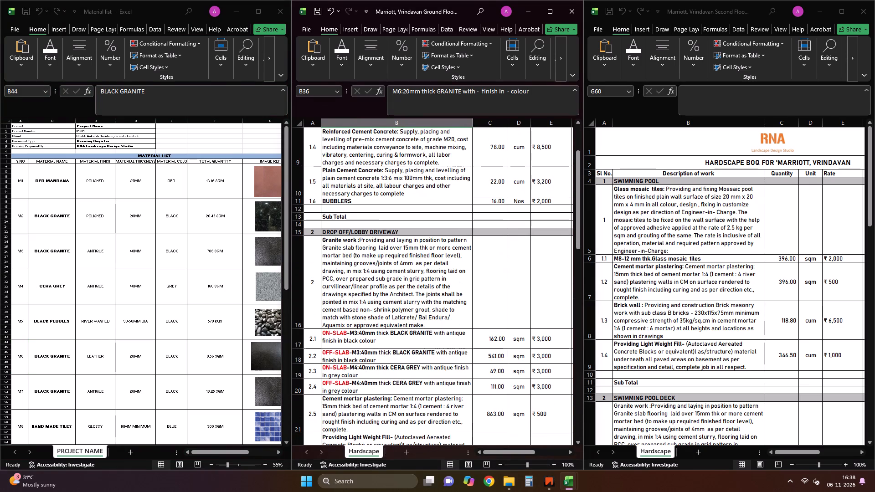
{"action": "middle_click_drag", "start_coordinate": [417, 259], "coordinate": [417, 266]}
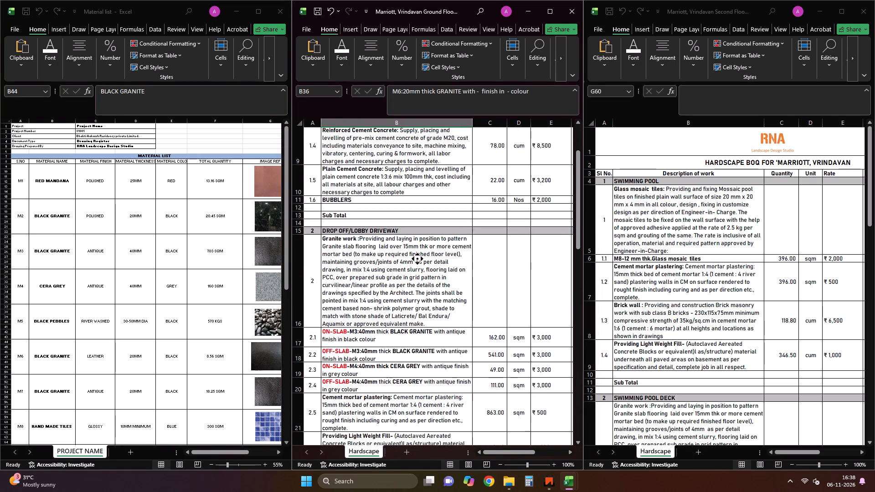
{"action": "middle_click_drag", "start_coordinate": [417, 266], "coordinate": [413, 296]}
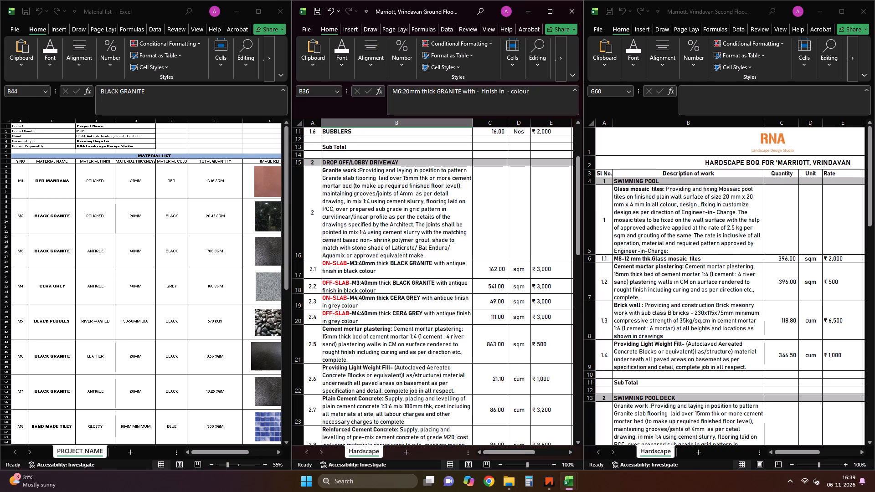
{"action": "scroll", "coordinate": [374, 348], "scroll_direction": "down", "scroll_amount": 1}
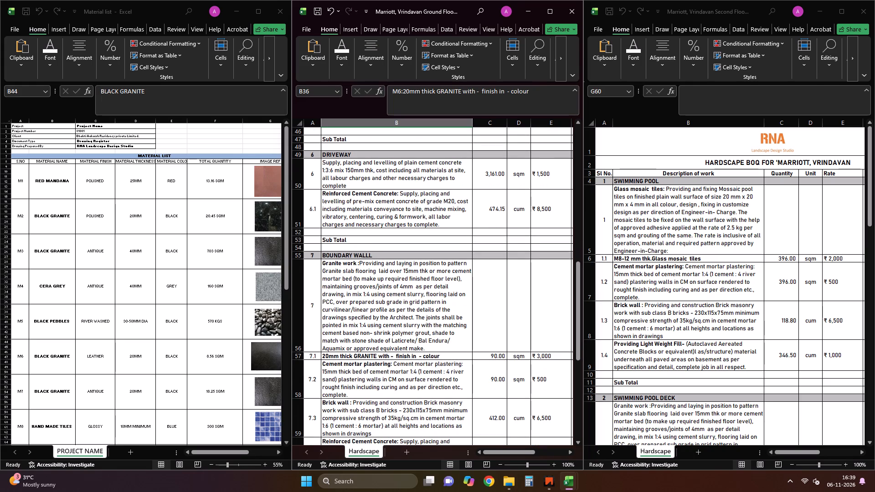
{"action": "middle_click", "coordinate": [382, 280]}
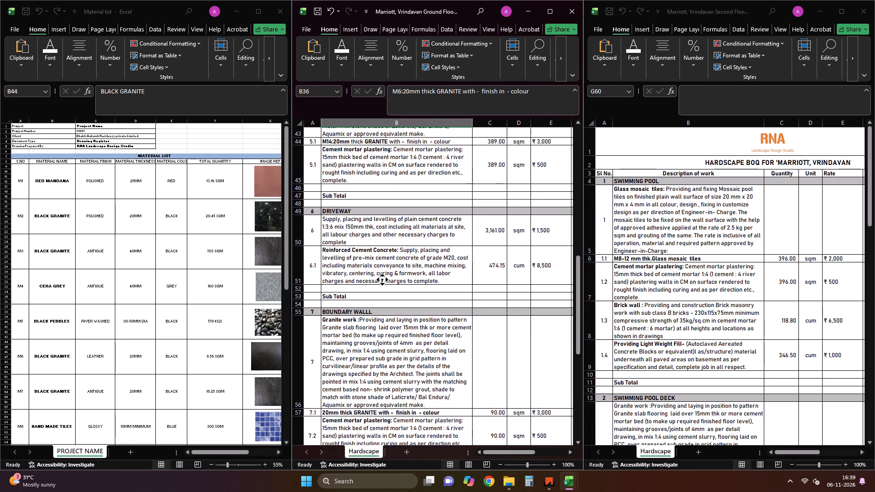
{"action": "middle_click_drag", "start_coordinate": [390, 243], "coordinate": [390, 212]}
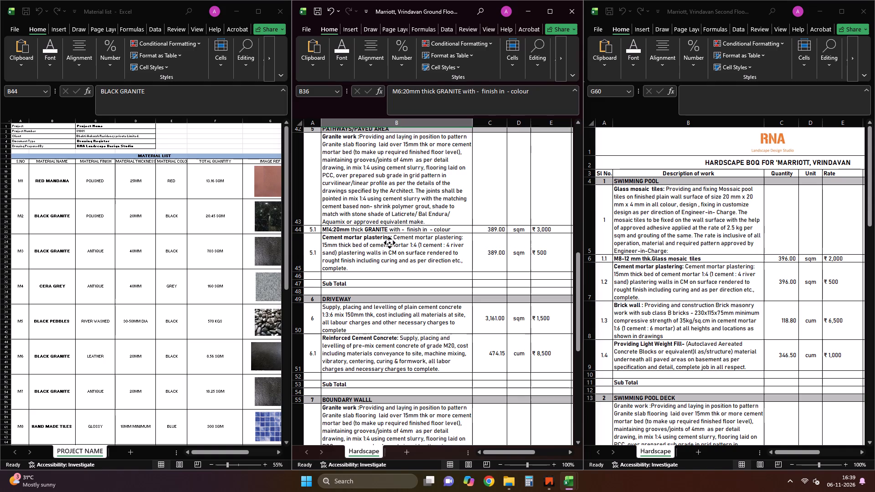
{"action": "middle_click_drag", "start_coordinate": [390, 212], "coordinate": [390, 194]}
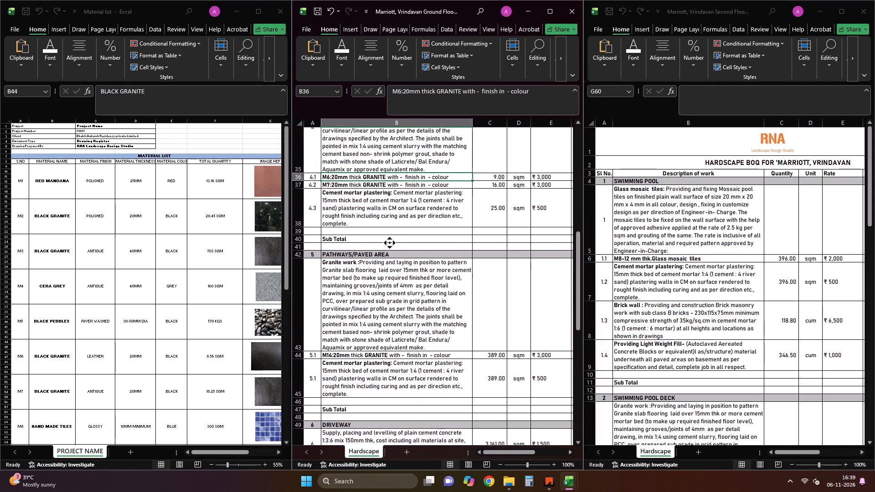
{"action": "middle_click_drag", "start_coordinate": [390, 194], "coordinate": [389, 194]}
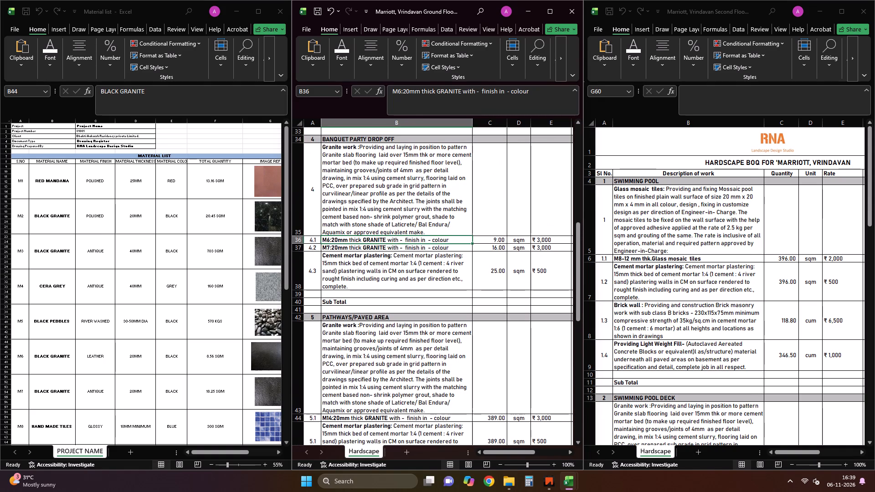
{"action": "middle_click", "coordinate": [397, 278]}
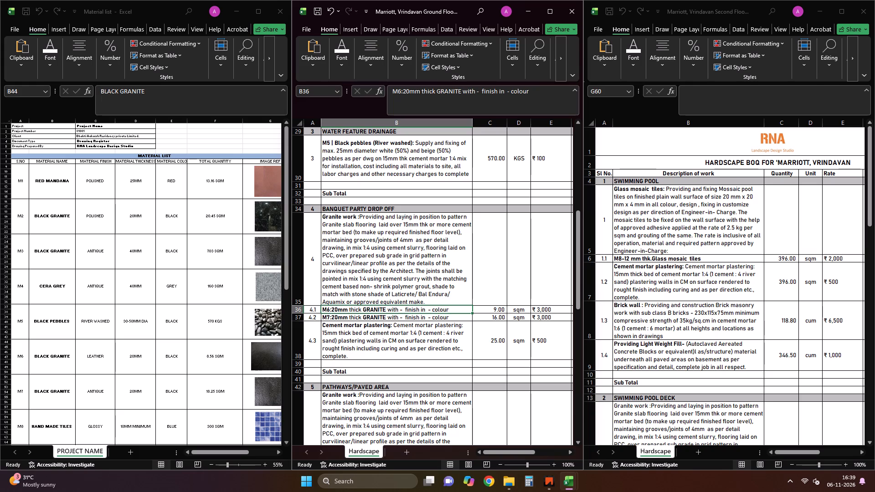
Set the maximum pebble diameter in the item 3 M5 description to 30-50mm.
{"action": "left_click", "coordinate": [342, 152]}
{"action": "double_click", "coordinate": [342, 152]}
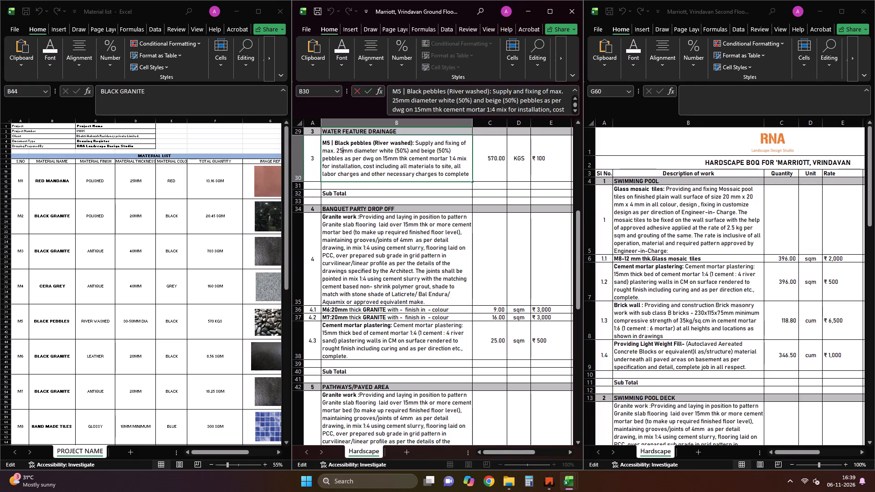
{"action": "key", "text": "BackSpace"}
{"action": "key", "text": "BackSpace"}
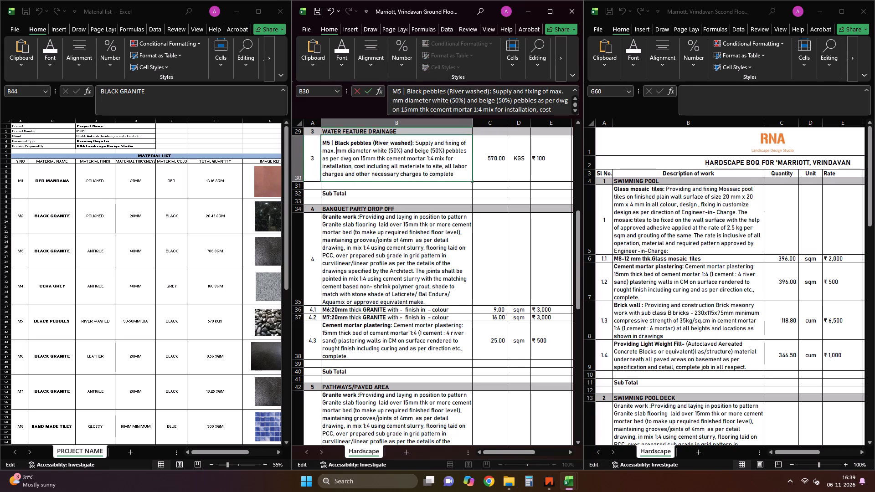
{"action": "type", "text": "30"}
{"action": "key", "text": "minus"}
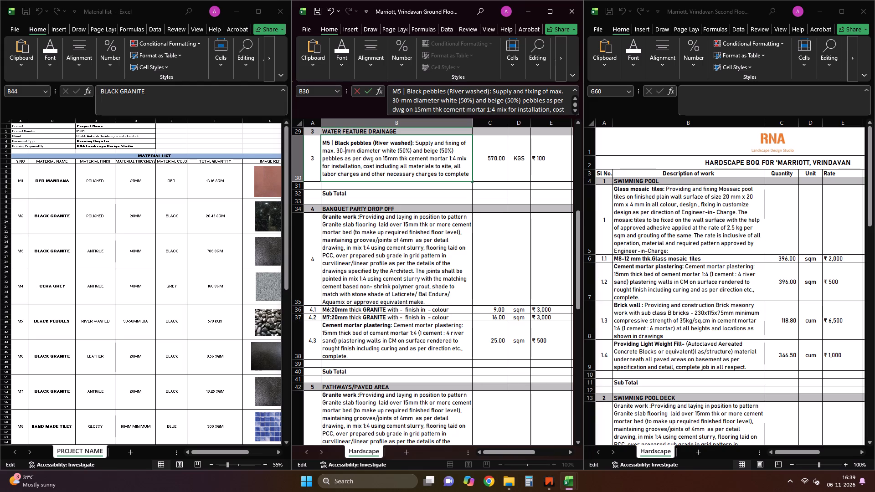
{"action": "type", "text": "50"}
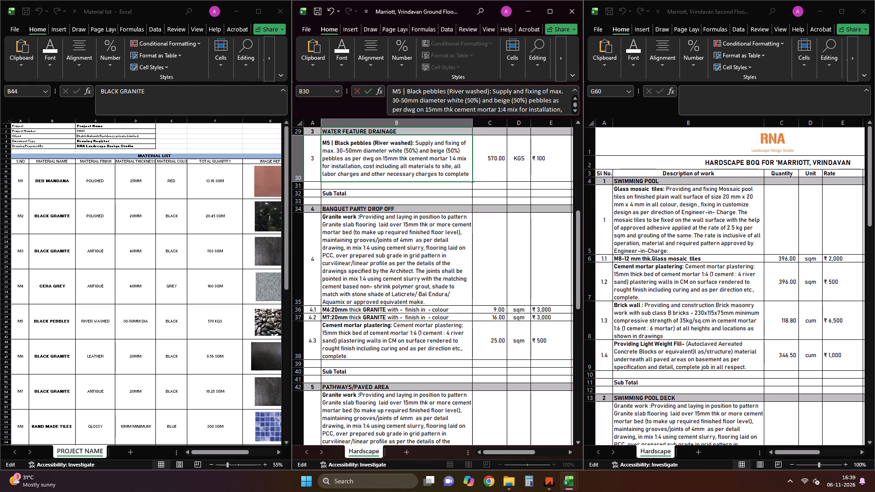
{"action": "left_click", "coordinate": [388, 150]}
{"action": "left_click", "coordinate": [514, 246]}
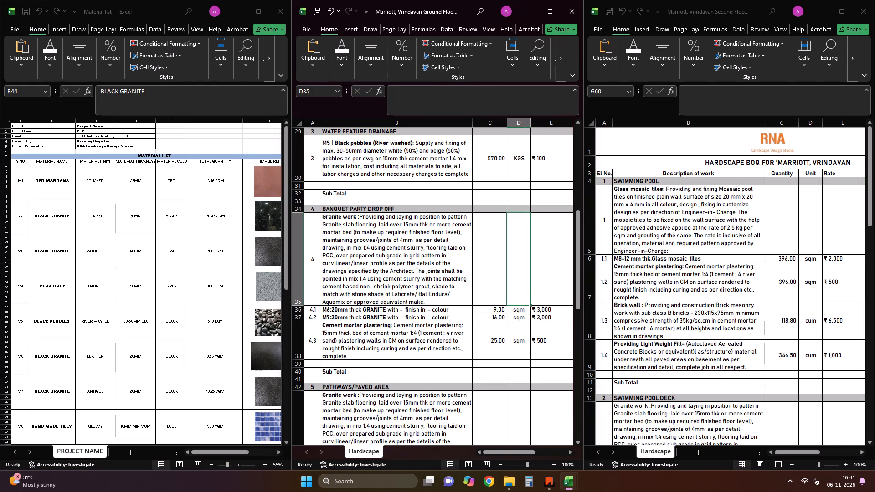
Remove "white (50%) and beige (50%)" from the item 3 M5 description so it reads "30-50mm diameter pebbles".
{"action": "left_click", "coordinate": [433, 147]}
{"action": "left_click", "coordinate": [392, 151]}
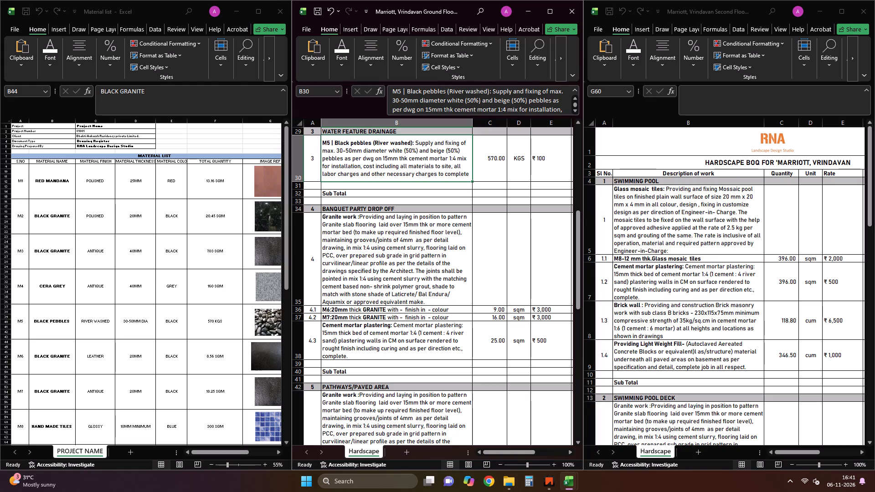
{"action": "double_click", "coordinate": [392, 151]}
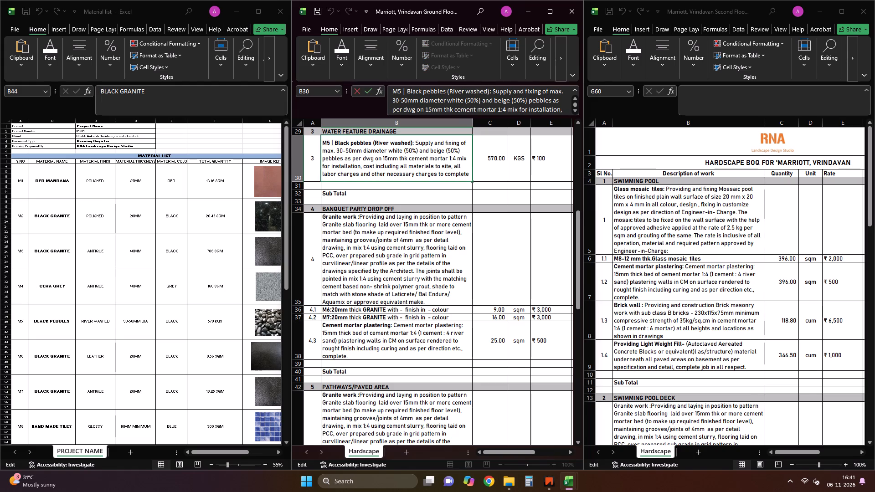
{"action": "left_click", "coordinate": [387, 151]}
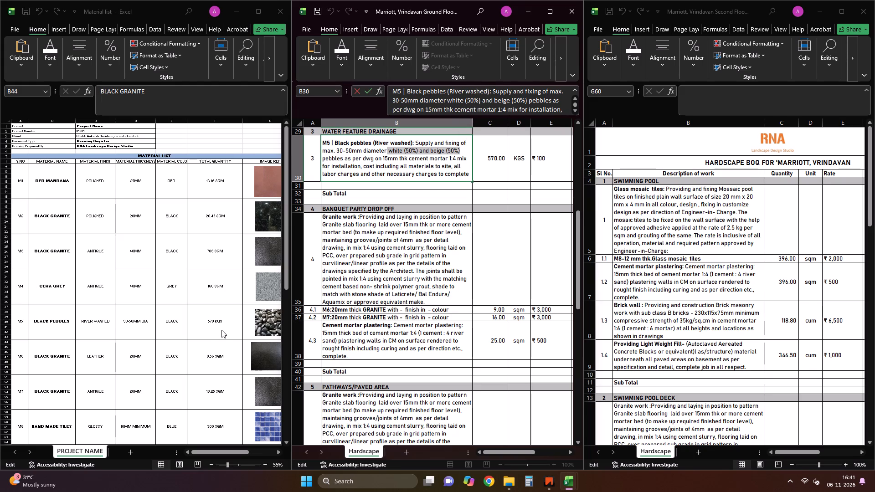
{"action": "key", "text": "b"}
{"action": "type", "text": "LACK"}
{"action": "type", "text": "\\\\\\\\"}
{"action": "key", "text": "BackSpace"}
{"action": "key", "text": "BackSpace"}
{"action": "key", "text": "BackSpace"}
{"action": "key", "text": "BackSpace"}
{"action": "key", "text": "BackSpace"}
{"action": "key", "text": "BackSpace"}
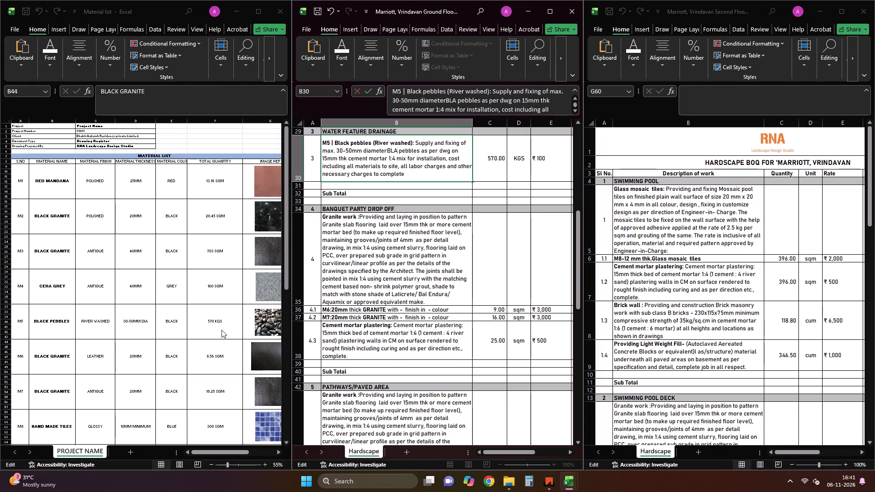
{"action": "key", "text": "BackSpace"}
{"action": "key", "text": "BackSpace"}
{"action": "key", "text": "BackSpace"}
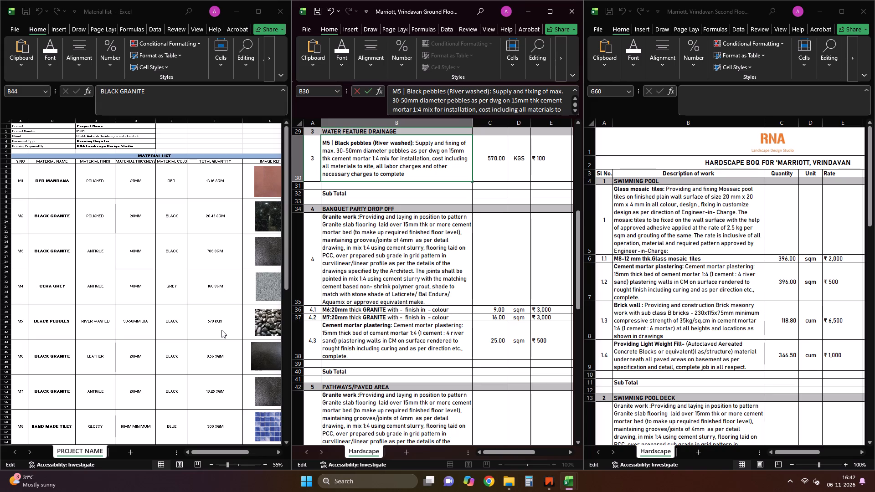
{"action": "left_click", "coordinate": [487, 262]}
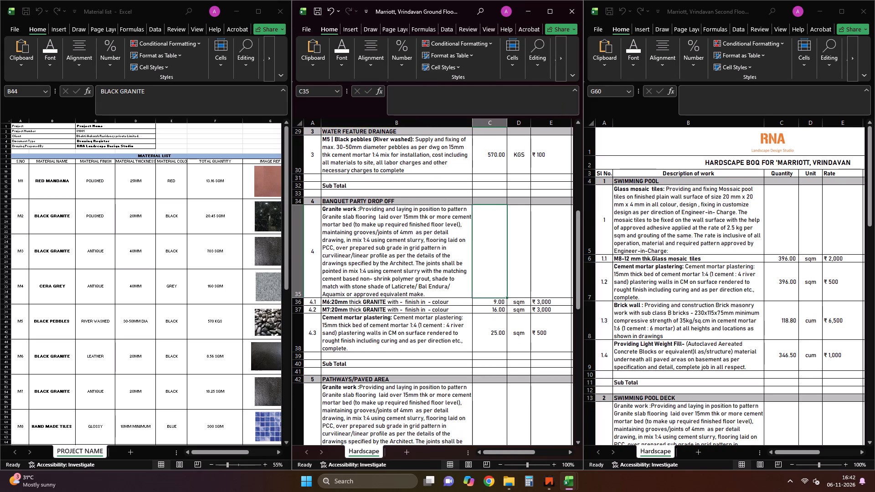
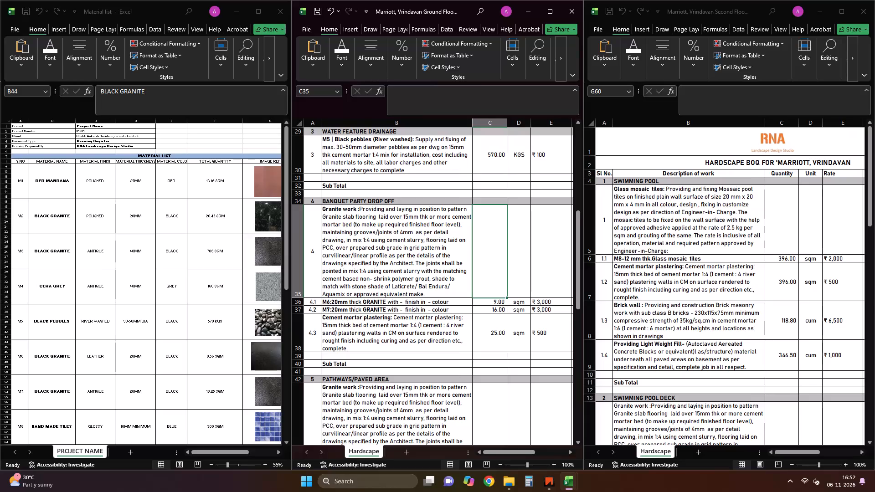
Examine the WATER FEATURE DRAINAGE and BANQUET PARTY DROP OFF items in the ground floor BOQ.
{"action": "key", "text": "Escape"}
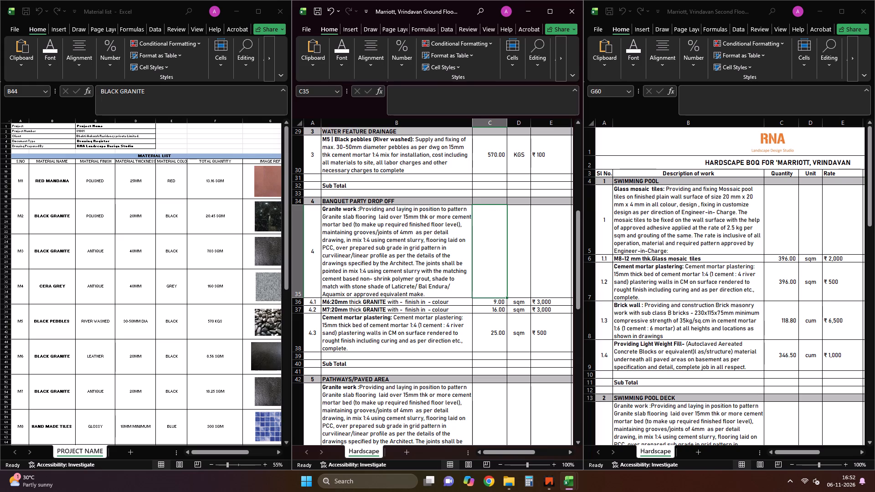
{"action": "left_click_drag", "start_coordinate": [577, 239], "coordinate": [577, 220]}
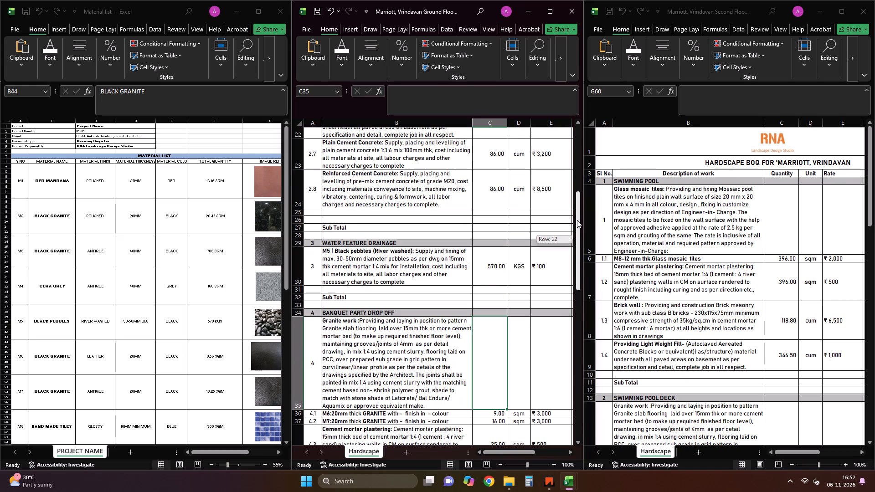
{"action": "left_click_drag", "start_coordinate": [577, 220], "coordinate": [577, 220]}
{"action": "left_click_drag", "start_coordinate": [575, 268], "coordinate": [579, 278]}
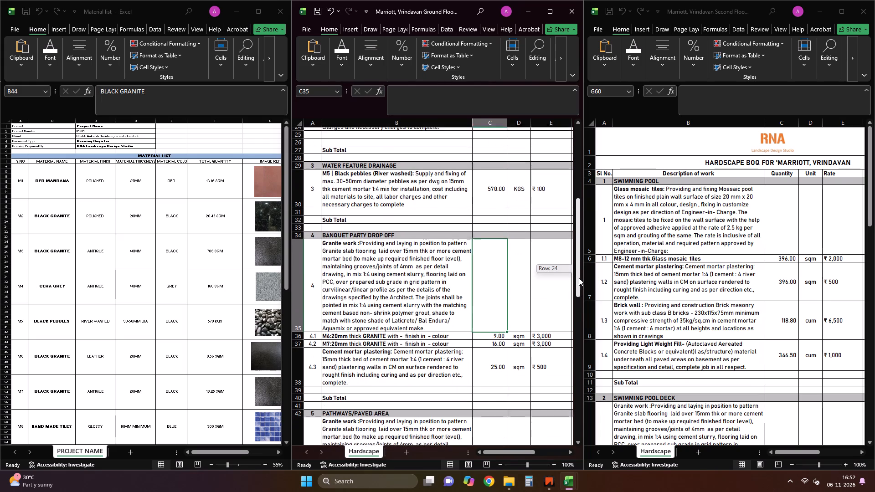
{"action": "left_click_drag", "start_coordinate": [579, 278], "coordinate": [582, 294]}
{"action": "left_click", "coordinate": [381, 264]}
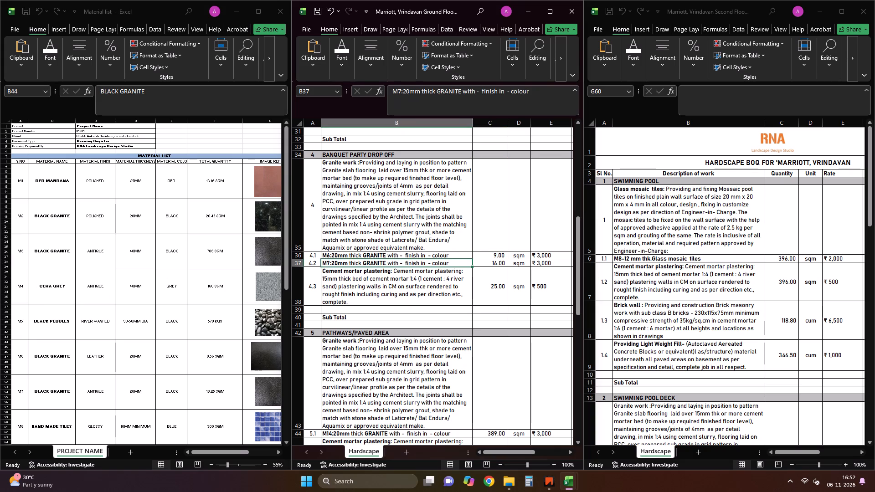
{"action": "left_click_drag", "start_coordinate": [582, 251], "coordinate": [572, 221]}
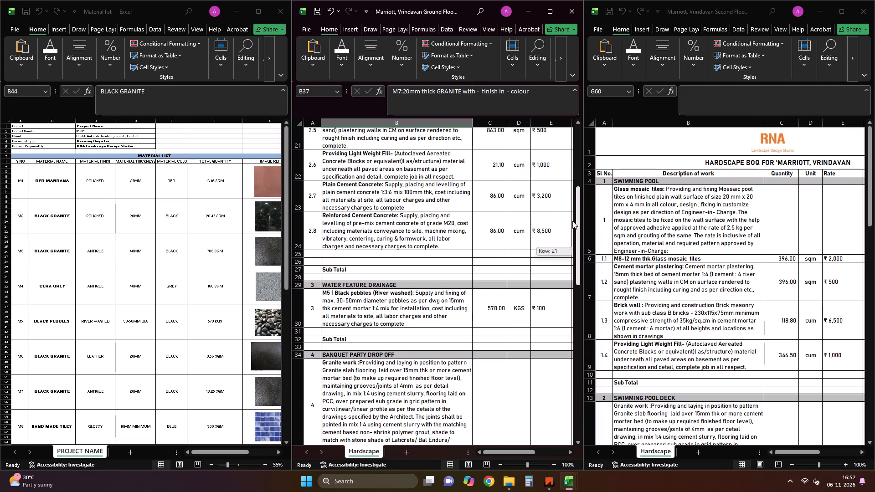
{"action": "left_click_drag", "start_coordinate": [572, 221], "coordinate": [571, 228]}
{"action": "left_click", "coordinate": [571, 228]}
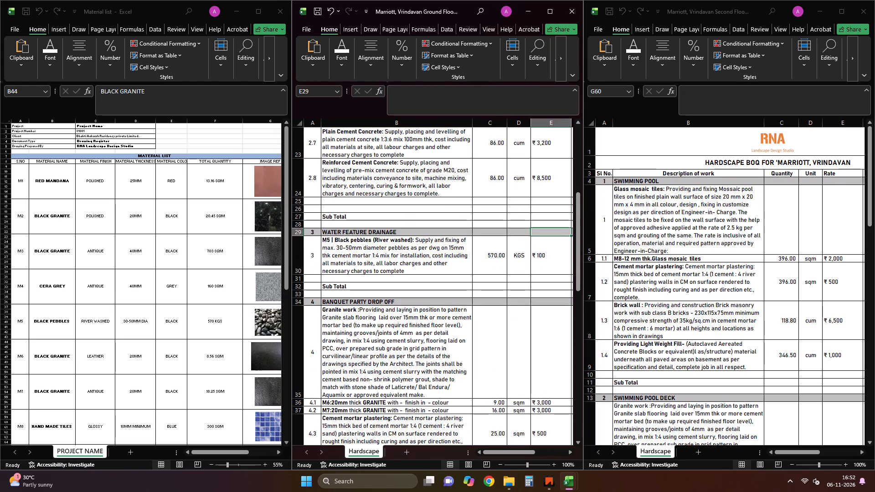
Insert "BLACK" before "GRANITE" in the item 4.1 M6 description under BANQUET PARTY DROP OFF.
{"action": "left_click", "coordinate": [335, 403]}
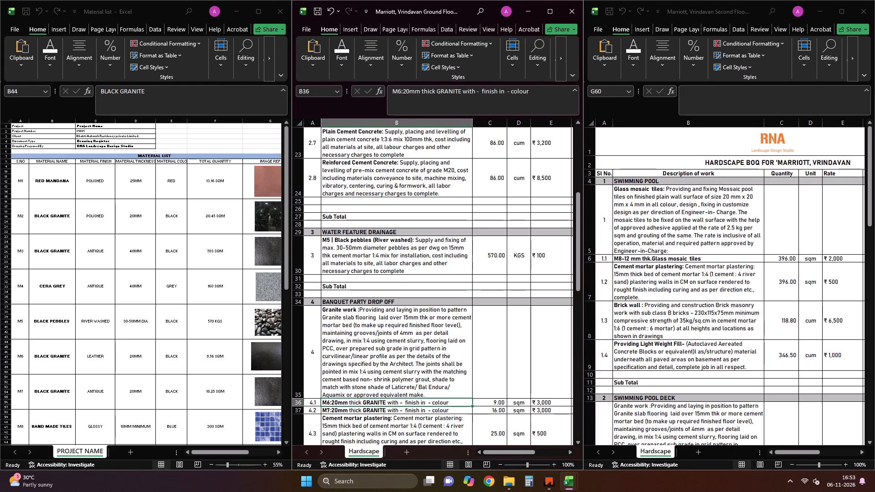
{"action": "double_click", "coordinate": [364, 404]}
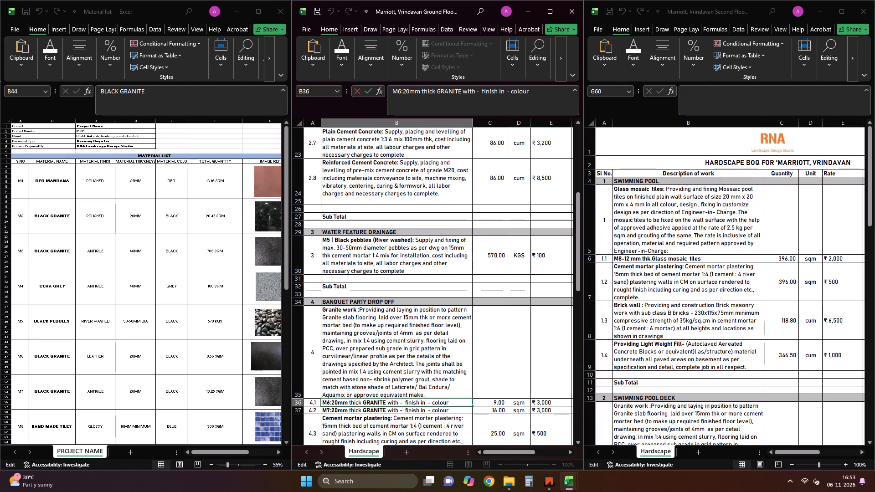
{"action": "key", "text": "b"}
{"action": "key", "text": "BackSpace"}
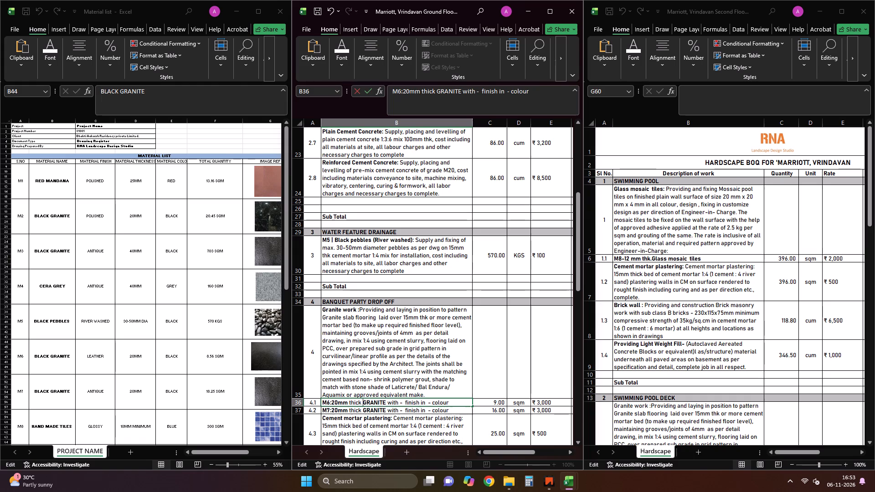
{"action": "key", "text": "Right"}
{"action": "key", "text": "BackSpace"}
{"action": "key", "text": "b"}
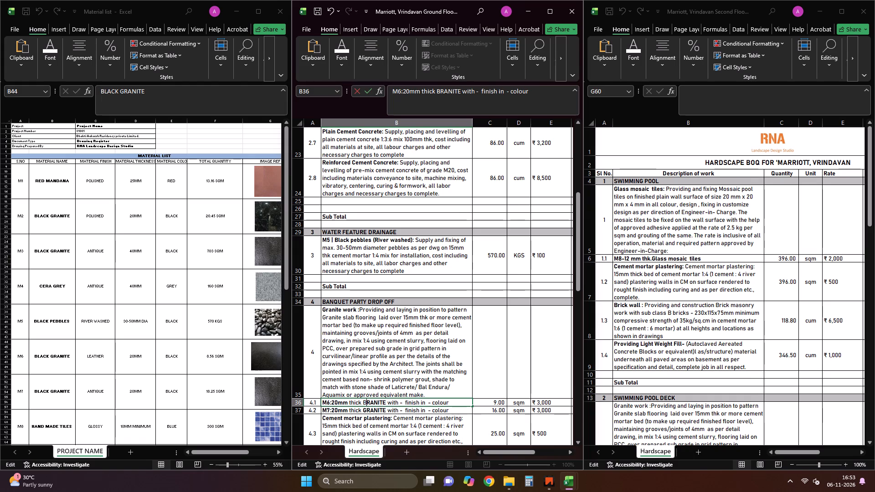
{"action": "key", "text": "ctrl+z"}
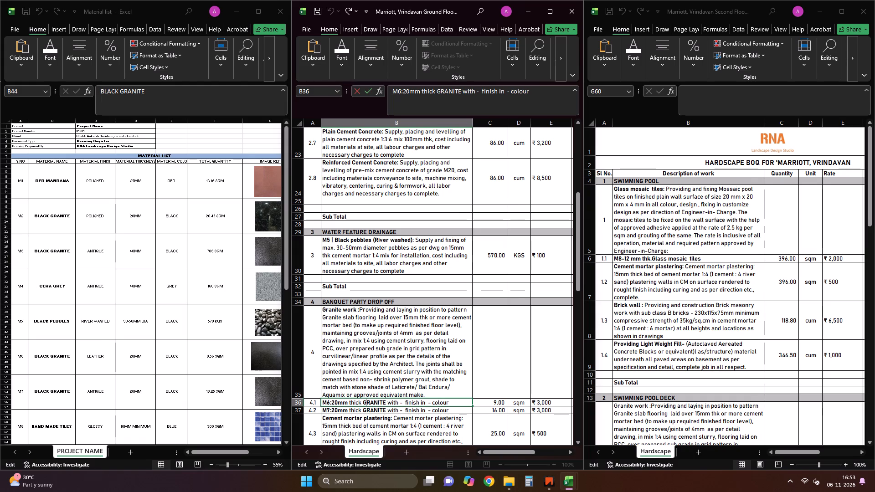
{"action": "key", "text": "b"}
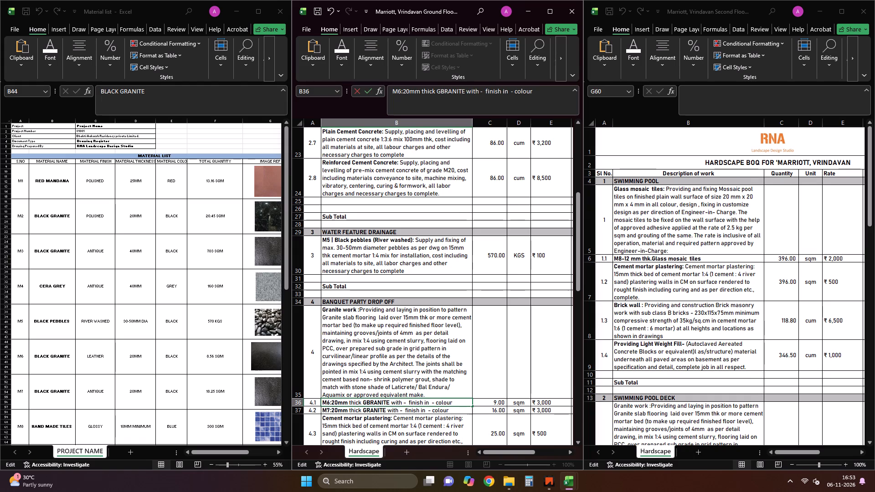
{"action": "type", "text": "LACK"}
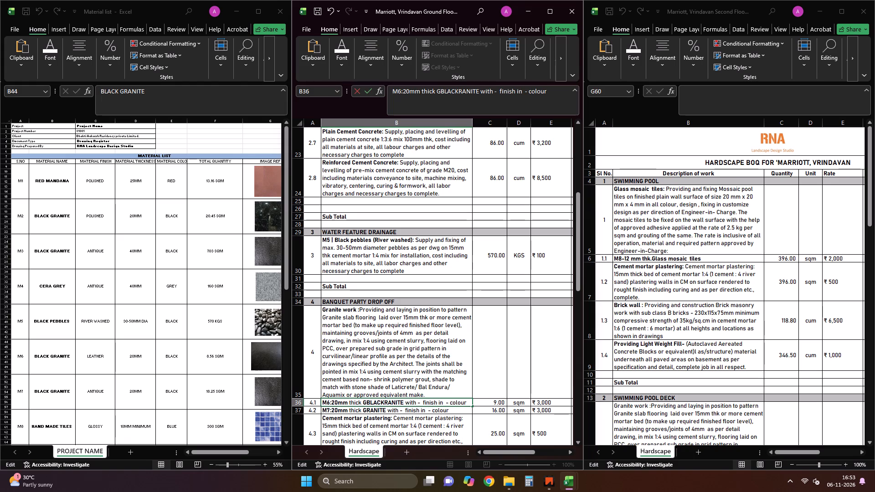
{"action": "key", "text": "shift+Left"}
{"action": "key", "text": "shift+Left"}
{"action": "key", "text": "shift+Left"}
{"action": "key", "text": "shift+Left"}
{"action": "key", "text": "shift+Left"}
{"action": "key", "text": "ctrl+c"}
{"action": "key", "text": "BackSpace"}
{"action": "key", "text": "Left"}
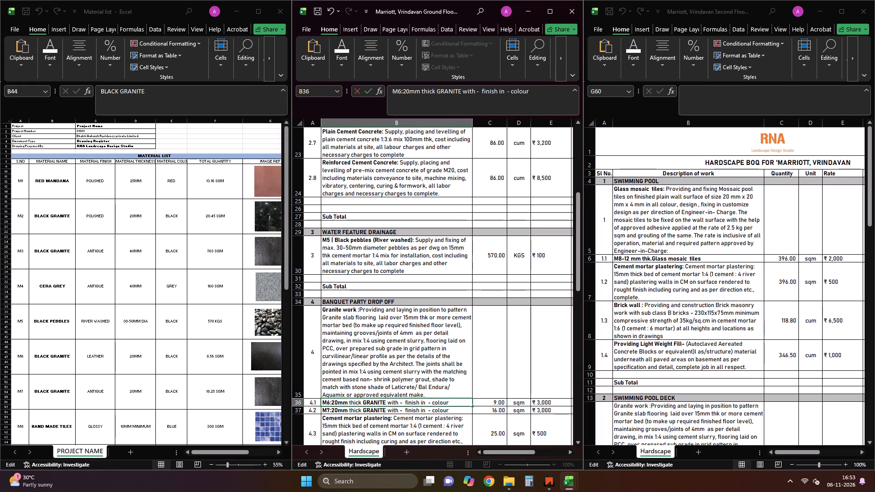
{"action": "key", "text": "ctrl+v"}
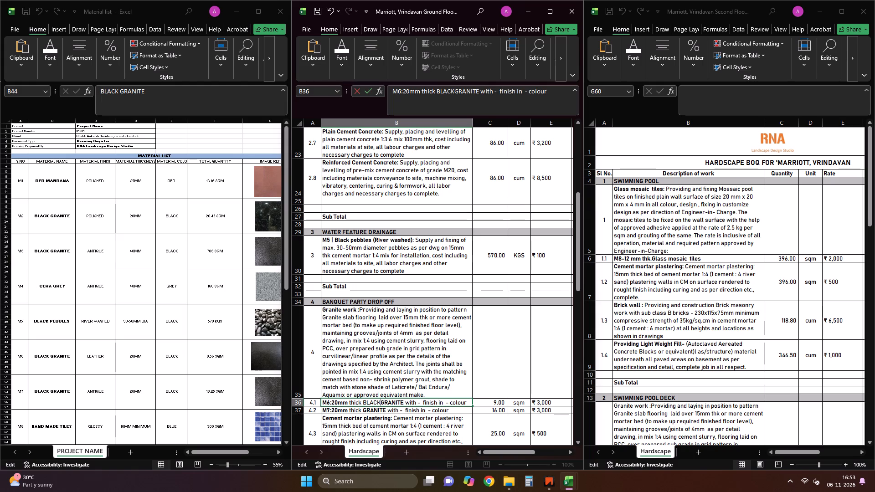
{"action": "key", "text": "space"}
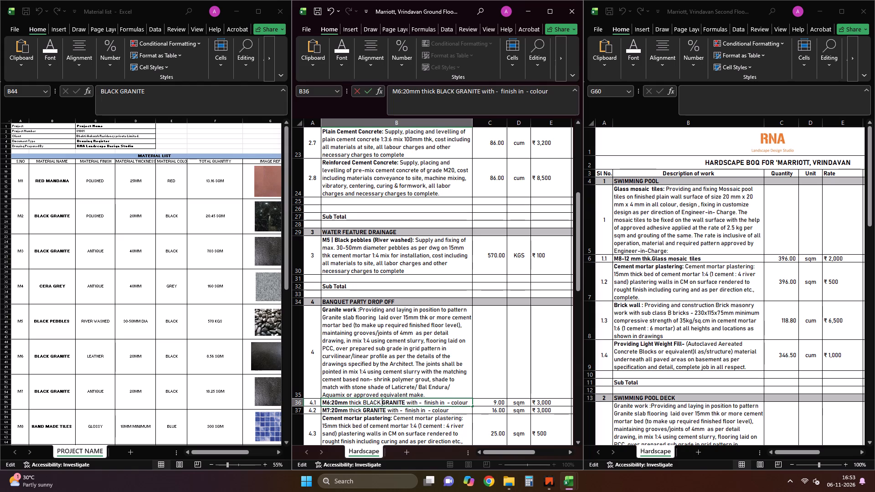
Make the whole material name "BLACK GRANITE" bold in the item 4.1 M6 description.
{"action": "left_click_drag", "start_coordinate": [379, 403], "coordinate": [369, 401]}
{"action": "left_click_drag", "start_coordinate": [369, 401], "coordinate": [368, 401]}
{"action": "left_click_drag", "start_coordinate": [361, 402], "coordinate": [373, 404]}
{"action": "left_click_drag", "start_coordinate": [373, 404], "coordinate": [373, 404]}
{"action": "left_click_drag", "start_coordinate": [362, 401], "coordinate": [376, 401]}
{"action": "left_click_drag", "start_coordinate": [376, 401], "coordinate": [404, 406]}
{"action": "left_click", "coordinate": [412, 391]}
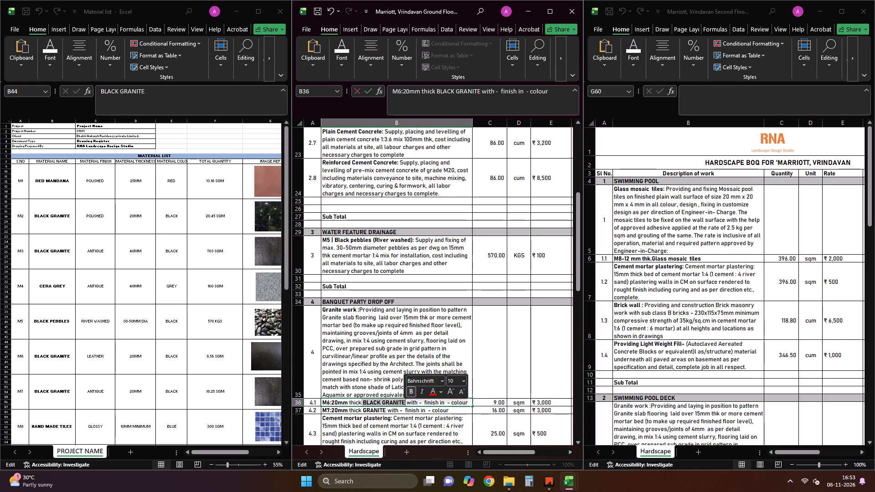
Replace the dash placeholder for the finish in the item 4.1 M6 description with "leather".
{"action": "left_click", "coordinate": [419, 402]}
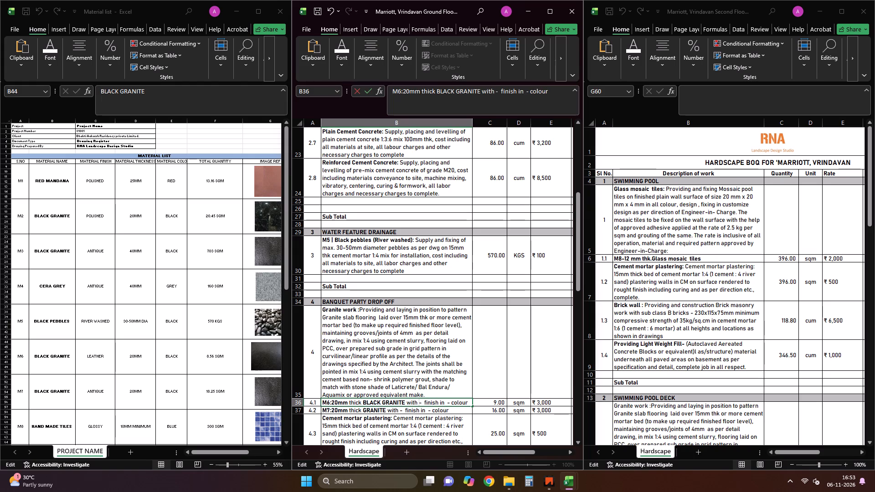
{"action": "key", "text": "shift+Right"}
{"action": "key", "text": "shift+Right"}
{"action": "key", "text": "shift+Right"}
{"action": "key", "text": "shift+Left"}
{"action": "type", "text": "LEAT"}
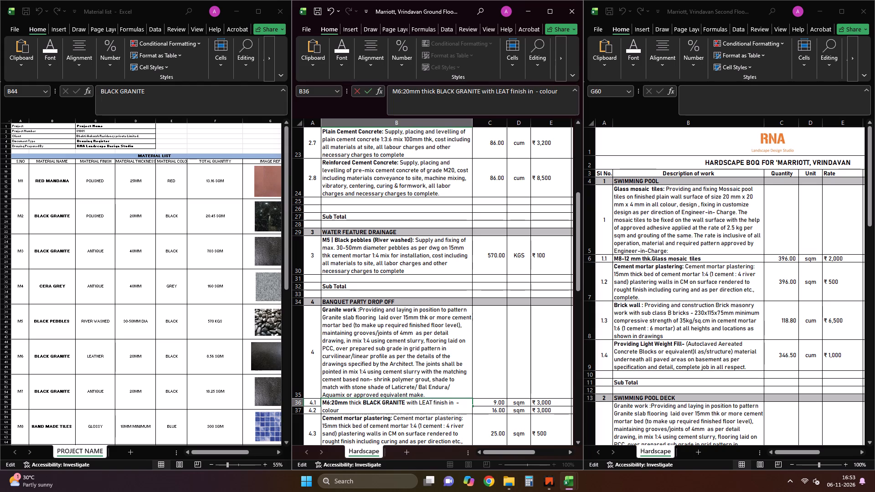
{"action": "key", "text": "BackSpace"}
{"action": "key", "text": "BackSpace"}
{"action": "key", "text": "BackSpace"}
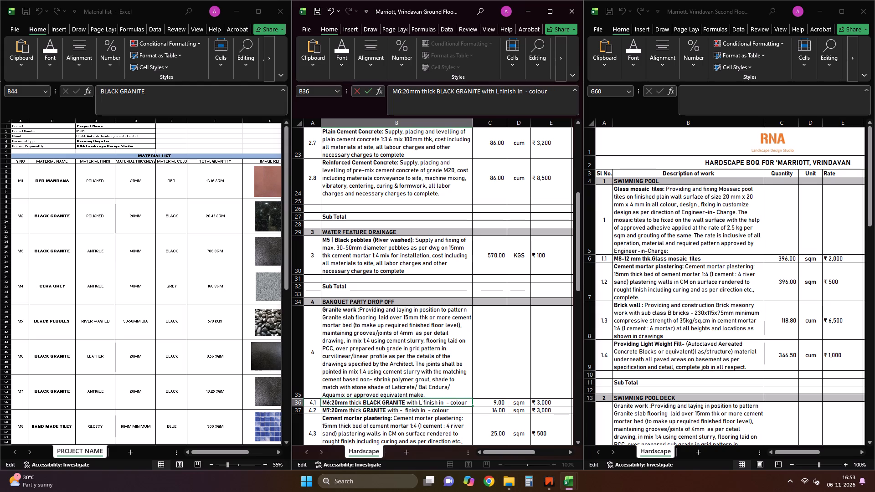
{"action": "key", "text": "BackSpace"}
{"action": "type", "text": "leather"}
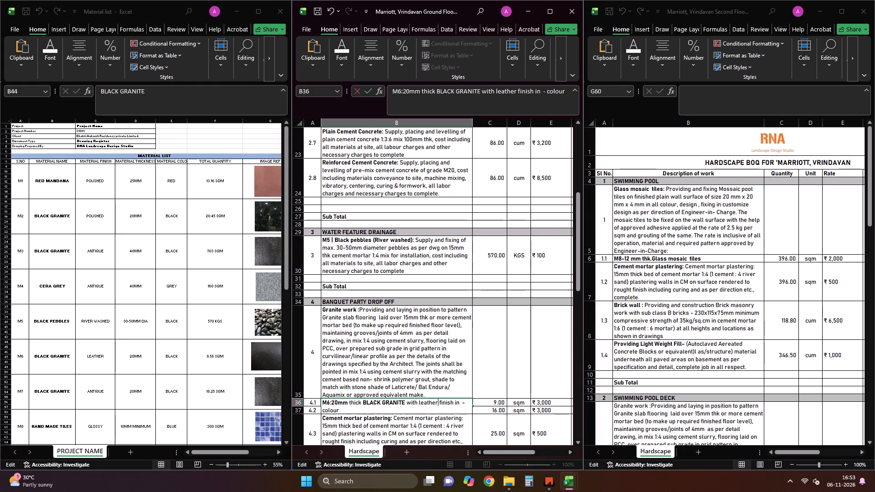
Replace the dash placeholder for the colour in the item 4.1 M6 description with "BLACK".
{"action": "key", "text": "Right"}
{"action": "key", "text": "Right"}
{"action": "key", "text": "Right"}
{"action": "key", "text": "Right"}
{"action": "key", "text": "Right"}
{"action": "key", "text": "Right"}
{"action": "key", "text": "Right"}
{"action": "key", "text": "Right"}
{"action": "key", "text": "Right"}
{"action": "key", "text": "Right"}
{"action": "key", "text": "Right"}
{"action": "key", "text": "shift+Right"}
{"action": "key", "text": "shift+Right"}
{"action": "key", "text": "shift+Right"}
{"action": "key", "text": "shift+Right"}
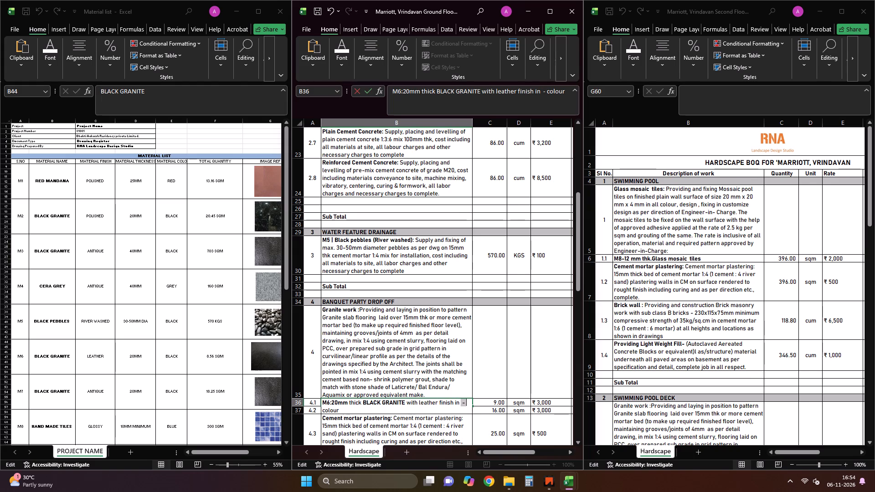
{"action": "key", "text": "shift+Right"}
{"action": "key", "text": "shift+Left"}
{"action": "key", "text": "shift+Left"}
{"action": "key", "text": "shift+Left"}
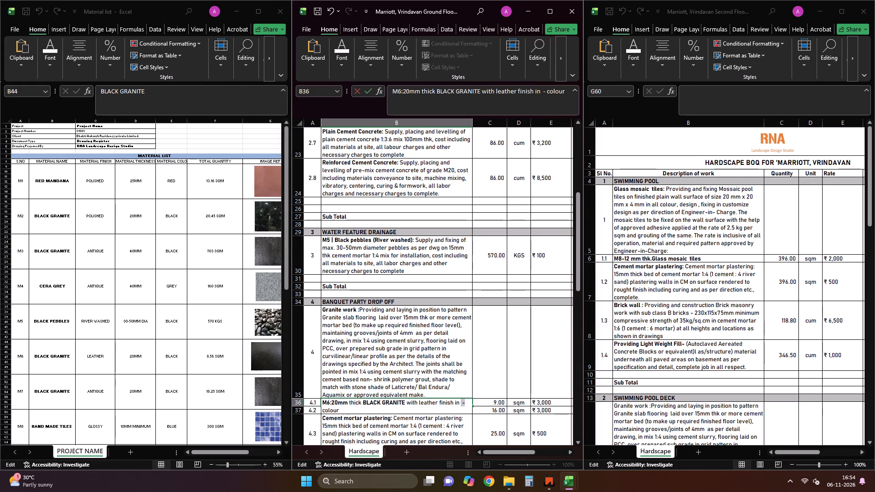
{"action": "type", "text": "BLACK"}
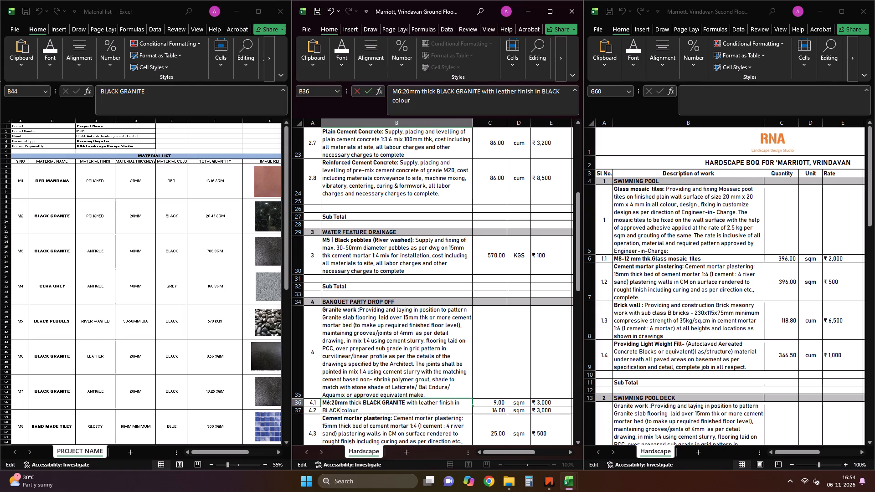
Change the colour word in the item 4.1 M6 description under BANQUET PARTY DROP OFF to lowercase "black".
{"action": "key", "text": "BackSpace"}
{"action": "key", "text": "BackSpace"}
{"action": "key", "text": "BackSpace"}
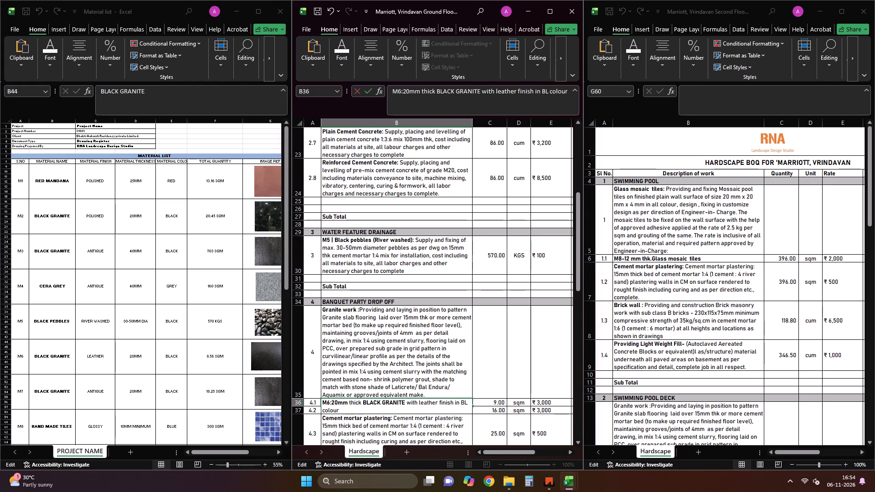
{"action": "key", "text": "BackSpace"}
{"action": "key", "text": "BackSpace"}
{"action": "type", "text": "black"}
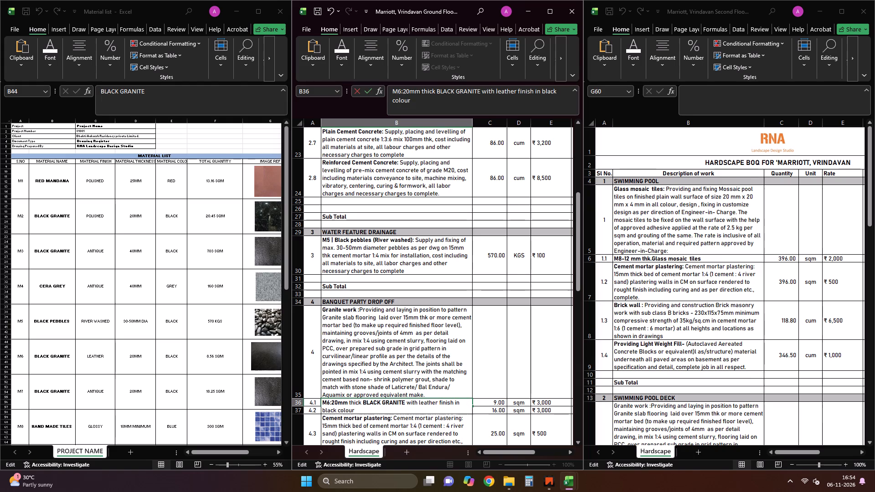
{"action": "left_click", "coordinate": [487, 380]}
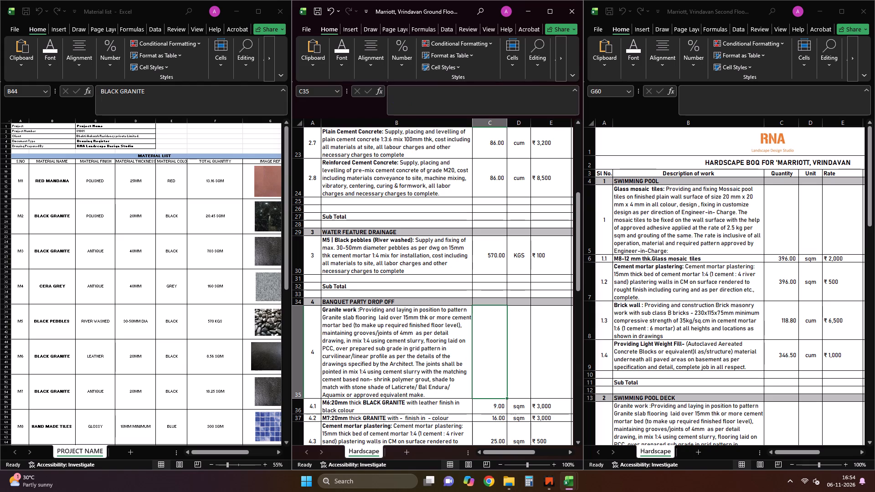
{"action": "left_click", "coordinate": [498, 376]}
Review the ground floor BOQ's material descriptions and quantities from ENTRANCE WATER FEATURE onward against the Material list.
{"action": "left_click_drag", "start_coordinate": [580, 283], "coordinate": [577, 225]}
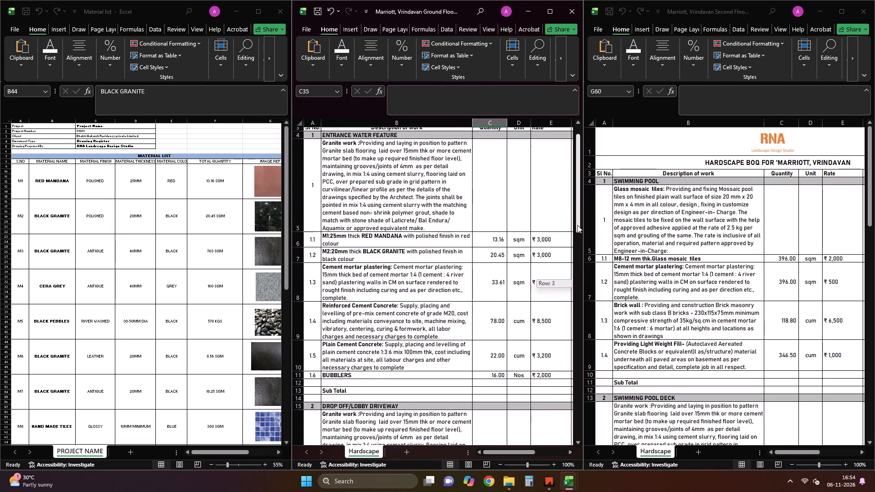
{"action": "left_click_drag", "start_coordinate": [577, 225], "coordinate": [581, 226]}
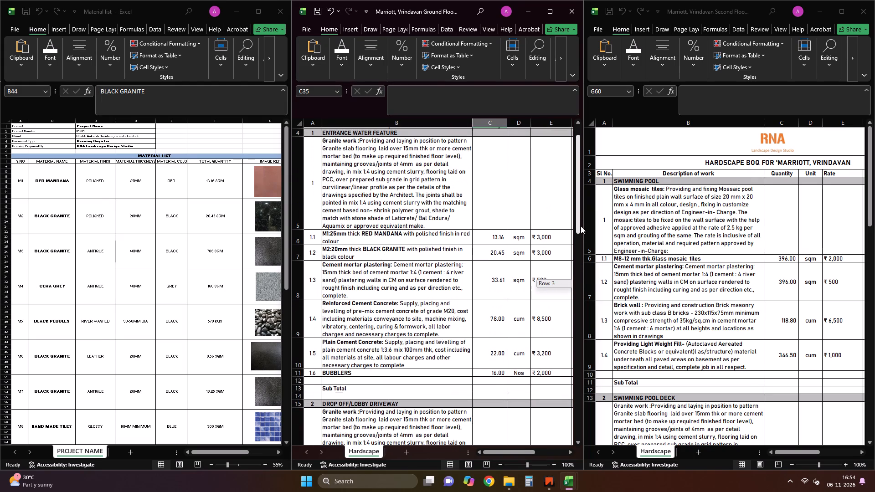
{"action": "left_click_drag", "start_coordinate": [581, 226], "coordinate": [581, 231]}
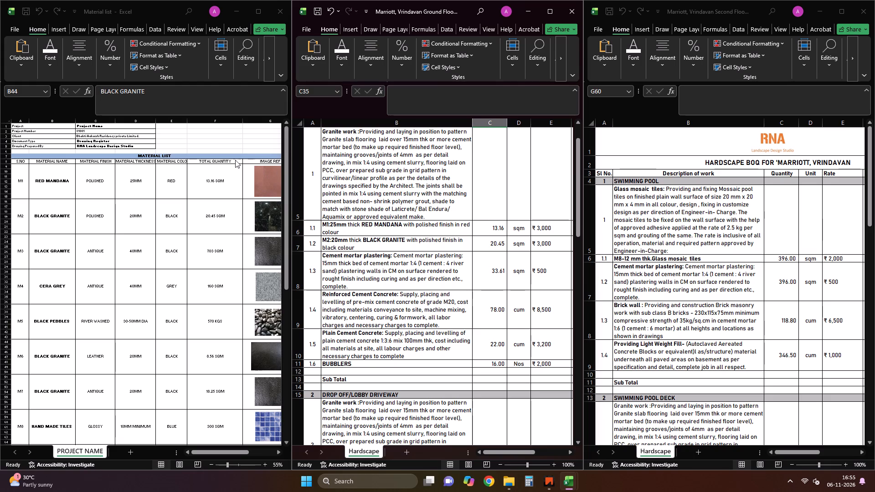
{"action": "left_click", "coordinate": [211, 186]}
{"action": "scroll", "coordinate": [211, 186], "scroll_direction": "up", "scroll_amount": 2, "text": "ctrl"}
{"action": "scroll", "coordinate": [213, 187], "scroll_direction": "down", "scroll_amount": 2, "text": "ctrl"}
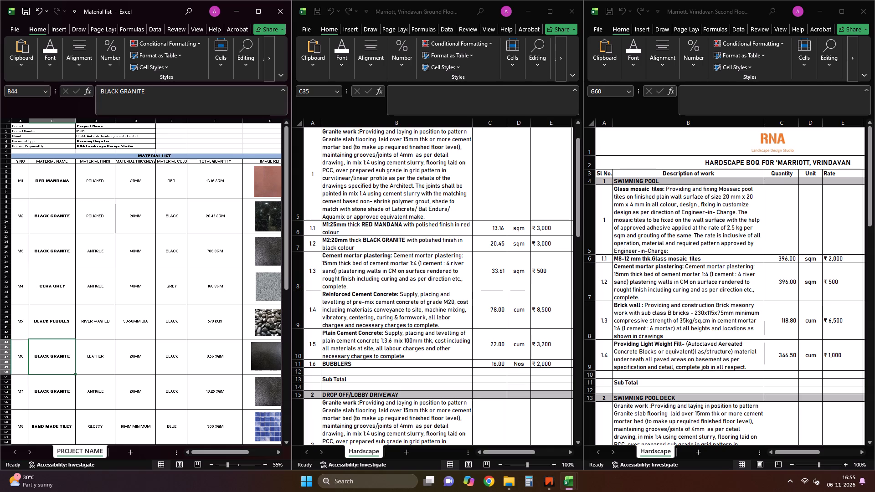
{"action": "left_click", "coordinate": [501, 255]}
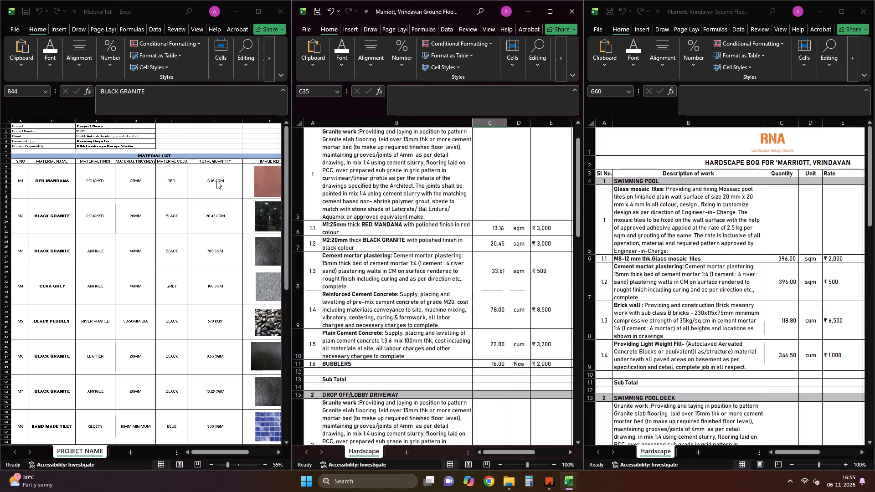
{"action": "left_click", "coordinate": [494, 230]}
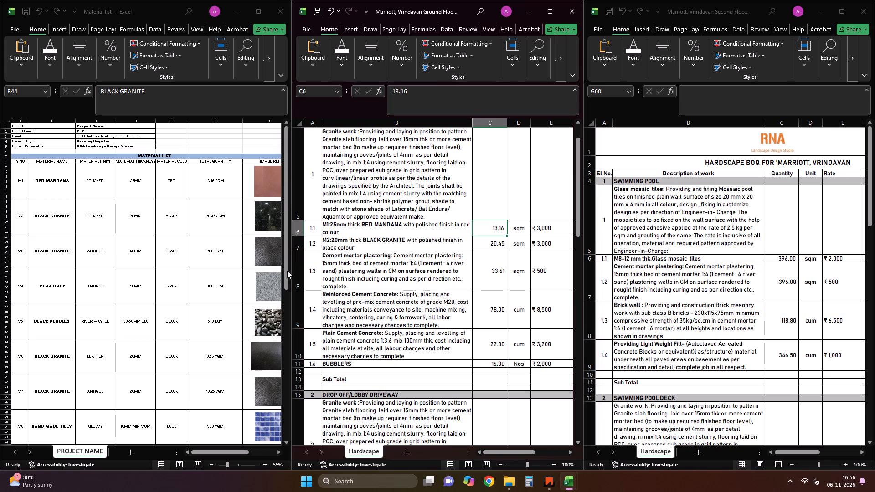
{"action": "left_click_drag", "start_coordinate": [287, 271], "coordinate": [283, 247]}
{"action": "left_click", "coordinate": [441, 216]}
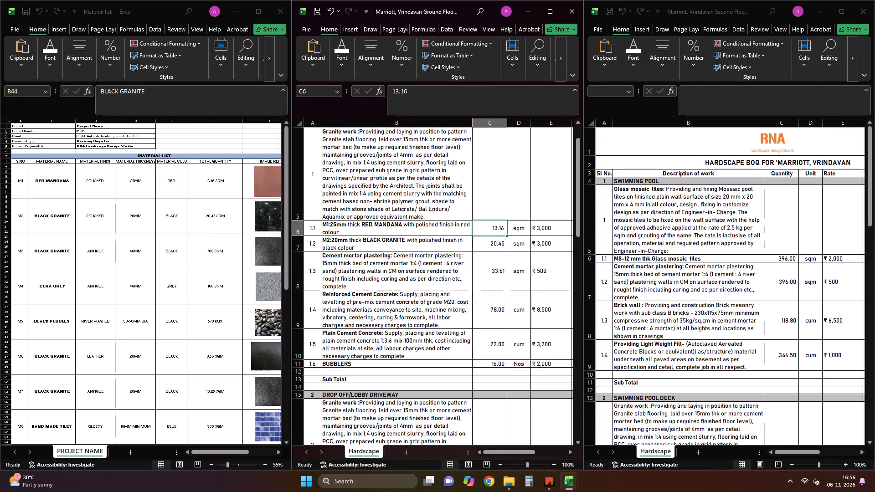
{"action": "left_click_drag", "start_coordinate": [579, 223], "coordinate": [580, 188]}
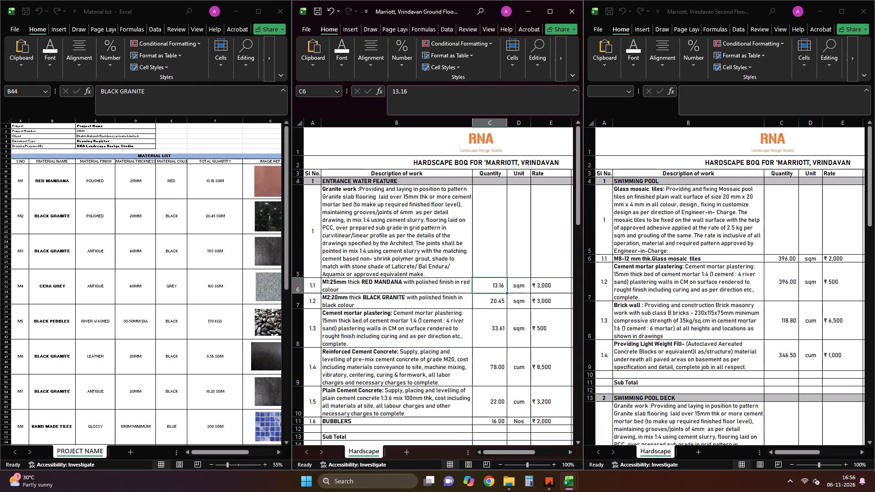
{"action": "left_click_drag", "start_coordinate": [576, 217], "coordinate": [576, 228]}
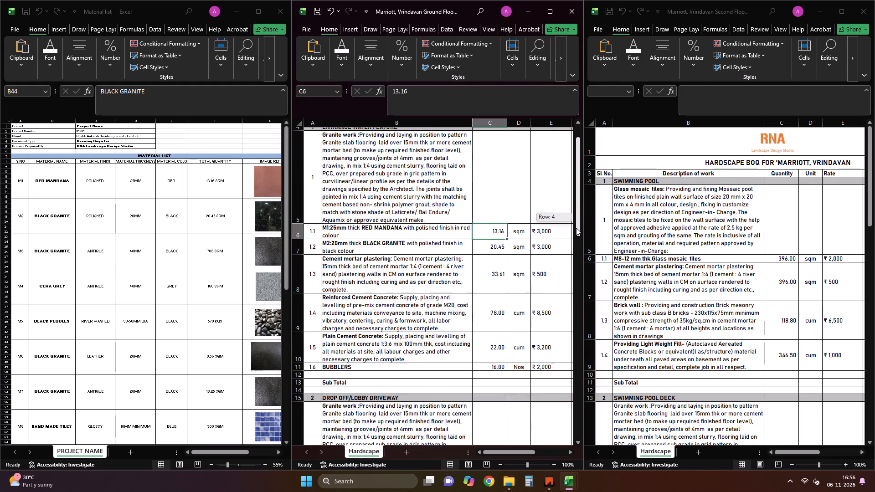
{"action": "left_click_drag", "start_coordinate": [576, 228], "coordinate": [577, 247]}
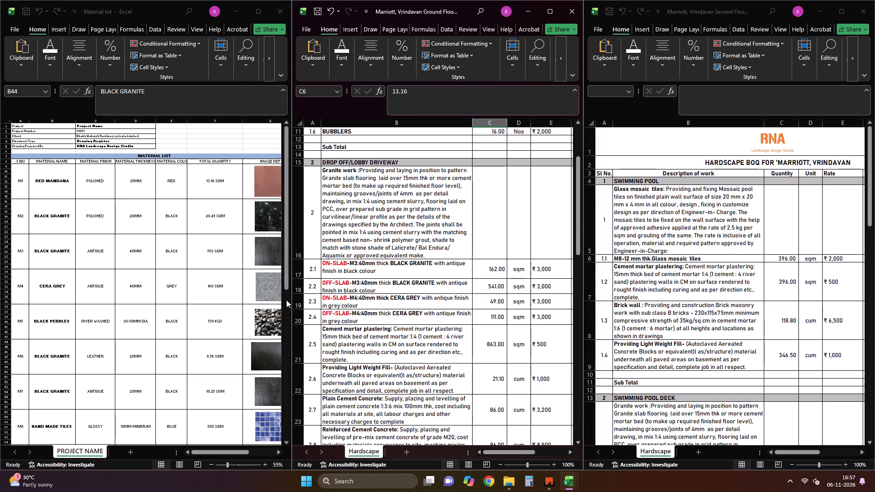
{"action": "left_click", "coordinate": [342, 283]}
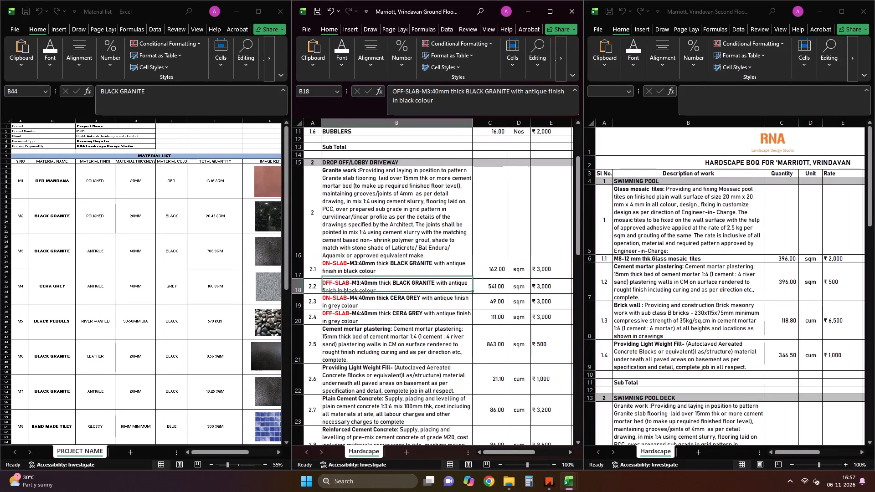
{"action": "scroll", "coordinate": [349, 266], "scroll_direction": "up", "scroll_amount": 1}
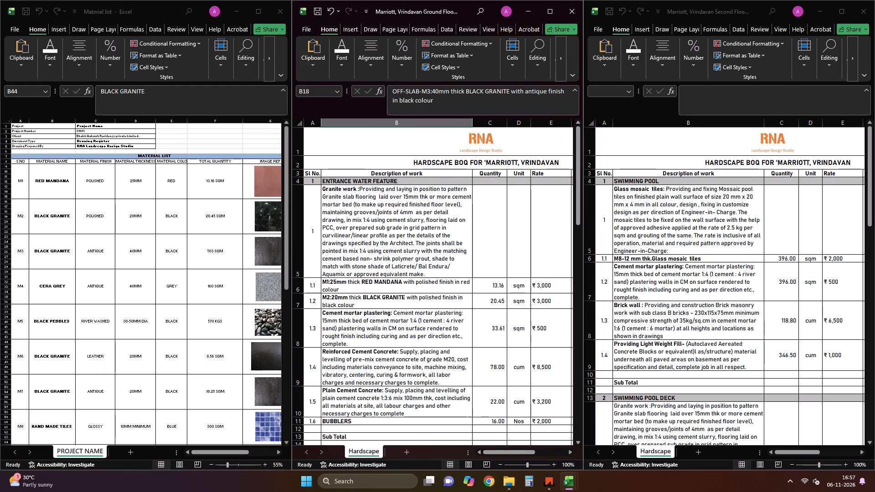
{"action": "left_click", "coordinate": [355, 272]}
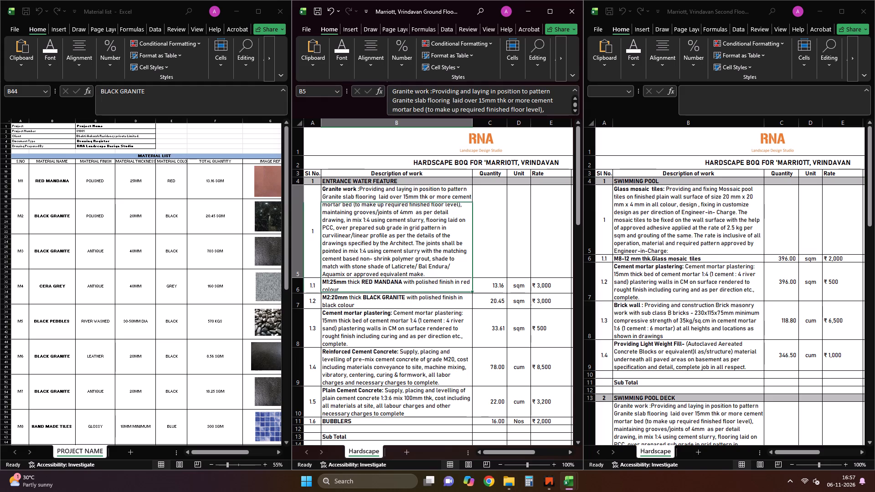
{"action": "scroll", "coordinate": [350, 307], "scroll_direction": "down", "scroll_amount": 1}
{"action": "scroll", "coordinate": [350, 290], "scroll_direction": "up", "scroll_amount": 1}
{"action": "scroll", "coordinate": [355, 284], "scroll_direction": "down", "scroll_amount": 1}
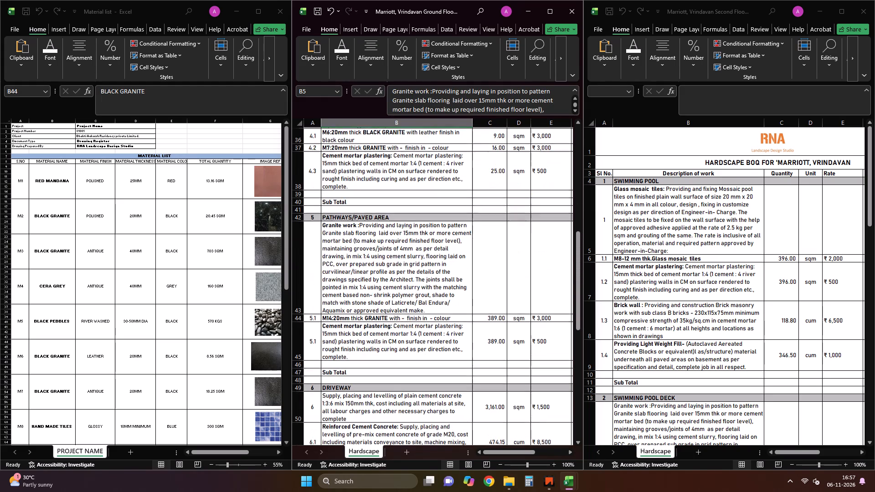
Remove the "ON-SLAB-" prefix from the item 2.1 M3 description under DROP OFF/LOBBY DRIVEWAY in the ground floor BOQ.
{"action": "middle_click_drag", "start_coordinate": [357, 263], "coordinate": [357, 200]}
{"action": "left_click", "coordinate": [336, 236]}
{"action": "double_click", "coordinate": [348, 227]}
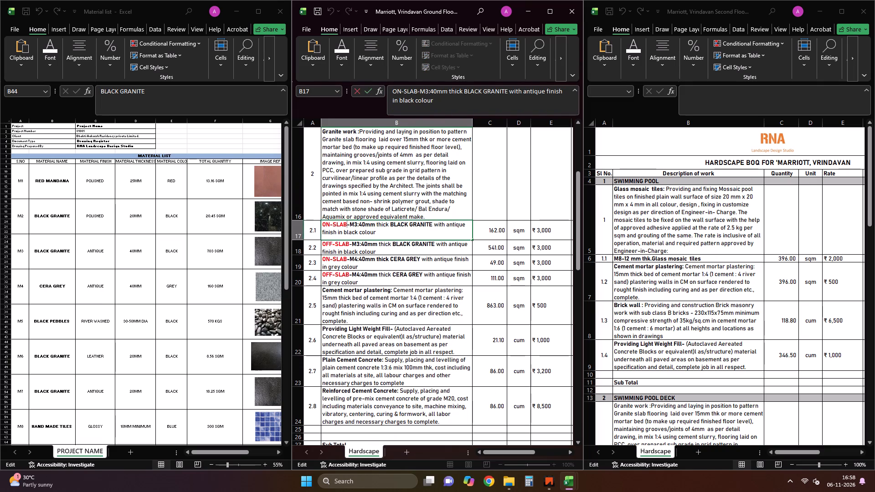
{"action": "key", "text": "0"}
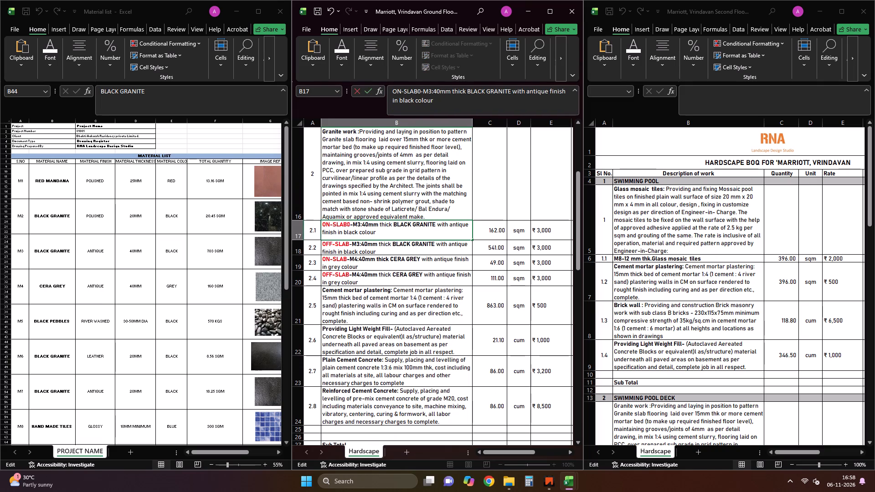
{"action": "key", "text": "Right"}
{"action": "key", "text": "BackSpace"}
{"action": "key", "text": "BackSpace"}
{"action": "key", "text": "BackSpace"}
{"action": "key", "text": "BackSpace"}
{"action": "key", "text": "BackSpace"}
{"action": "key", "text": "BackSpace"}
{"action": "key", "text": "BackSpace"}
{"action": "key", "text": "BackSpace"}
{"action": "key", "text": "BackSpace"}
{"action": "key", "text": "BackSpace"}
{"action": "key", "text": "BackSpace"}
{"action": "key", "text": "BackSpace"}
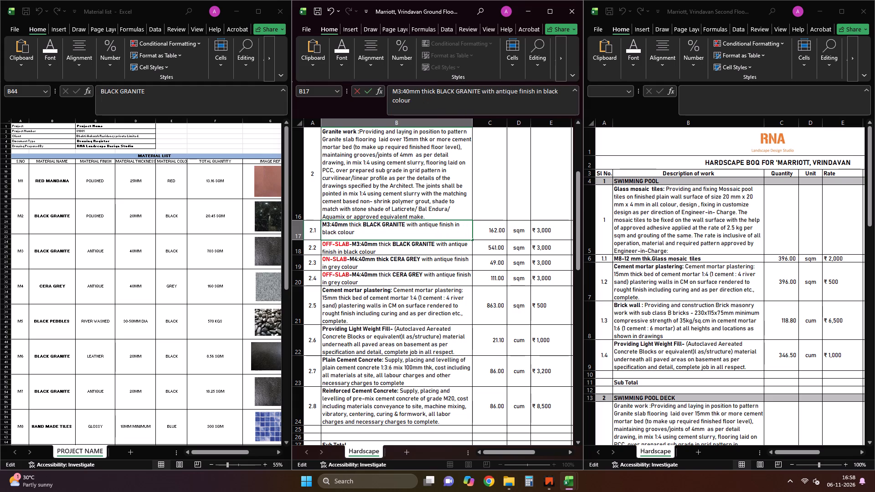
{"action": "left_click", "coordinate": [397, 245]}
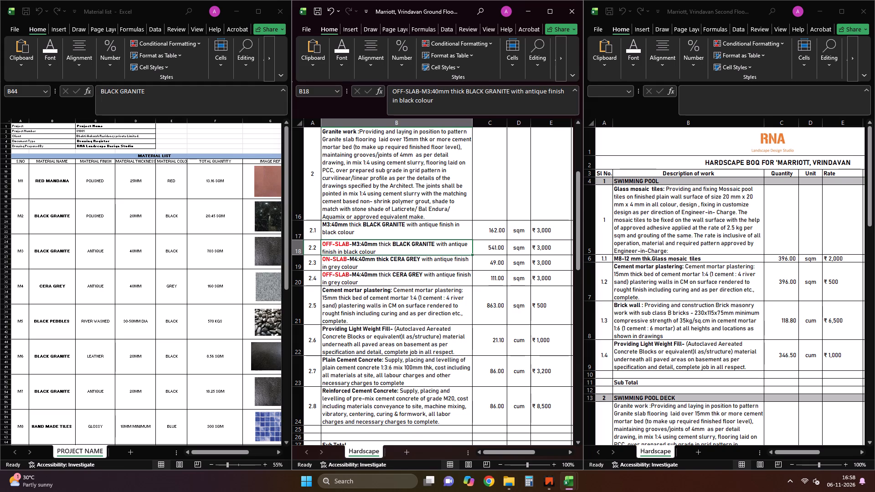
Switch to IIACAD to view its Flex server configuration, then return to the three Excel workbooks.
{"action": "left_click", "coordinate": [825, 12]}
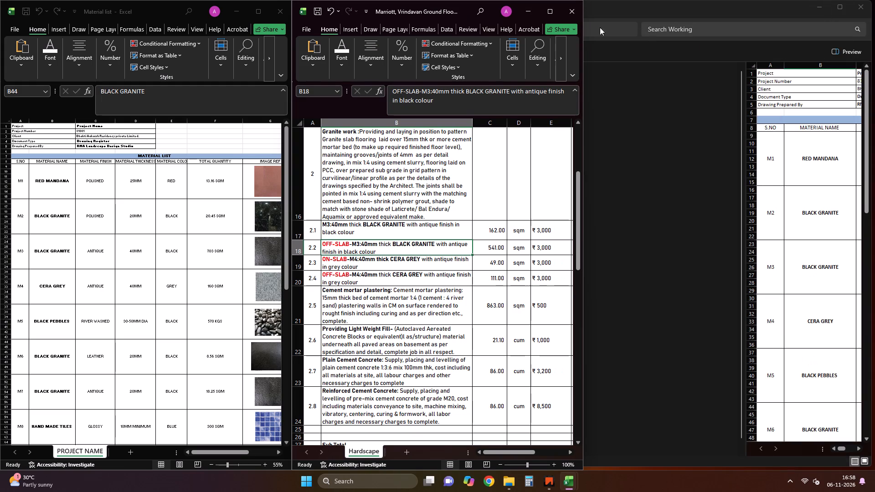
{"action": "left_click", "coordinate": [518, 14]}
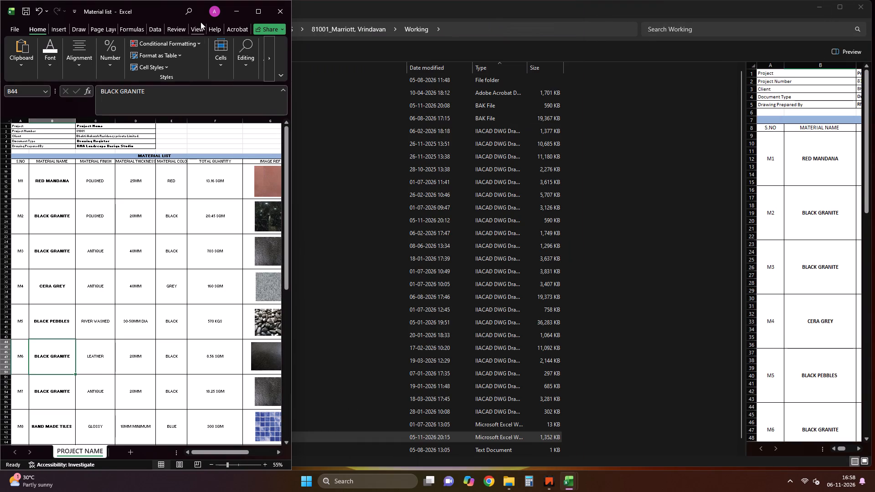
{"action": "left_click", "coordinate": [234, 9]}
{"action": "left_click", "coordinate": [546, 486]}
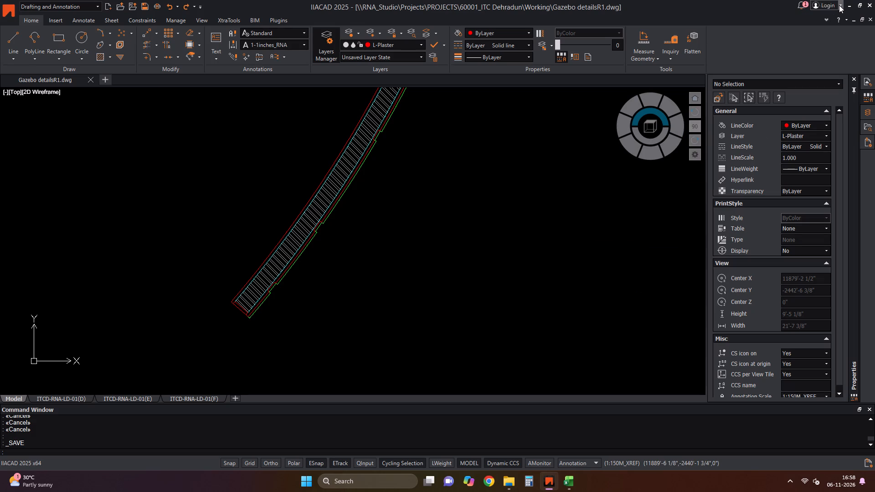
{"action": "left_click", "coordinate": [841, 5]}
{"action": "left_click", "coordinate": [826, 2]}
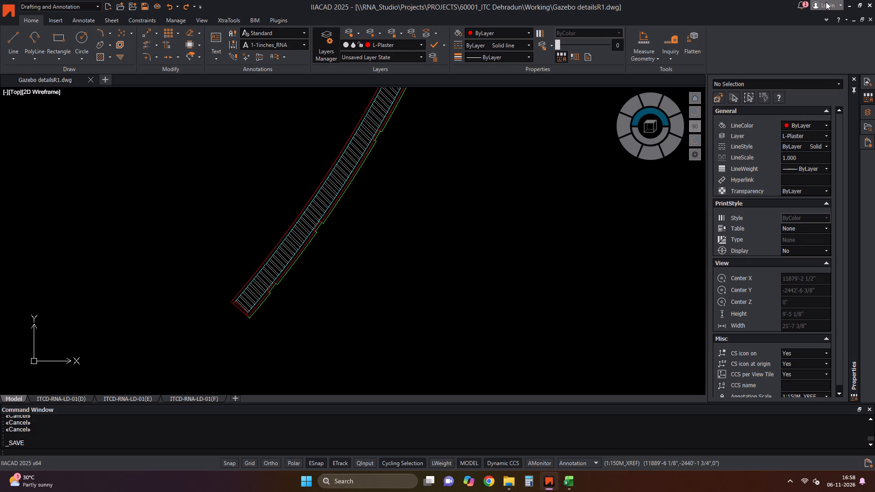
{"action": "left_click", "coordinate": [824, 2]}
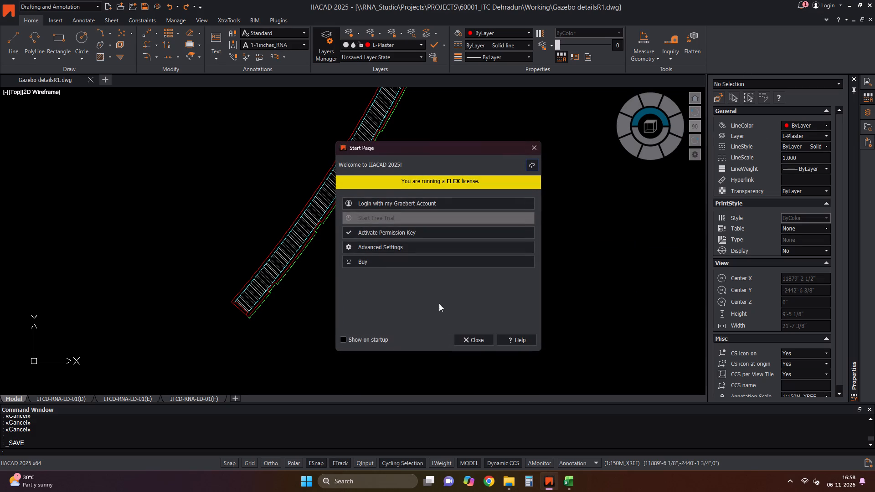
{"action": "left_click", "coordinate": [402, 249]}
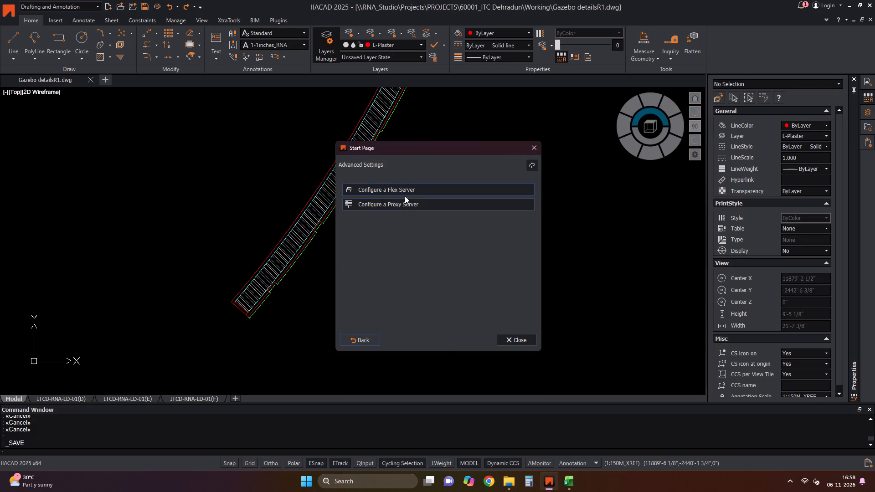
{"action": "left_click", "coordinate": [407, 190]}
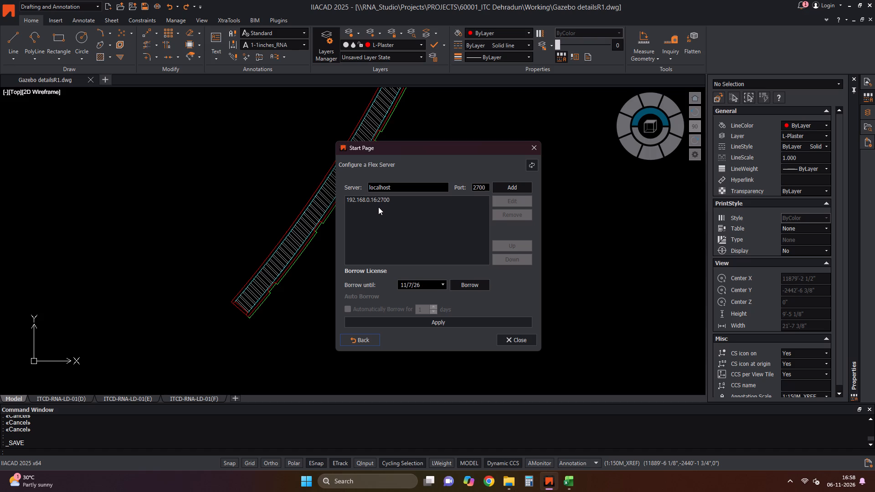
{"action": "left_click", "coordinate": [532, 152]}
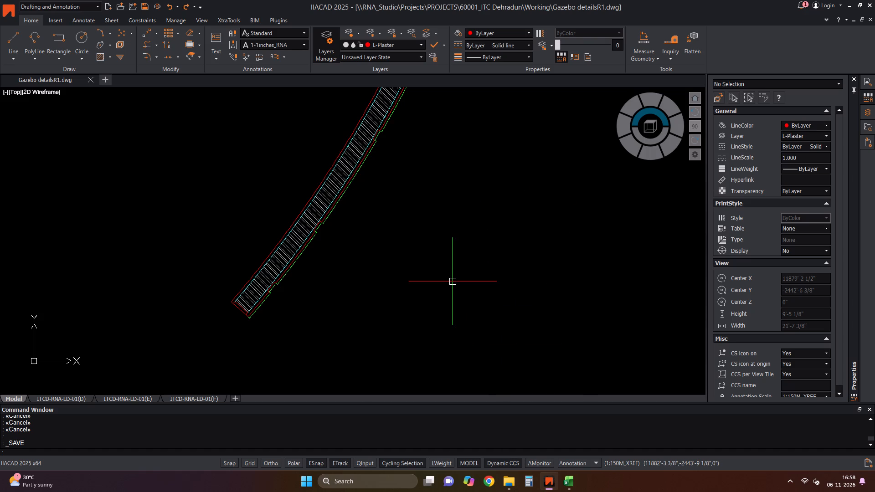
{"action": "key", "text": "Escape"}
{"action": "left_click", "coordinate": [570, 488]}
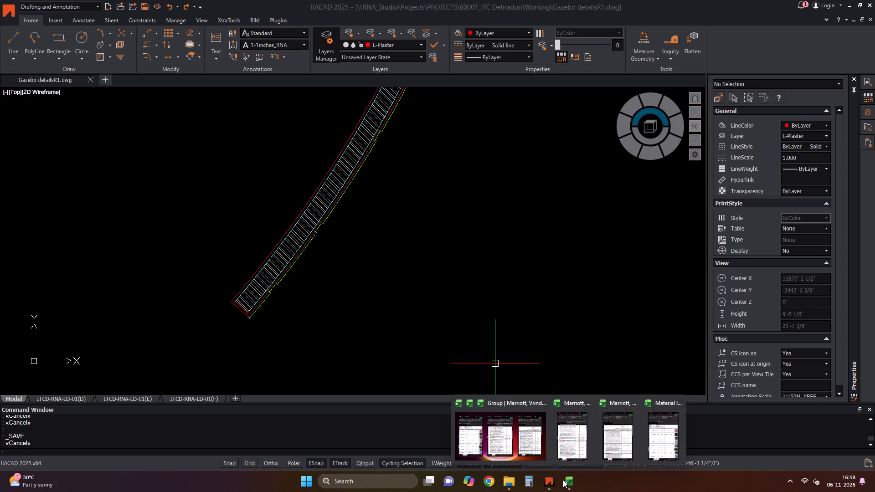
{"action": "left_click", "coordinate": [477, 435]}
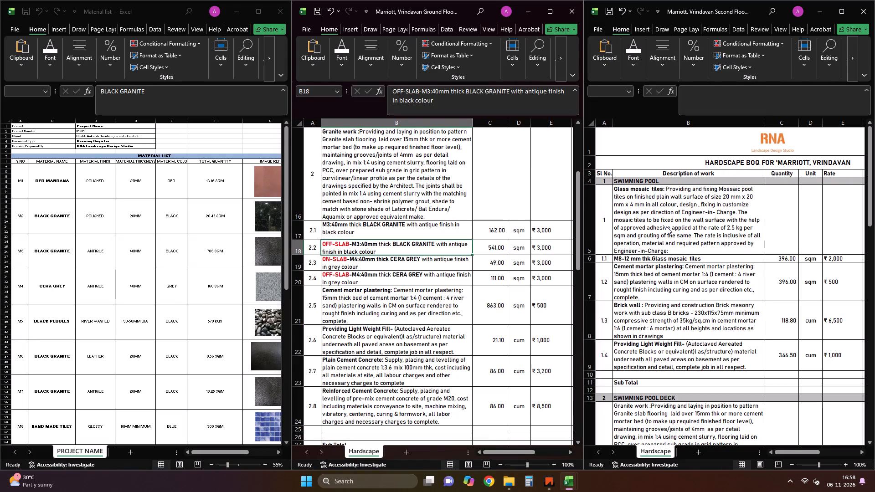
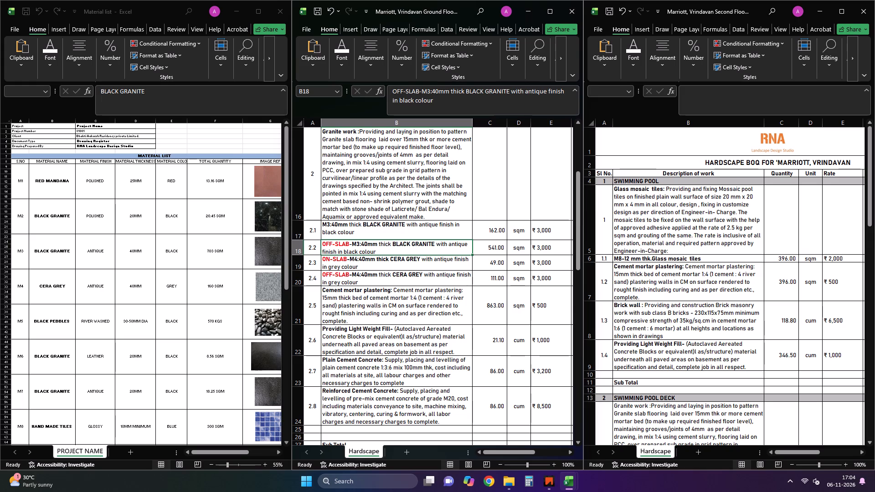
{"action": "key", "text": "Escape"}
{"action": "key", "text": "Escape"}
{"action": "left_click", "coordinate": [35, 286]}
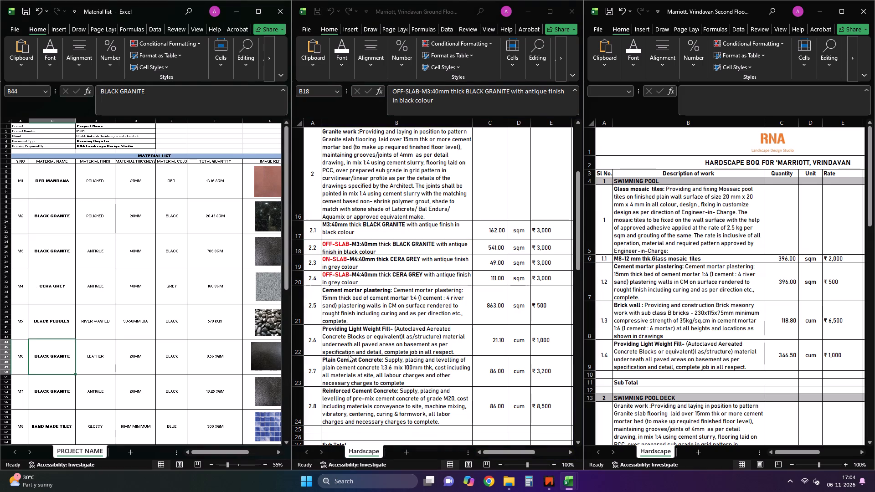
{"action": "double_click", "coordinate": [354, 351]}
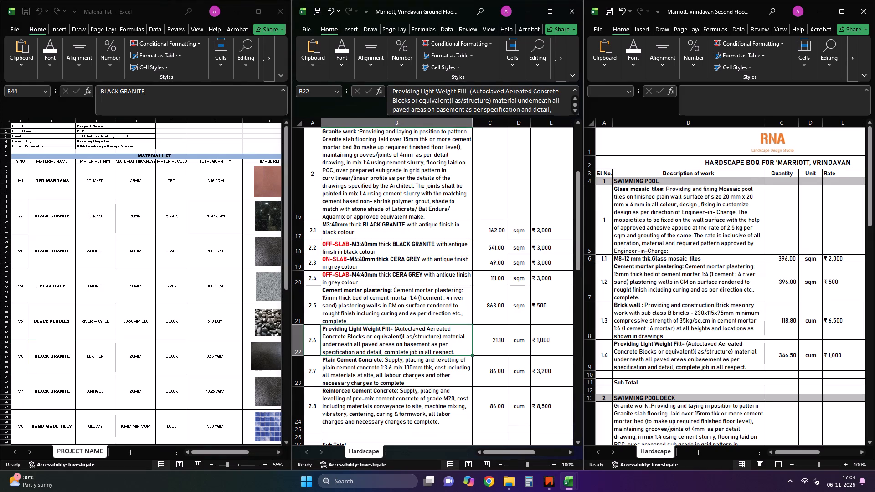
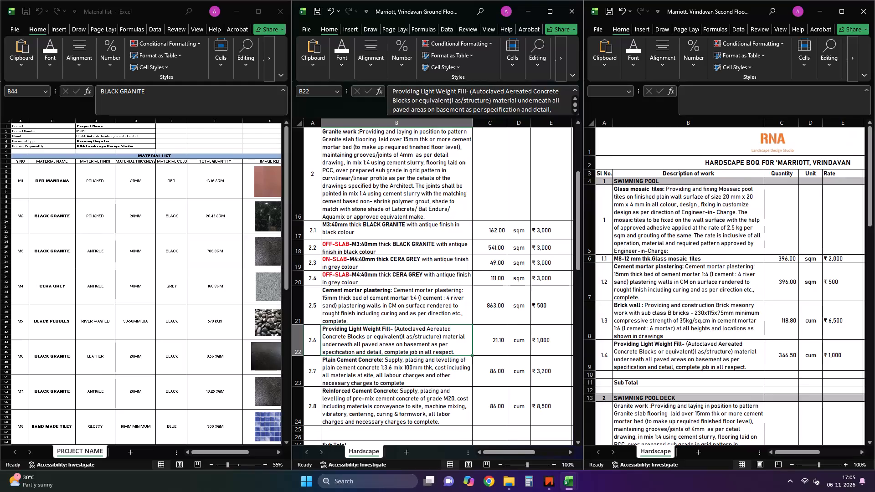
Set the quantity of item 2.1, the M3 40mm black granite, to 703 in the ground floor BOQ.
{"action": "left_click", "coordinate": [391, 251]}
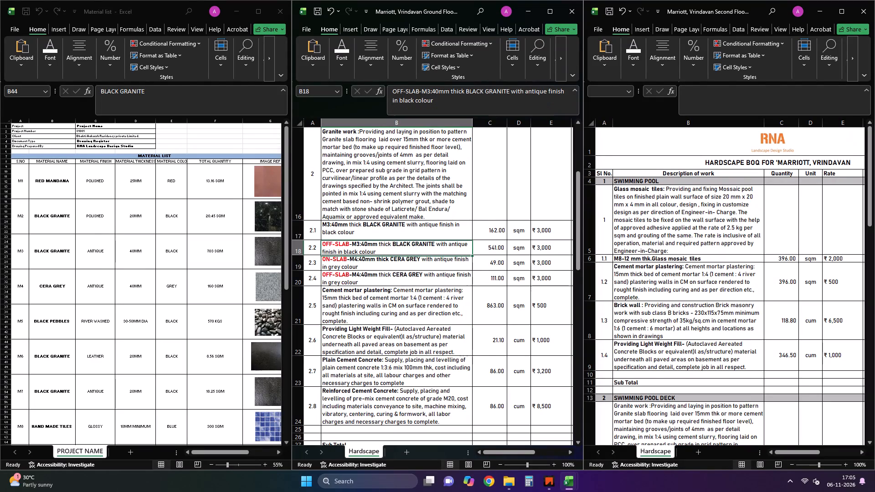
{"action": "left_click", "coordinate": [335, 247]}
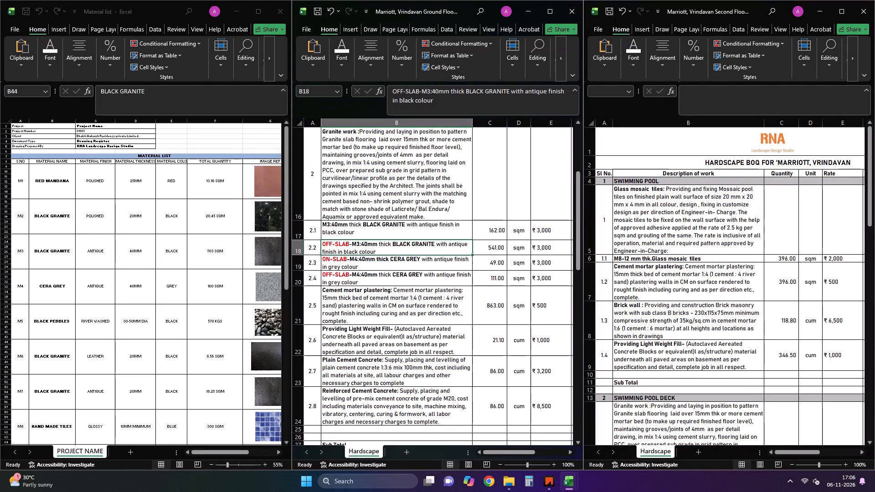
{"action": "left_click", "coordinate": [490, 232]}
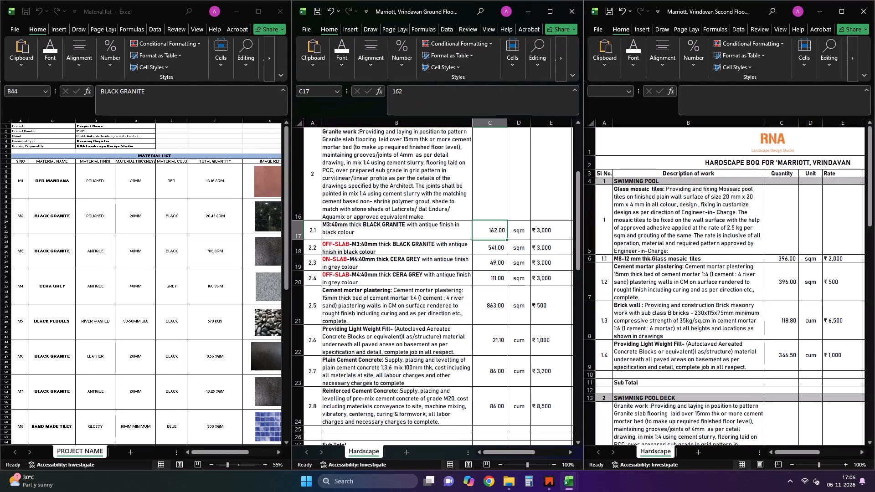
{"action": "type", "text": "703"}
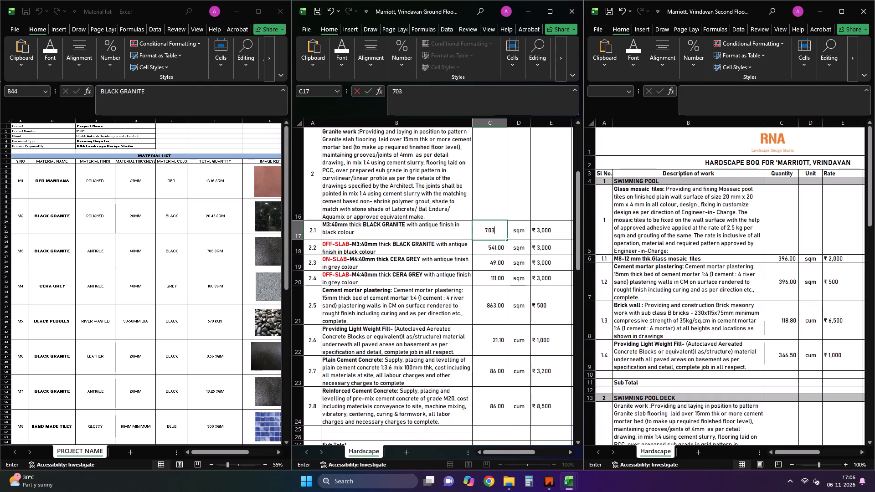
{"action": "left_click", "coordinate": [488, 198]}
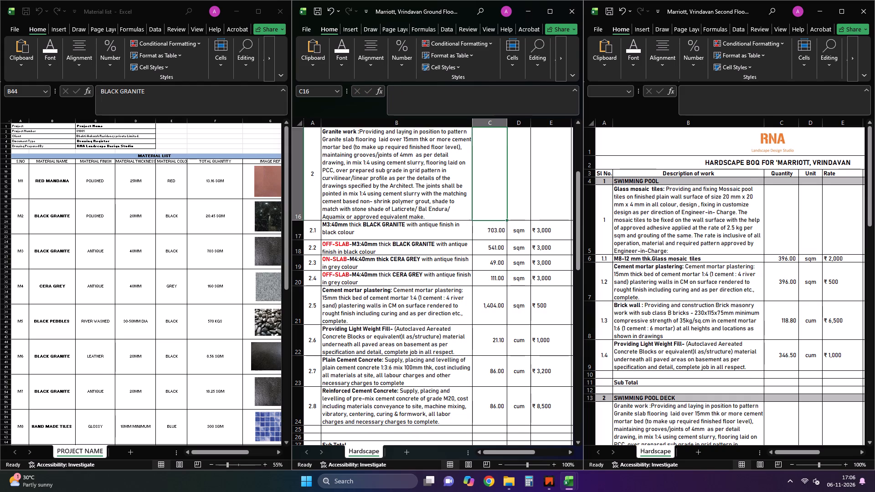
Delete the entire row of item 2.2, the OFF-SLAB M3 black granite, from the ground floor BOQ.
{"action": "left_click", "coordinate": [499, 248]}
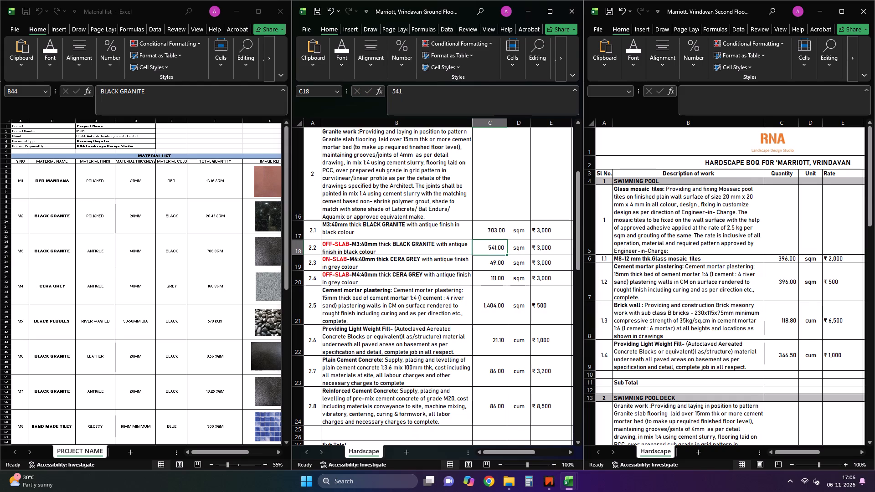
{"action": "left_click", "coordinate": [299, 247]}
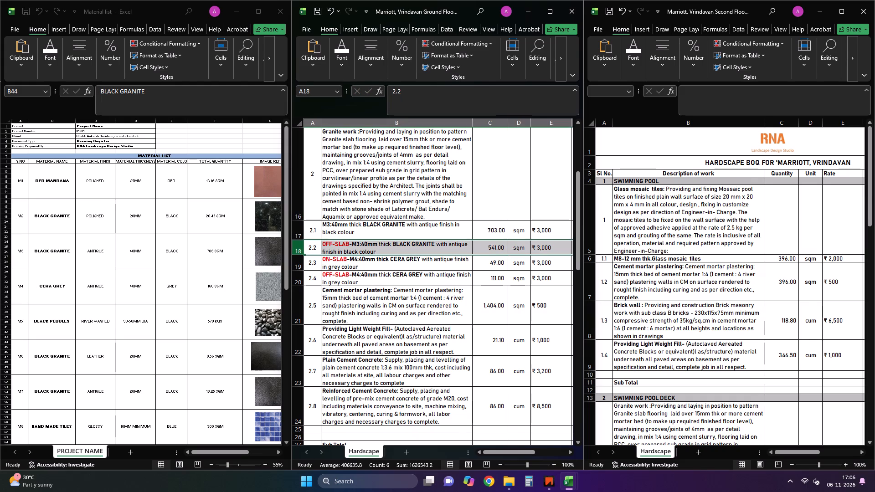
{"action": "right_click", "coordinate": [299, 247]}
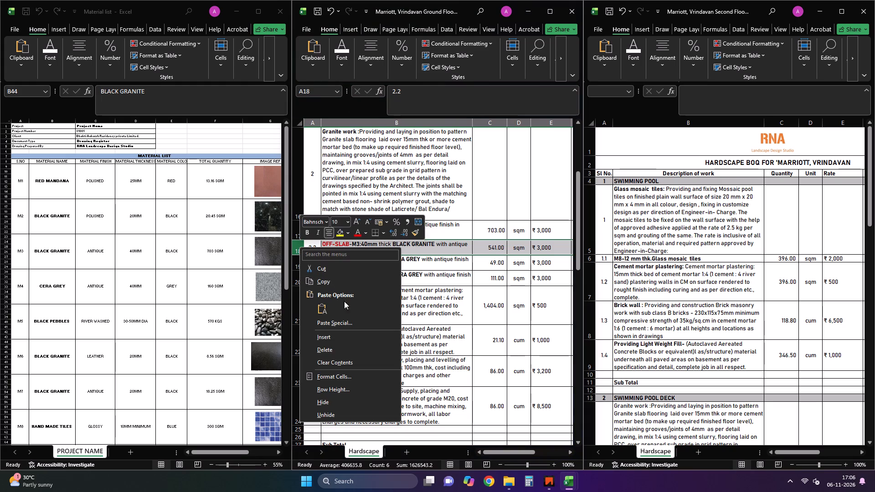
{"action": "left_click", "coordinate": [343, 349]}
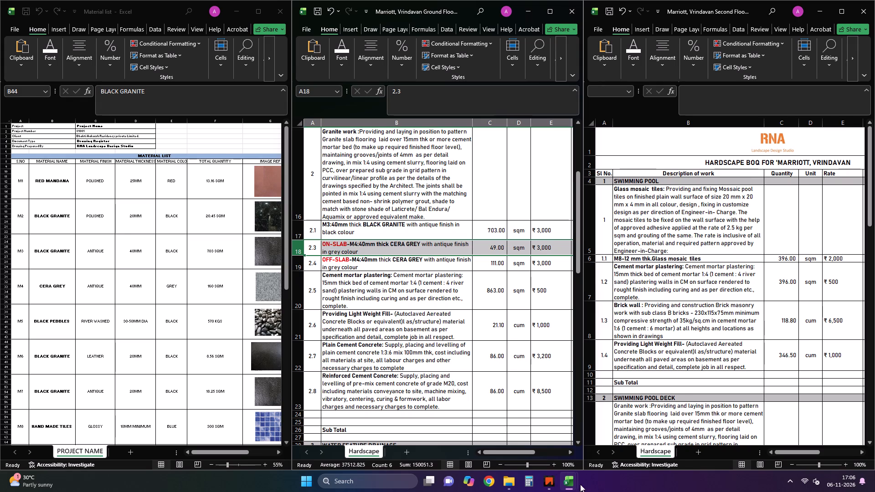
Add 111 and 49 in Calculator and enter 160 as the quantity of item 2.3, the ON-SLAB M4 Cera Grey.
{"action": "left_click", "coordinate": [526, 485]}
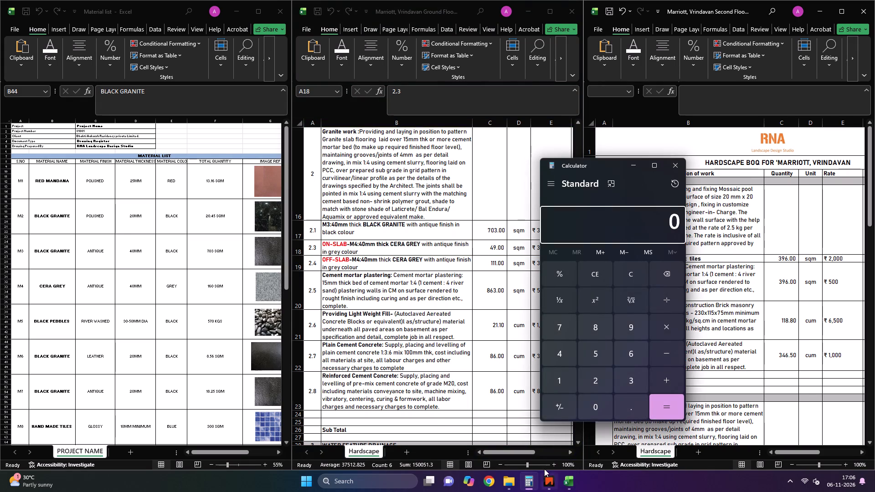
{"action": "type", "text": "111+49"}
{"action": "key", "text": "Return"}
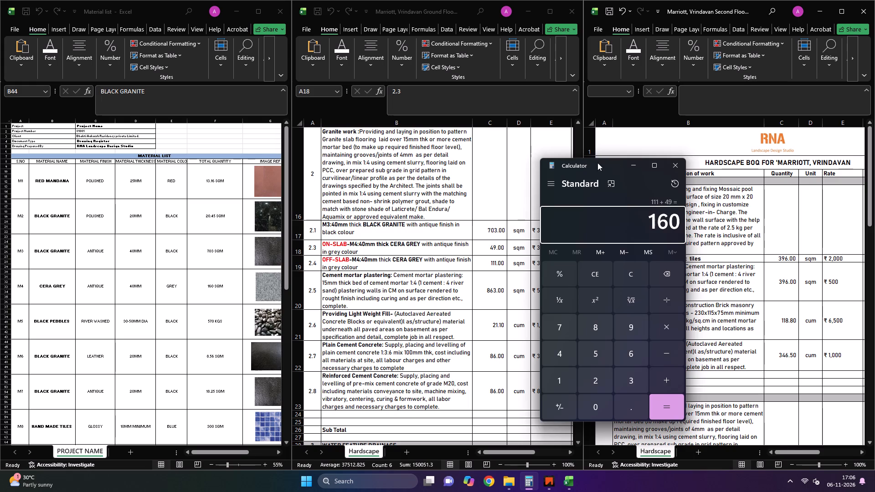
{"action": "left_click", "coordinate": [632, 161]}
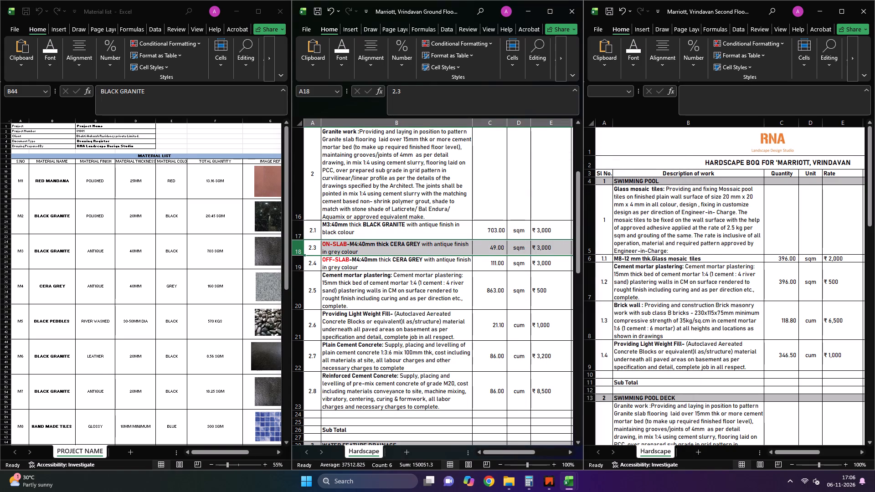
{"action": "left_click", "coordinate": [488, 250]}
{"action": "type", "text": "160"}
{"action": "left_click", "coordinate": [494, 277]}
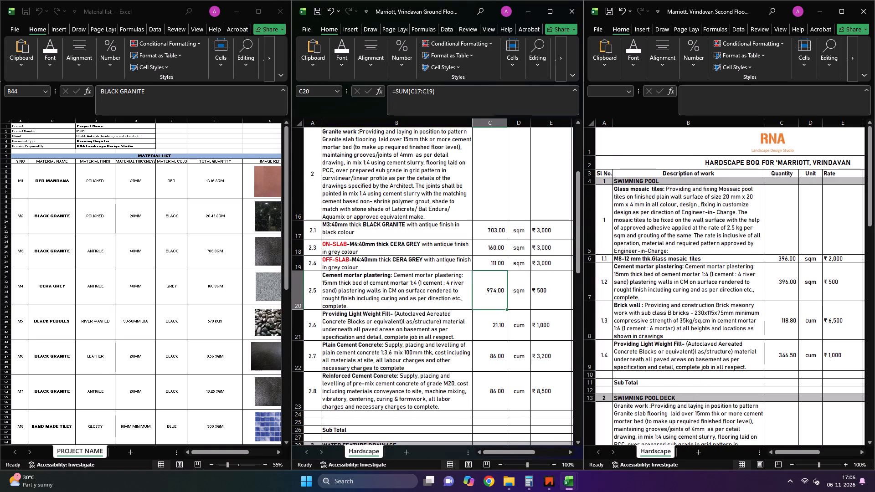
Delete the entire row of item 2.4, the OFF-SLAB M4 Cera Grey, from the ground floor BOQ.
{"action": "left_click", "coordinate": [301, 261]}
{"action": "right_click", "coordinate": [301, 261]}
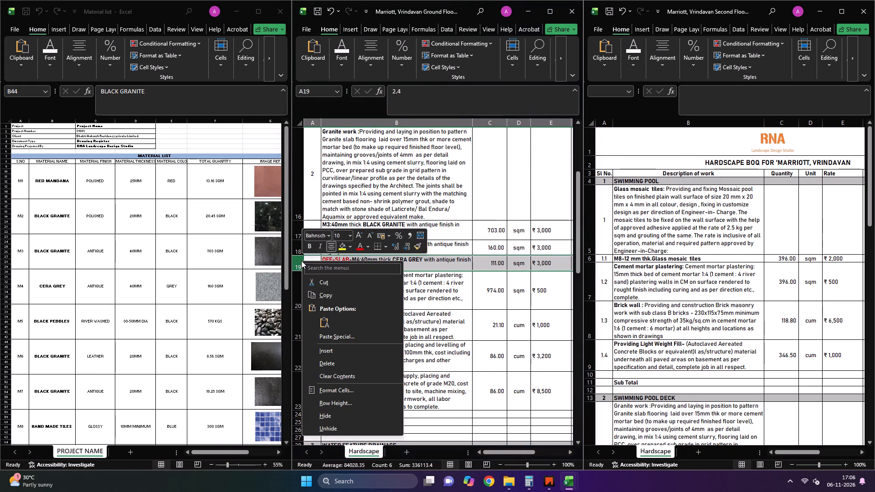
{"action": "left_click", "coordinate": [345, 361]}
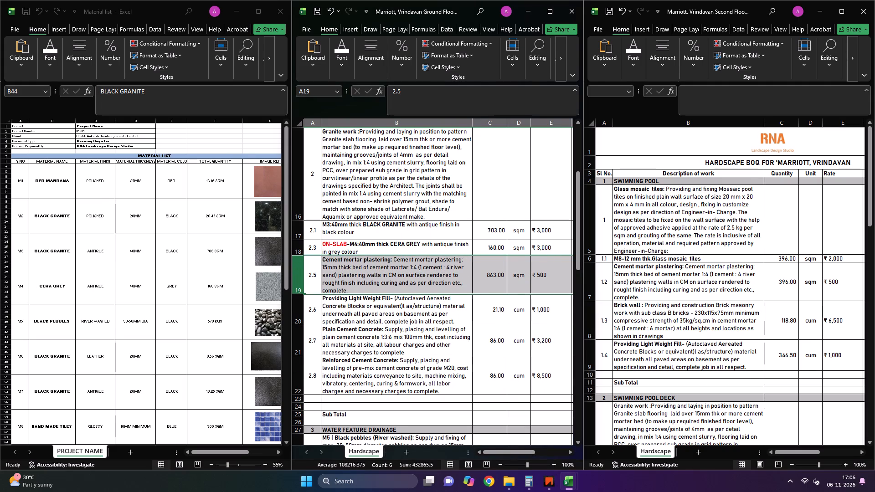
{"action": "left_click", "coordinate": [498, 200]}
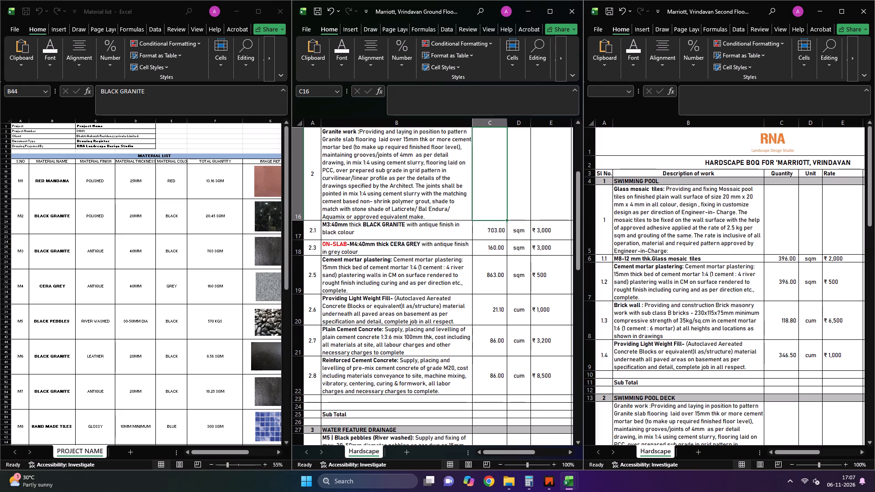
Remove the red "ON-SLAB-" prefix from item 2.3's description so it starts with "M4:40mm thick CERA GREY", and save the ground floor workbook.
{"action": "left_click", "coordinate": [348, 246]}
{"action": "double_click", "coordinate": [352, 246]}
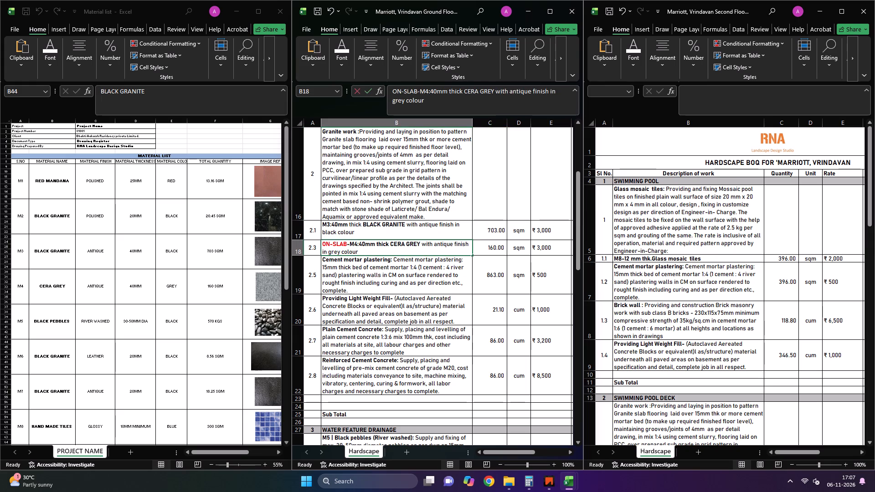
{"action": "key", "text": "BackSpace"}
{"action": "key", "text": "BackSpace"}
{"action": "key", "text": "BackSpace"}
{"action": "key", "text": "BackSpace"}
{"action": "key", "text": "BackSpace"}
{"action": "key", "text": "BackSpace"}
{"action": "key", "text": "BackSpace"}
{"action": "key", "text": "BackSpace"}
{"action": "key", "text": "BackSpace"}
{"action": "key", "text": "BackSpace"}
{"action": "key", "text": "BackSpace"}
{"action": "key", "text": "BackSpace"}
{"action": "key", "text": "BackSpace"}
{"action": "key", "text": "BackSpace"}
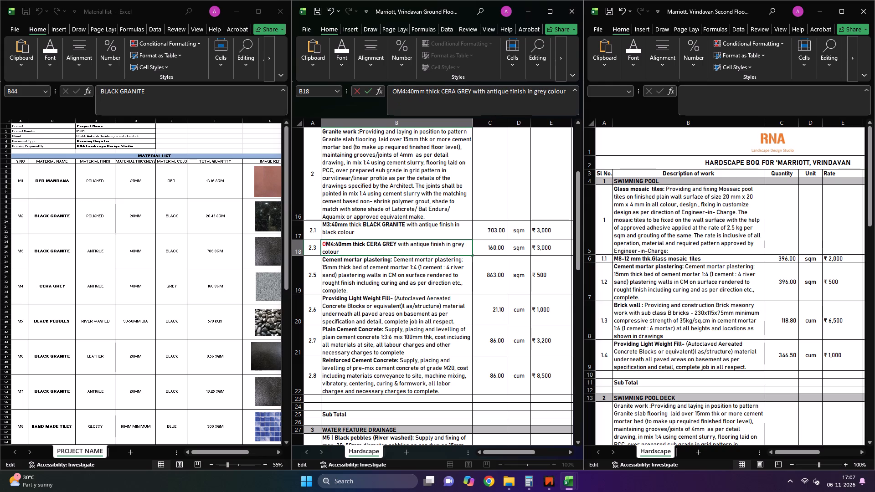
{"action": "left_click", "coordinate": [495, 184]}
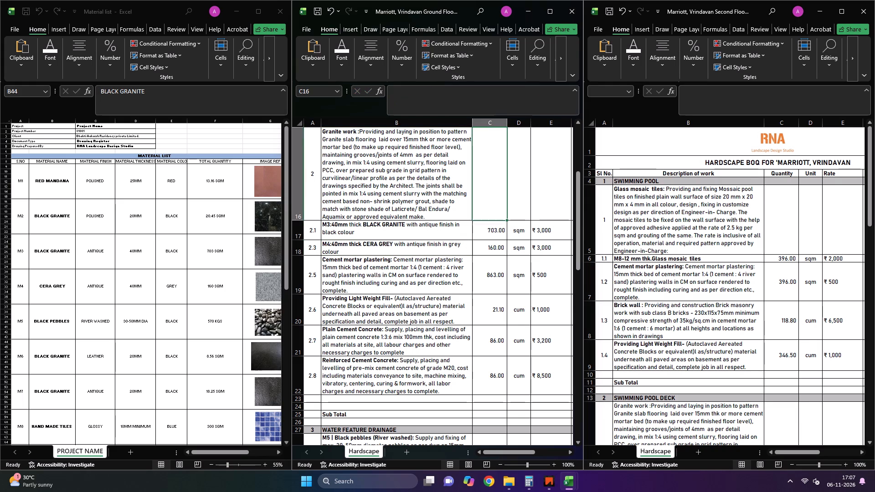
{"action": "key", "text": "ctrl+s"}
Under Banquet Party Drop Off, set the quantity of item 4.1, the M6 leather-finish black granite, to 8.56.
{"action": "middle_click_drag", "start_coordinate": [420, 284], "coordinate": [425, 328]}
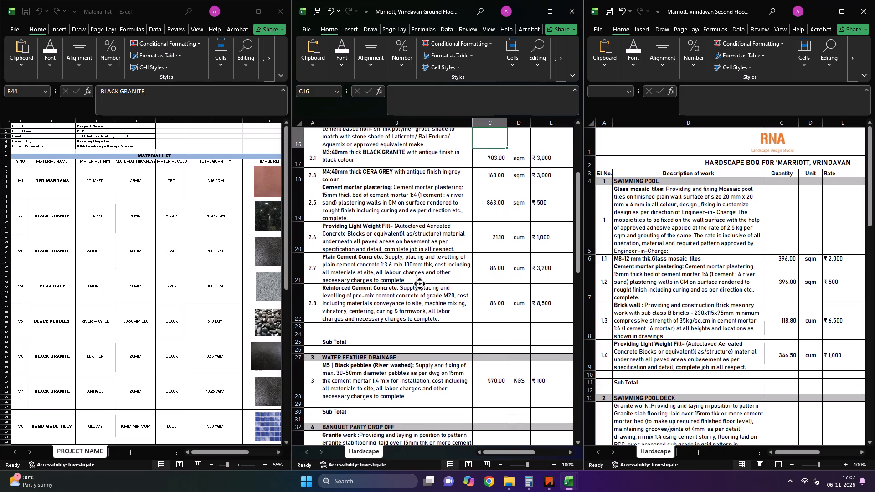
{"action": "middle_click_drag", "start_coordinate": [425, 328], "coordinate": [425, 329]}
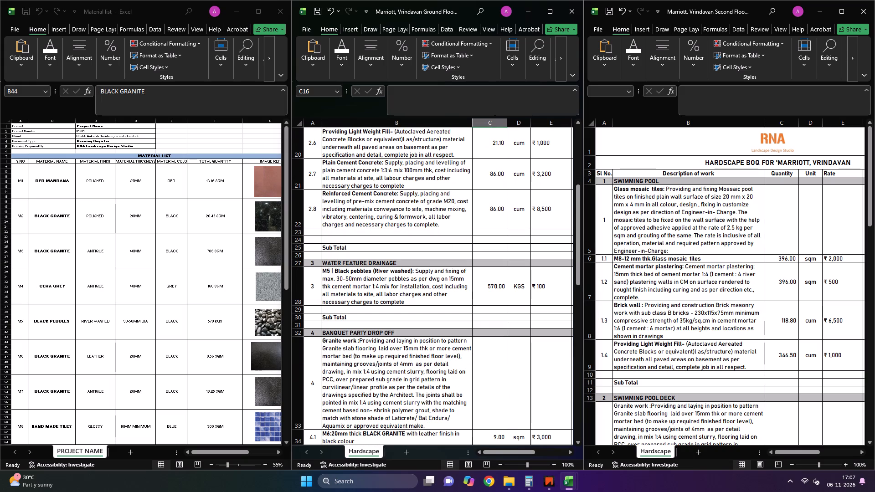
{"action": "middle_click_drag", "start_coordinate": [405, 281], "coordinate": [418, 335]}
{"action": "left_click", "coordinate": [402, 309]}
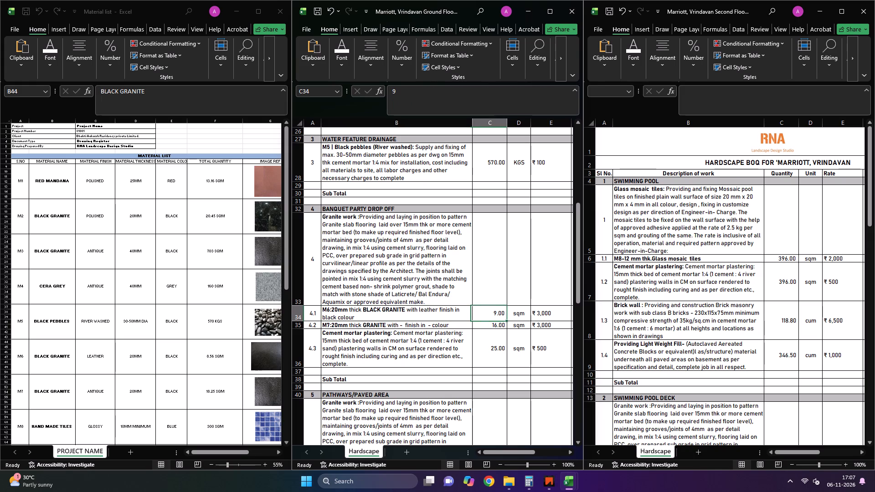
{"action": "type", "text": "8.56"}
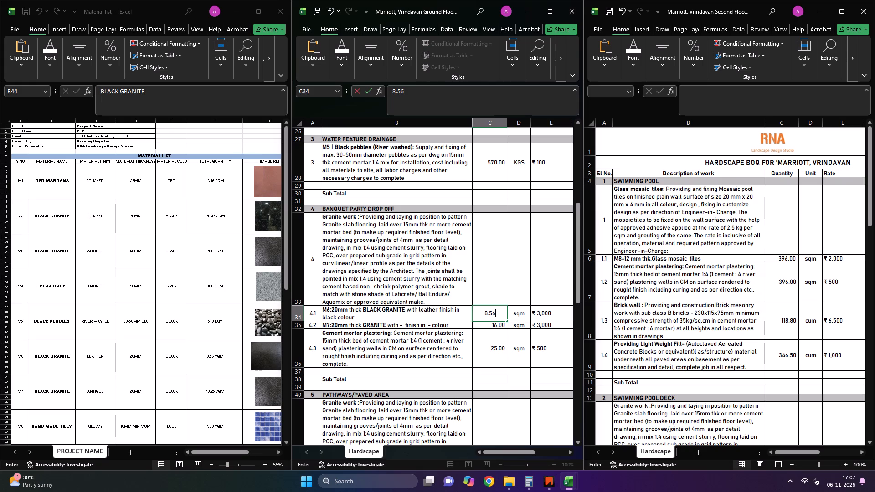
{"action": "key", "text": "BackSpace"}
{"action": "key", "text": "BackSpace"}
{"action": "type", "text": "56"}
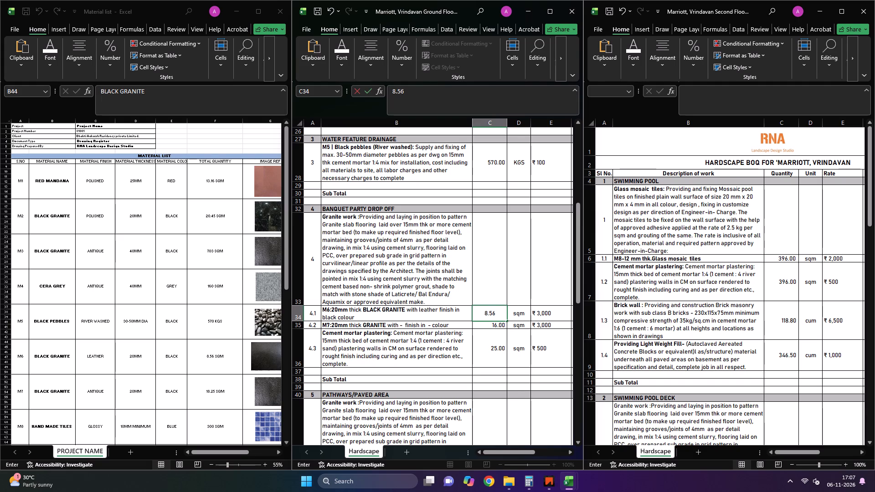
{"action": "left_click", "coordinate": [499, 280]}
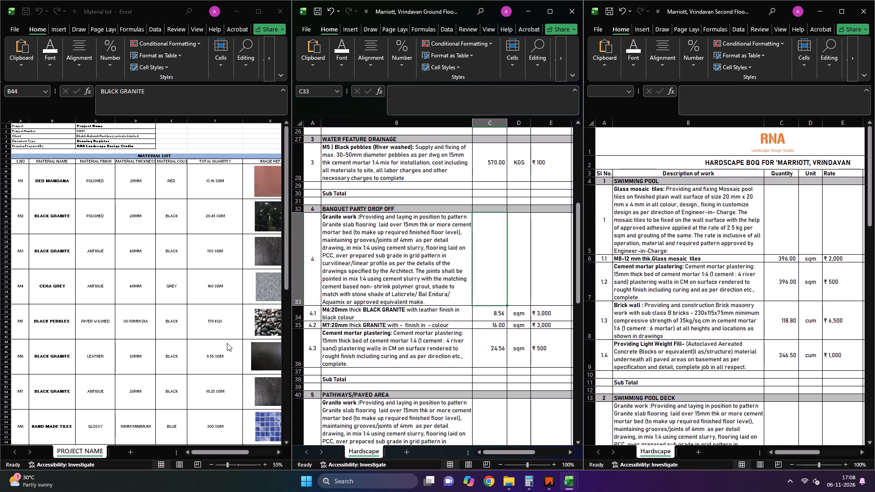
Set the quantity of item 4.2, the M7 20mm granite, to 18.25.
{"action": "left_click", "coordinate": [496, 340]}
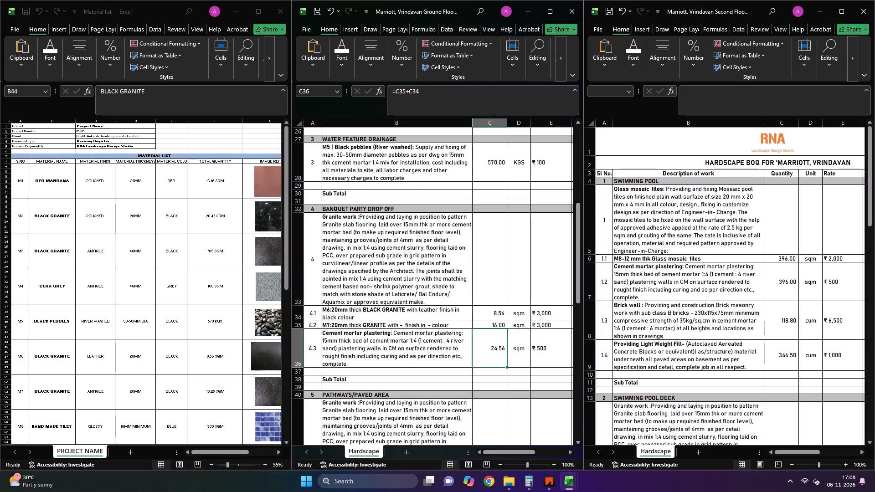
{"action": "left_click", "coordinate": [493, 327]}
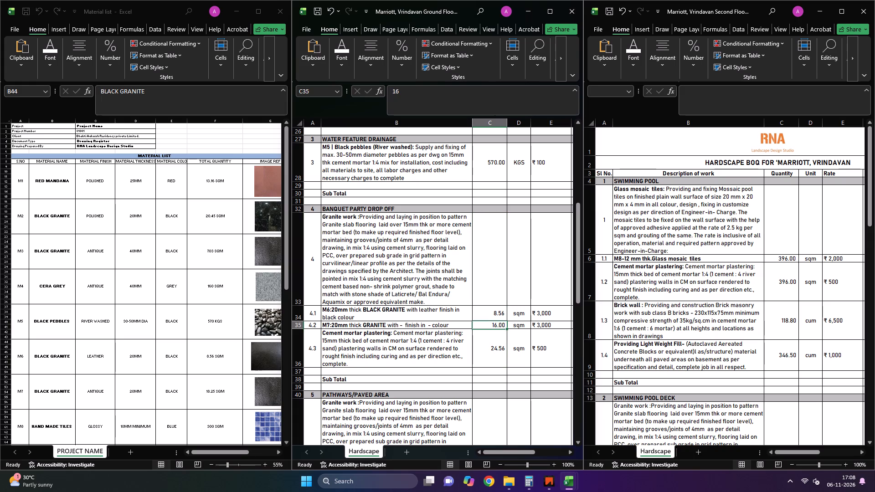
{"action": "double_click", "coordinate": [360, 328]}
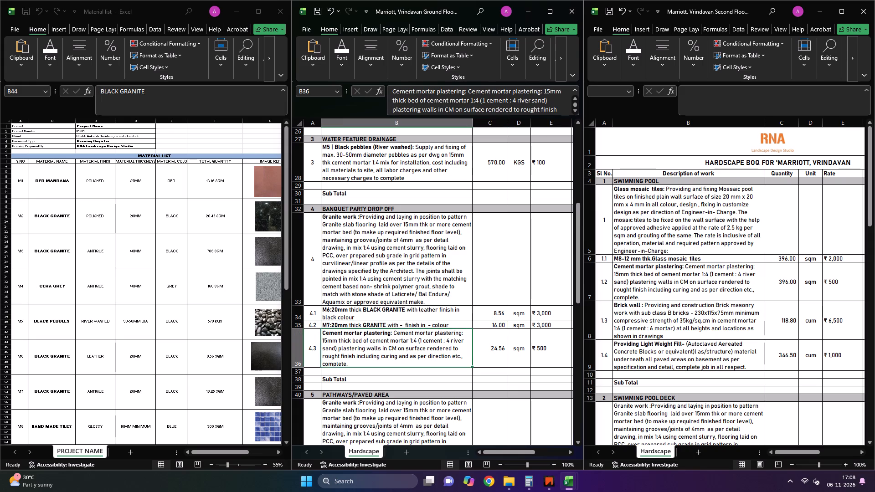
{"action": "left_click", "coordinate": [482, 327]}
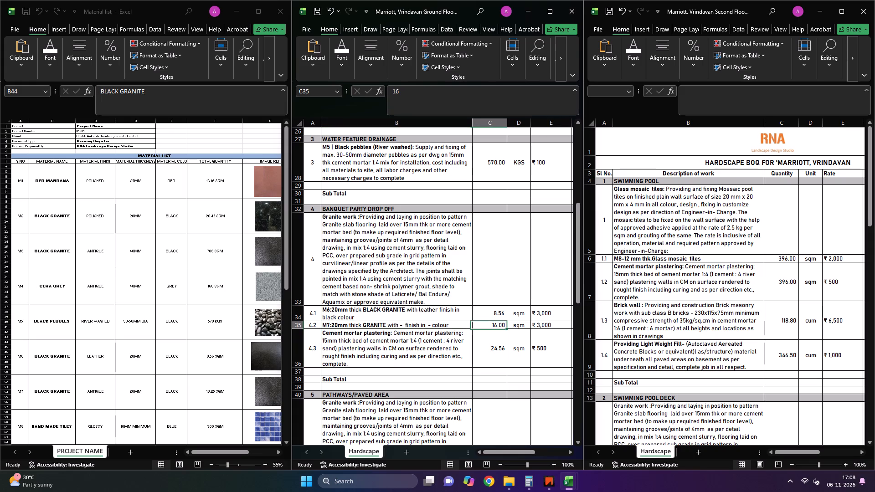
{"action": "type", "text": "18.25"}
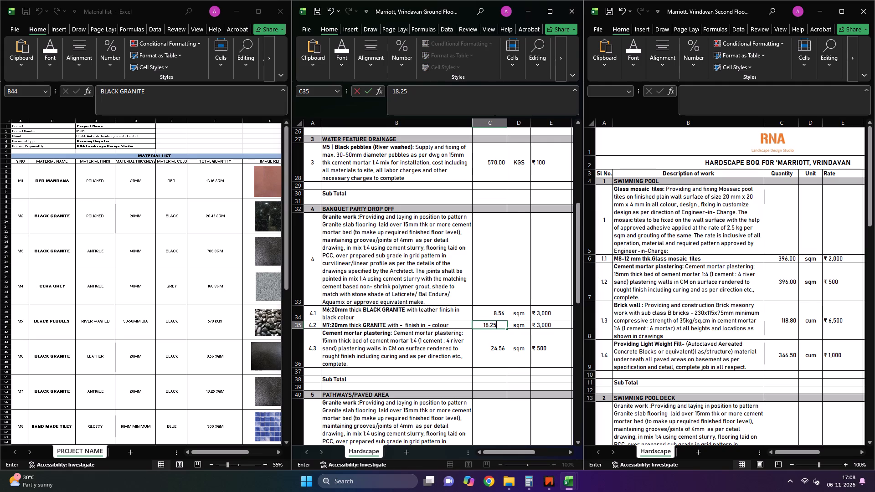
{"action": "left_click", "coordinate": [495, 289]}
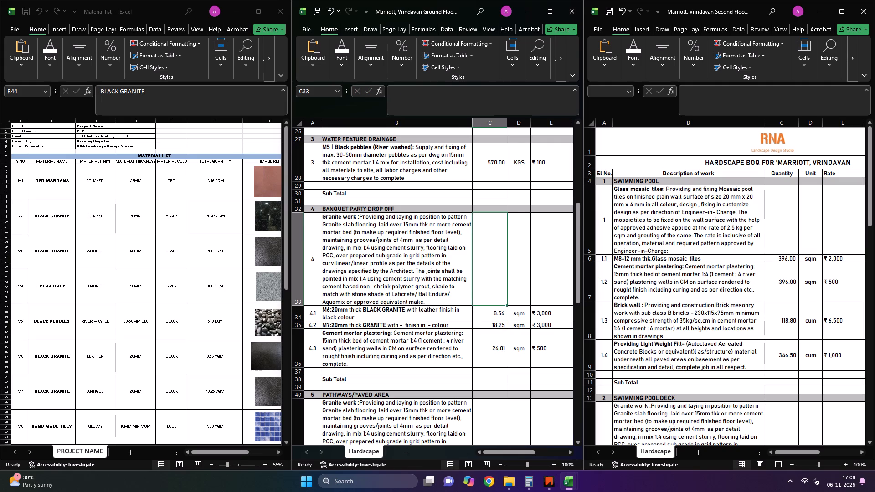
Copy the description of item 4.1, the M6 black granite, over the description of item 4.2.
{"action": "left_click", "coordinate": [391, 314]}
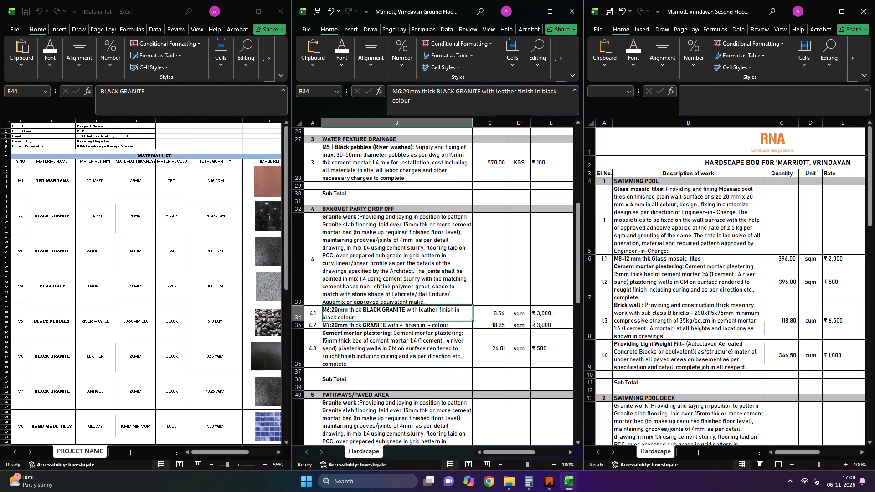
{"action": "left_click", "coordinate": [364, 327]}
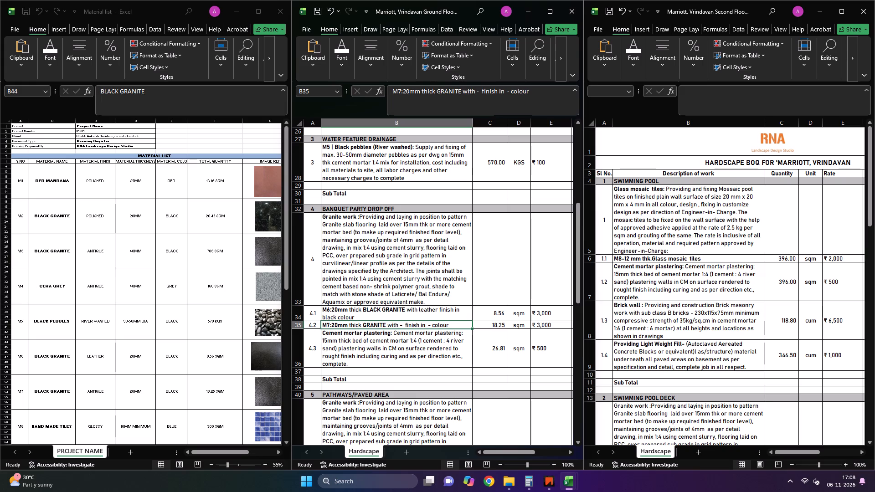
{"action": "left_click", "coordinate": [387, 310]}
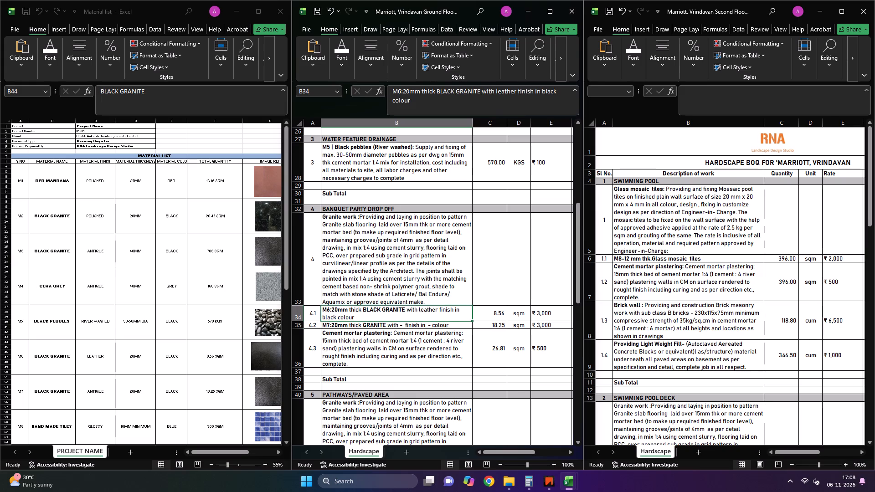
{"action": "key", "text": "ctrl+c"}
{"action": "left_click", "coordinate": [386, 326]}
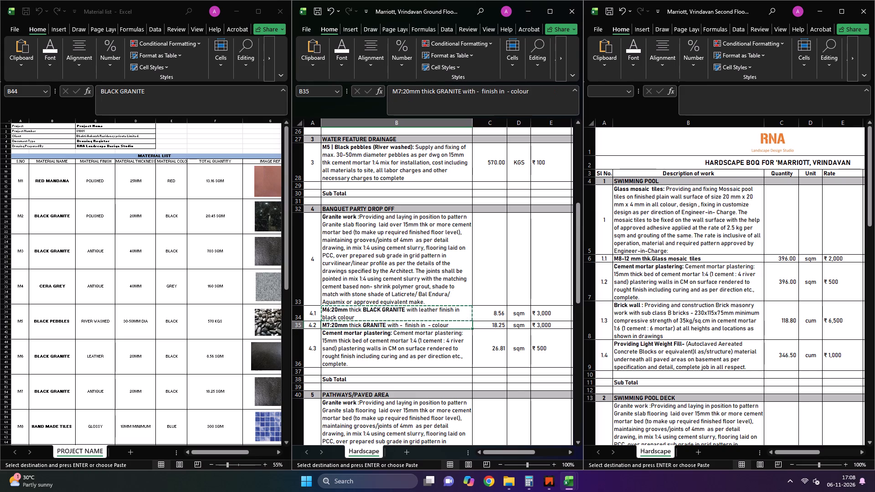
{"action": "key", "text": "ctrl+v"}
{"action": "left_click", "coordinate": [364, 317]}
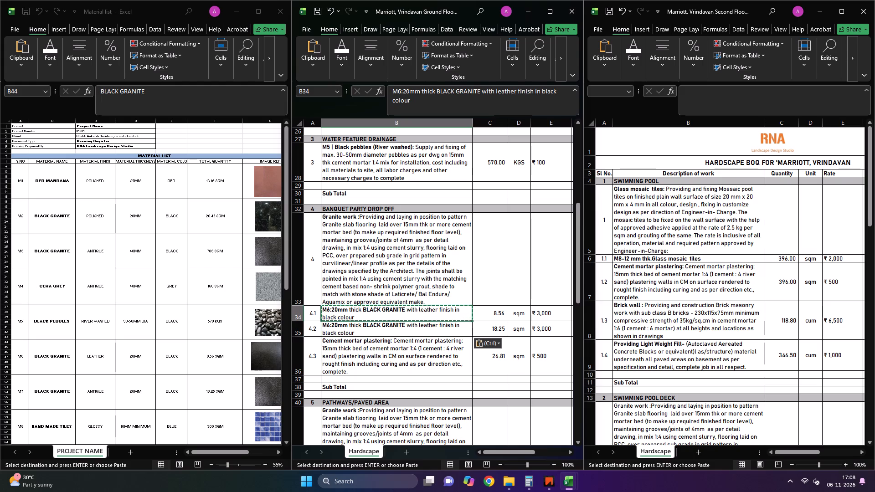
Edit item 4.2's description to read "M7:20mm thick BLACK GRANITE with antique finish in black colour".
{"action": "double_click", "coordinate": [330, 325]}
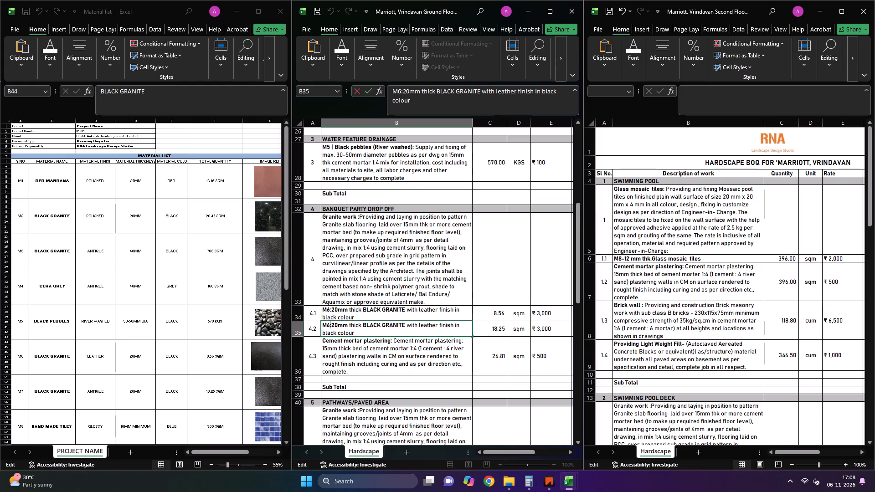
{"action": "key", "text": "BackSpace"}
{"action": "key", "text": "7"}
{"action": "key", "text": "Right"}
{"action": "key", "text": "Right"}
{"action": "key", "text": "Right"}
{"action": "key", "text": "Right"}
{"action": "key", "text": "Right"}
{"action": "key", "text": "Right"}
{"action": "key", "text": "Right"}
{"action": "key", "text": "Right"}
{"action": "key", "text": "Right"}
{"action": "key", "text": "Right"}
{"action": "key", "text": "Right"}
{"action": "key", "text": "Right"}
{"action": "key", "text": "Right"}
{"action": "key", "text": "Right"}
{"action": "key", "text": "Right"}
{"action": "key", "text": "Right"}
{"action": "key", "text": "Right"}
{"action": "key", "text": "Right"}
{"action": "key", "text": "Right"}
{"action": "key", "text": "Right"}
{"action": "key", "text": "Right"}
{"action": "key", "text": "Right"}
{"action": "key", "text": "Right"}
{"action": "key", "text": "Right"}
{"action": "key", "text": "shift+Right"}
{"action": "key", "text": "shift+Right"}
{"action": "key", "text": "shift+Right"}
{"action": "key", "text": "shift+Right"}
{"action": "key", "text": "shift+Right"}
{"action": "key", "text": "shift+Right"}
{"action": "key", "text": "shift+Right"}
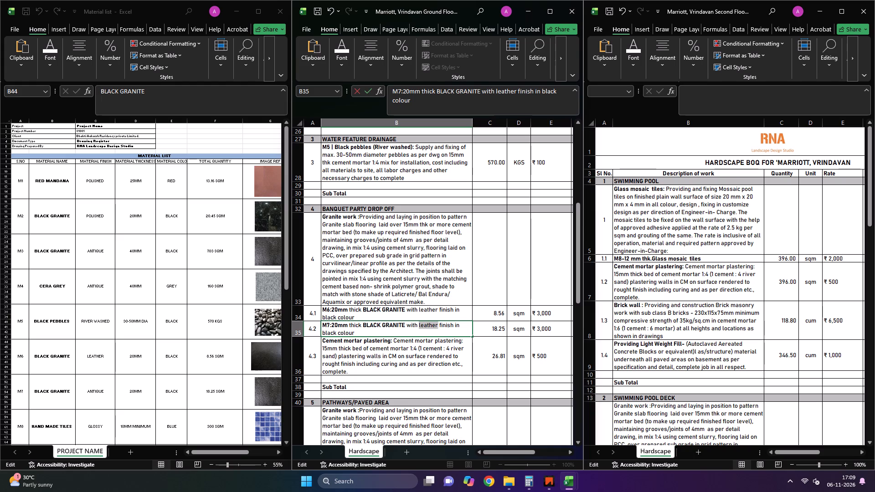
{"action": "type", "text": "antique"}
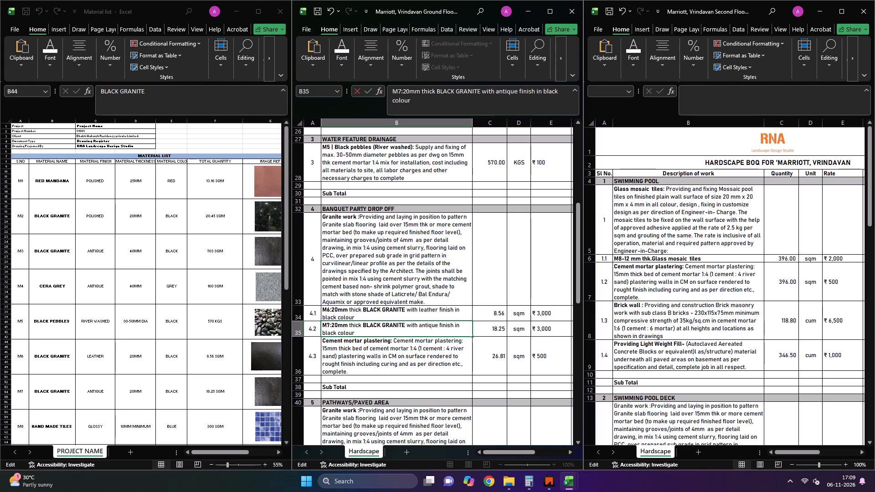
{"action": "left_click", "coordinate": [491, 288]}
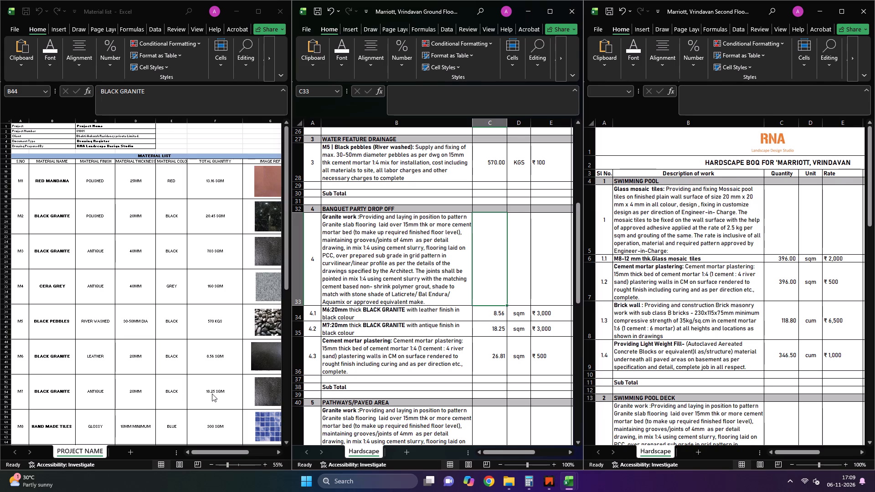
Check the quantity formula of item 4.3, the cement mortar plastering, and save the ground floor workbook.
{"action": "middle_click_drag", "start_coordinate": [480, 264], "coordinate": [482, 277]}
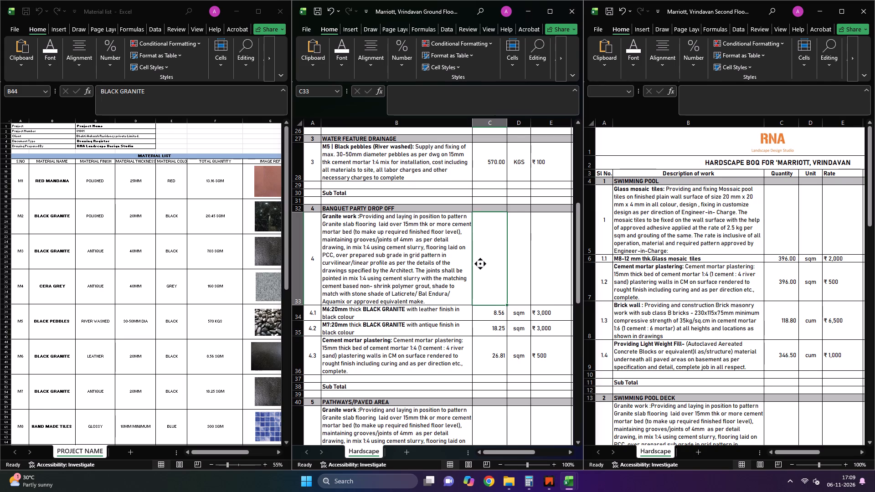
{"action": "middle_click_drag", "start_coordinate": [482, 277], "coordinate": [484, 320]}
{"action": "left_click", "coordinate": [496, 298]}
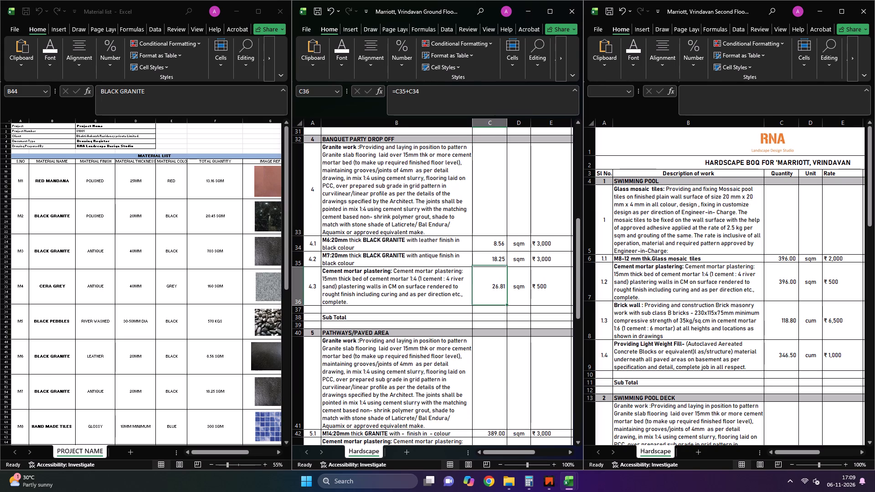
{"action": "key", "text": "ctrl+s"}
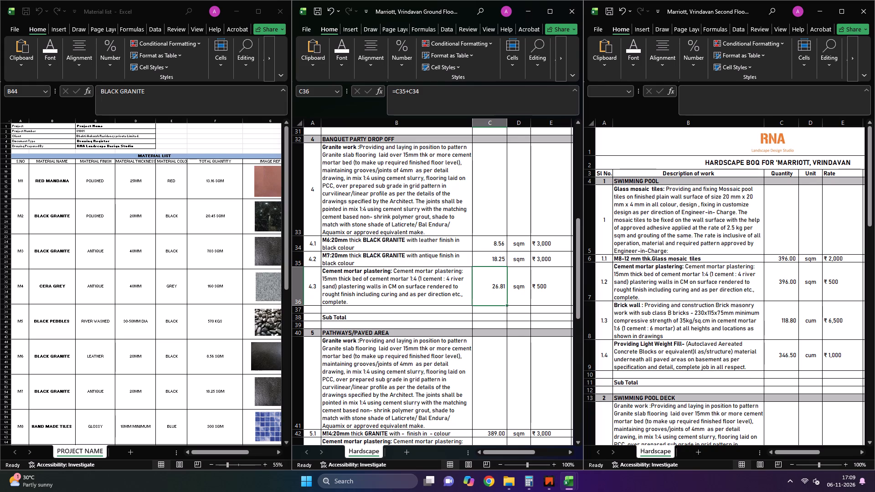
Under Pathways/Paved Area, set the M14 thickness in item 5.1's description to 40mm, following the Material list.
{"action": "middle_click_drag", "start_coordinate": [413, 297], "coordinate": [420, 344]}
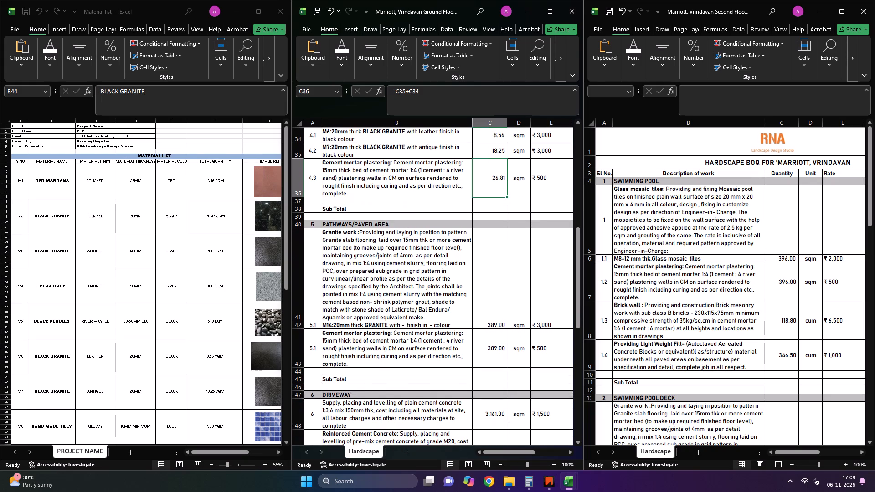
{"action": "left_click", "coordinate": [84, 293]}
{"action": "scroll", "coordinate": [104, 278], "scroll_direction": "down", "scroll_amount": 2}
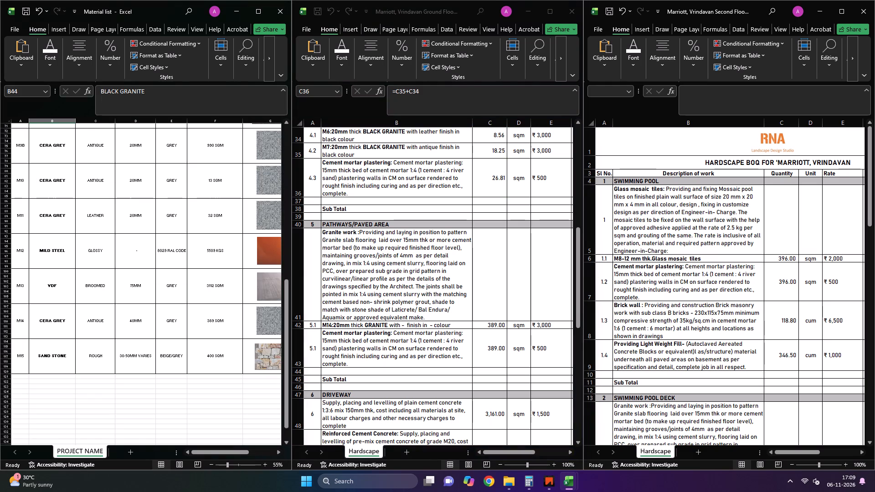
{"action": "scroll", "coordinate": [104, 278], "scroll_direction": "up", "scroll_amount": 1}
{"action": "scroll", "coordinate": [104, 278], "scroll_direction": "down", "scroll_amount": 1}
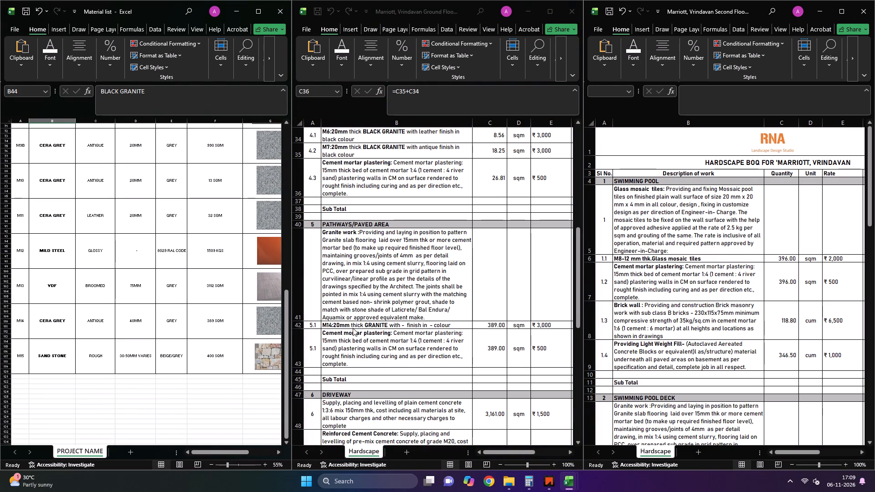
{"action": "left_click", "coordinate": [329, 328]}
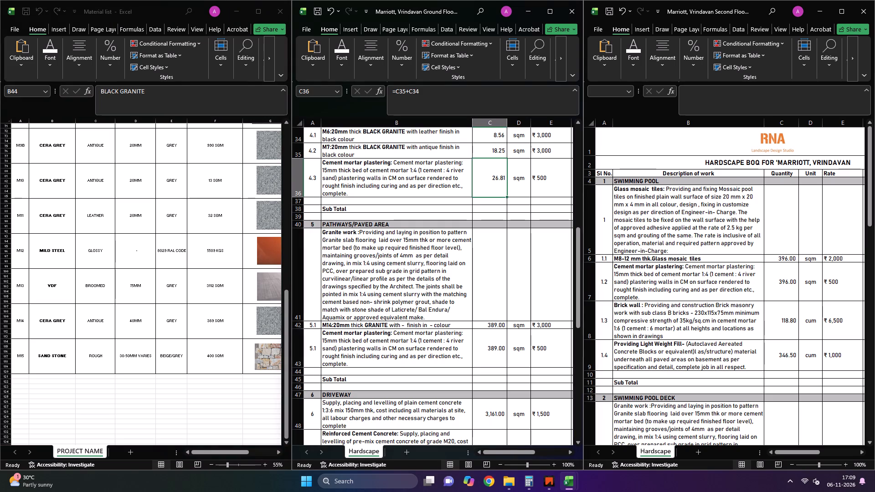
{"action": "left_click", "coordinate": [329, 328]}
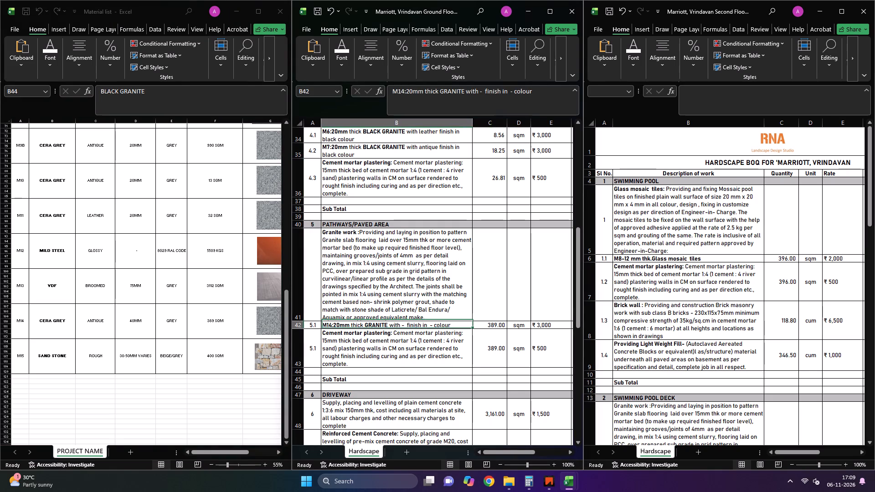
{"action": "double_click", "coordinate": [335, 326]}
{"action": "key", "text": "BackSpace"}
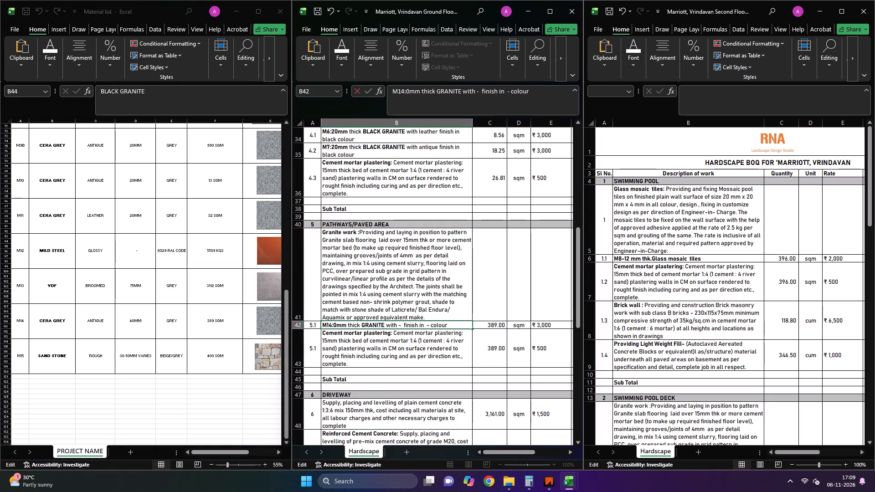
{"action": "key", "text": "4"}
Replace the material name "GRANITE" in the M14 description of item 5.1 with "CERA GREY".
{"action": "key", "text": "Right"}
{"action": "key", "text": "Right"}
{"action": "key", "text": "Right"}
{"action": "key", "text": "Right"}
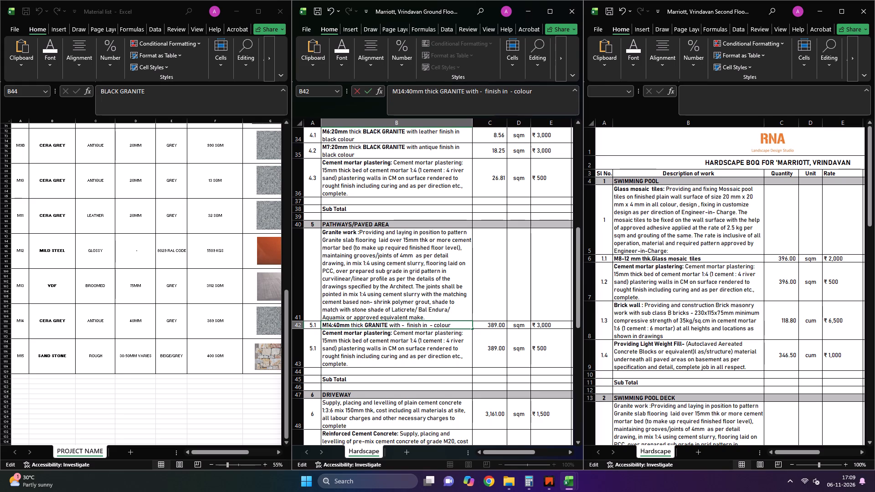
{"action": "key", "text": "Right"}
{"action": "key", "text": "Right"}
{"action": "key", "text": "Right"}
{"action": "key", "text": "Right"}
{"action": "key", "text": "Right"}
{"action": "key", "text": "Right"}
{"action": "key", "text": "Right"}
{"action": "type", "text": "CE"}
{"action": "type", "text": "RA"}
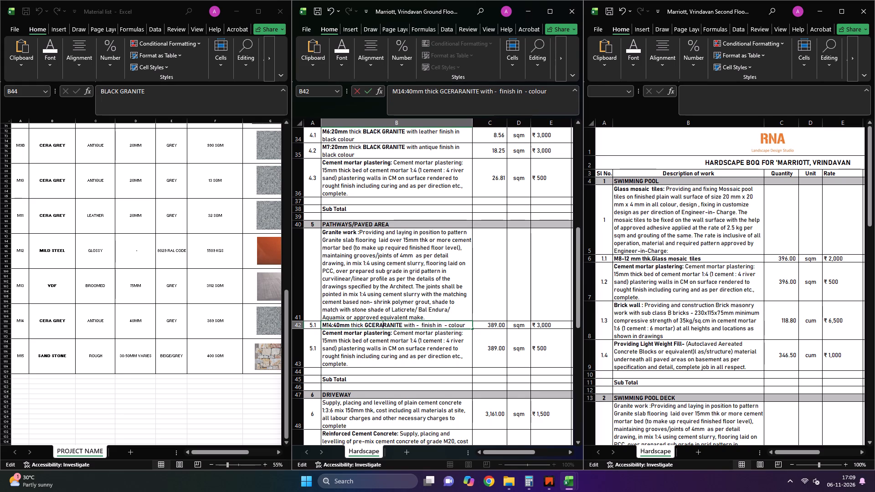
{"action": "key", "text": "space"}
{"action": "type", "text": "GRE"}
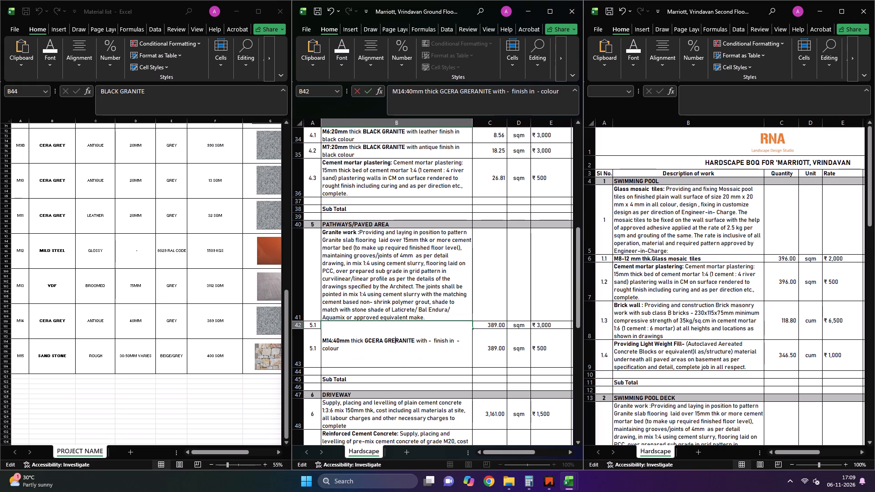
{"action": "key", "text": "y"}
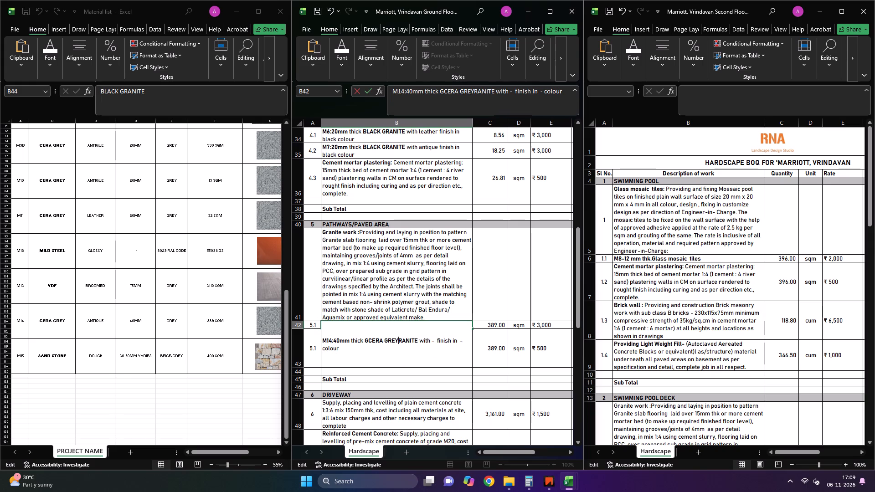
{"action": "key", "text": "shift+Right"}
{"action": "key", "text": "shift+Right"}
{"action": "key", "text": "shift+Right"}
{"action": "key", "text": "shift+Right"}
{"action": "key", "text": "shift+Right"}
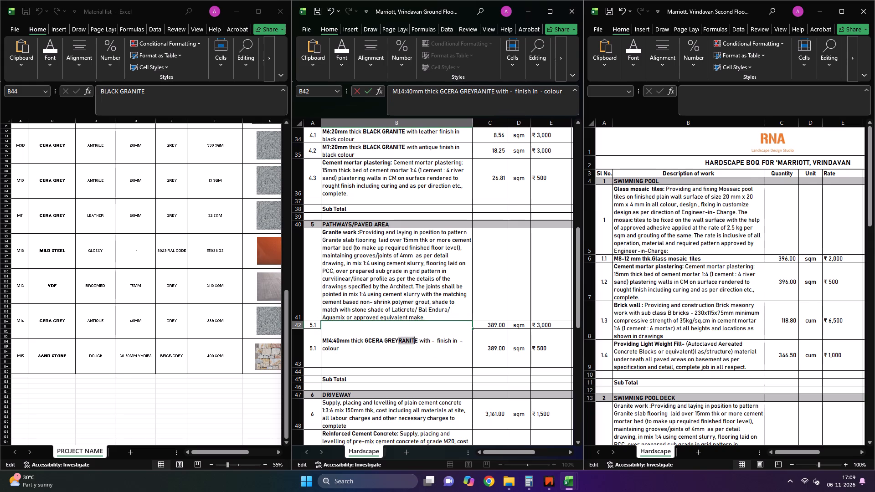
{"action": "key", "text": "shift+Right"}
{"action": "key", "text": "Delete"}
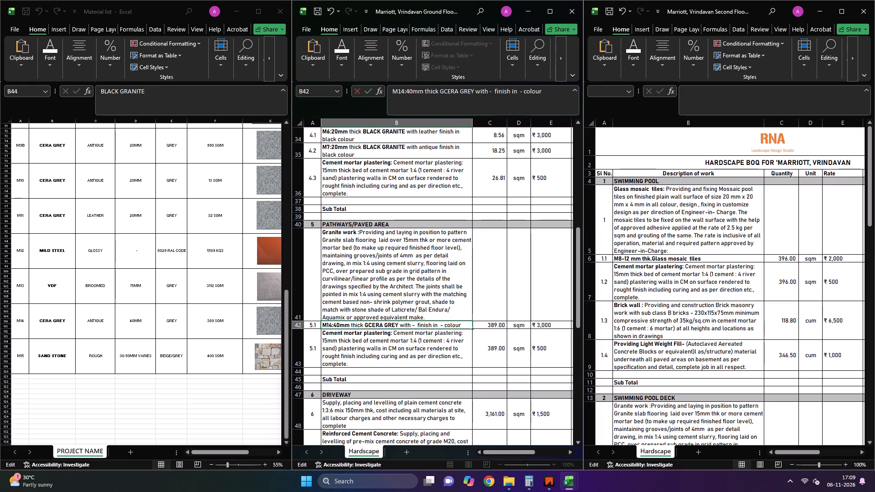
{"action": "key", "text": "Left"}
{"action": "key", "text": "Left"}
{"action": "key", "text": "Left"}
{"action": "key", "text": "Left"}
{"action": "key", "text": "Left"}
{"action": "key", "text": "Left"}
{"action": "key", "text": "Left"}
{"action": "key", "text": "Left"}
{"action": "key", "text": "Left"}
{"action": "key", "text": "Left"}
{"action": "key", "text": "Right"}
{"action": "key", "text": "BackSpace"}
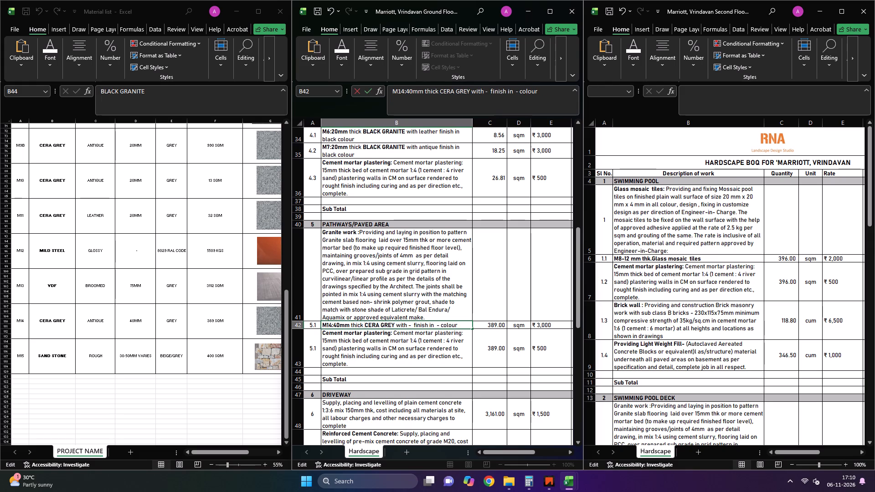
In item 5.1's M14 description, replace the "- finish in -" placeholder text after "with" with "antique finish".
{"action": "key", "text": "Right"}
{"action": "key", "text": "Right"}
{"action": "key", "text": "Right"}
{"action": "key", "text": "Right"}
{"action": "key", "text": "Right"}
{"action": "key", "text": "Right"}
{"action": "key", "text": "Right"}
{"action": "key", "text": "Right"}
{"action": "key", "text": "Right"}
{"action": "key", "text": "Right"}
{"action": "key", "text": "Right"}
{"action": "key", "text": "Right"}
{"action": "key", "text": "Right"}
{"action": "key", "text": "Right"}
{"action": "key", "text": "Right"}
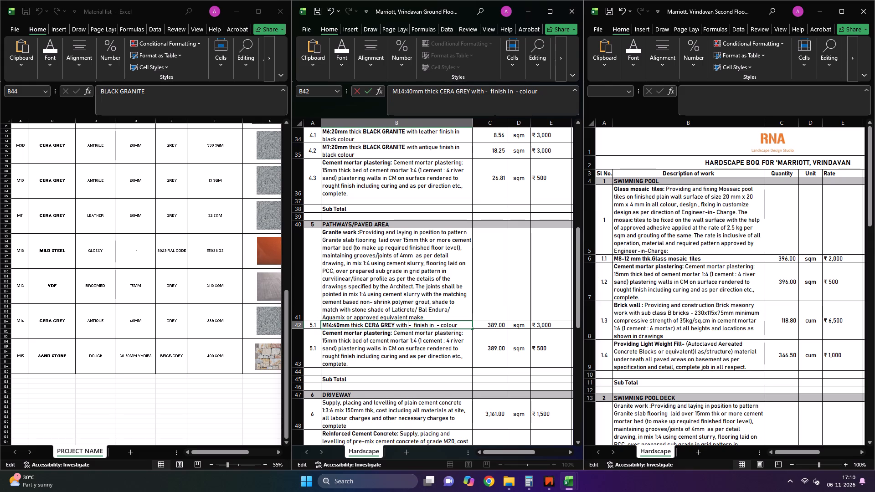
{"action": "key", "text": "shift+Right"}
{"action": "key", "text": "shift+Right"}
{"action": "key", "text": "shift+Right"}
{"action": "key", "text": "shift+Right"}
{"action": "key", "text": "shift+Right"}
{"action": "key", "text": "shift+Right"}
{"action": "key", "text": "shift+Right"}
{"action": "key", "text": "shift+Right"}
{"action": "key", "text": "shift+Right"}
{"action": "key", "text": "shift+Right"}
{"action": "key", "text": "shift+Right"}
{"action": "key", "text": "shift+Right"}
{"action": "key", "text": "shift+Right"}
{"action": "key", "text": "shift+Right"}
{"action": "key", "text": "shift+Right"}
{"action": "key", "text": "shift+Right"}
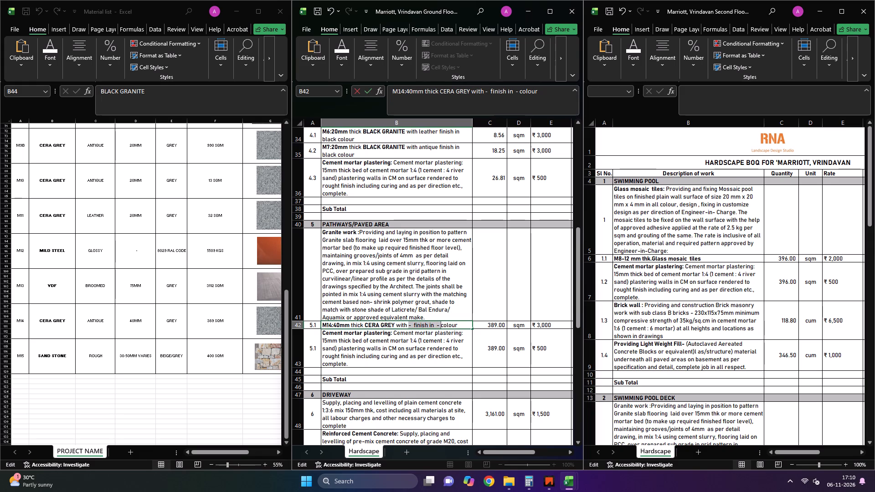
{"action": "key", "text": "shift+Left"}
{"action": "type", "text": "an"}
{"action": "key", "text": "shift+d"}
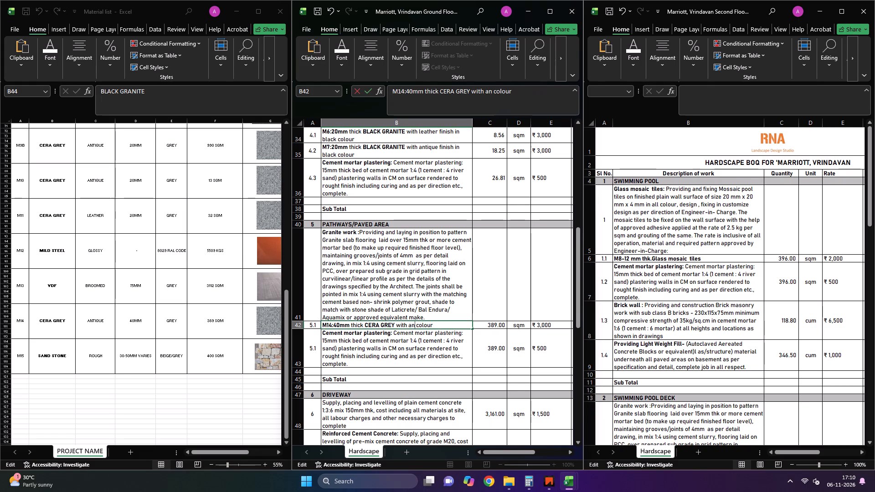
{"action": "key", "text": "shift+i"}
{"action": "key", "text": "BackSpace"}
{"action": "key", "text": "BackSpace"}
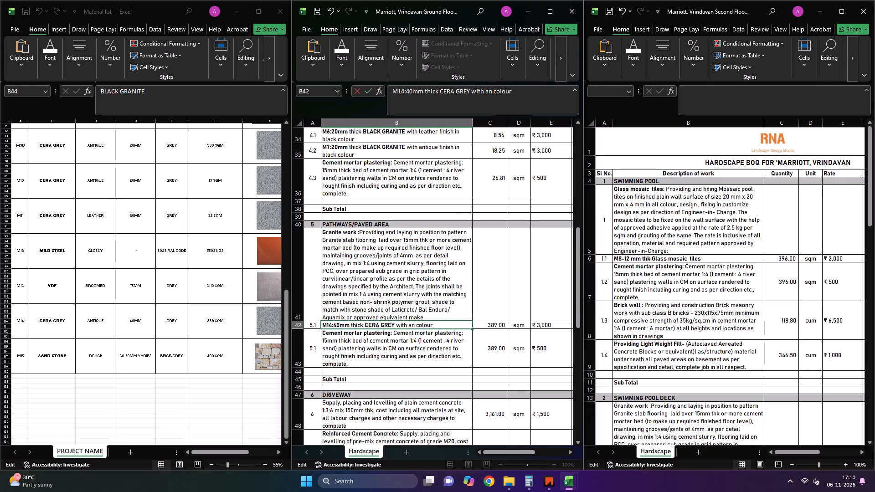
{"action": "type", "text": "tique"}
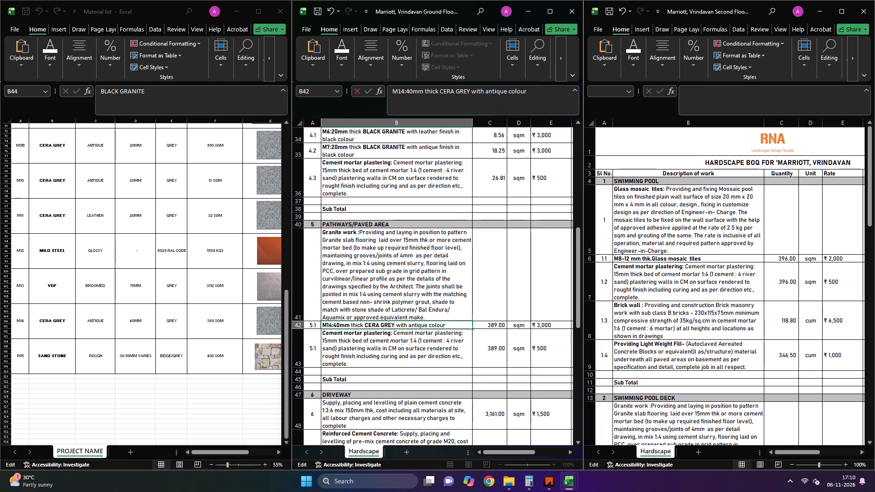
{"action": "key", "text": "space"}
{"action": "type", "text": "fi"}
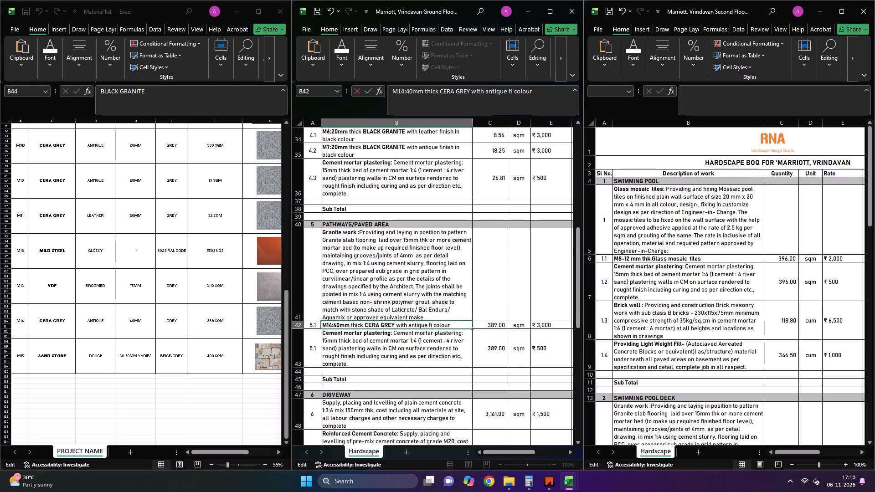
{"action": "type", "text": "nis"}
{"action": "key", "text": "shift+h"}
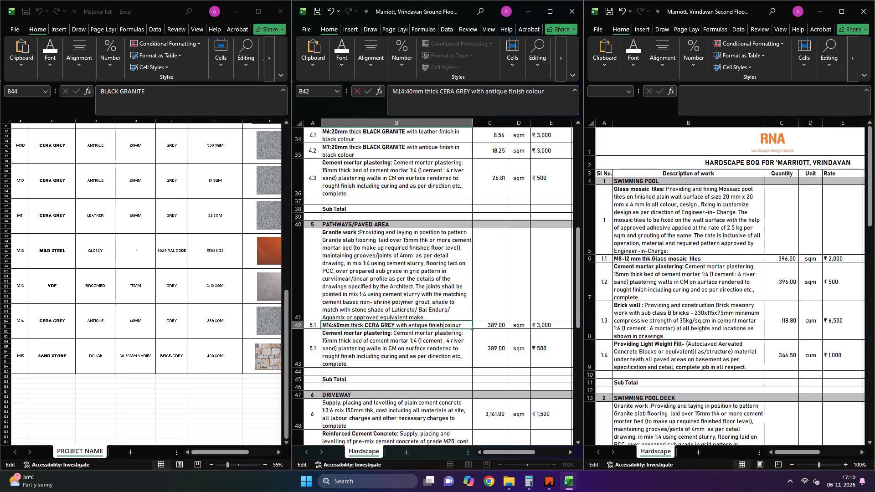
Complete item 5.1's M14 description by adding "in grey" before "colour" and commit the edit.
{"action": "key", "text": "space"}
{"action": "type", "text": "IN"}
{"action": "key", "text": "BackSpace"}
{"action": "key", "text": "BackSpace"}
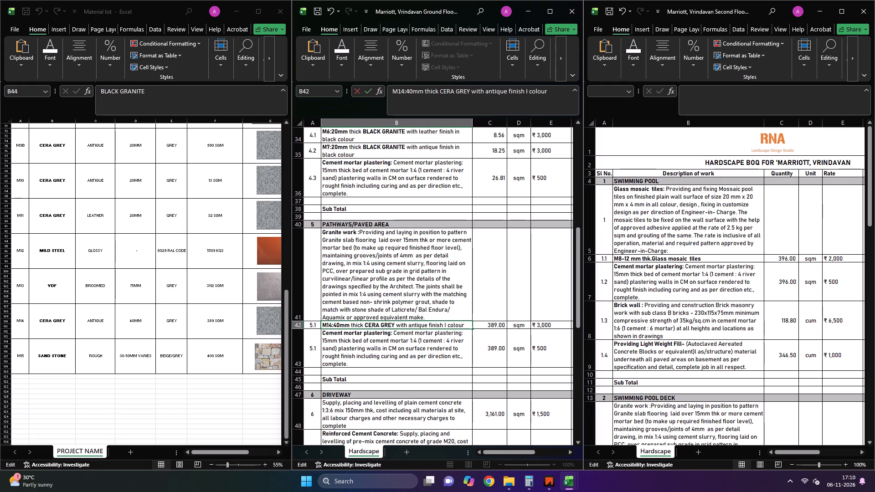
{"action": "type", "text": "in"}
{"action": "key", "text": "space"}
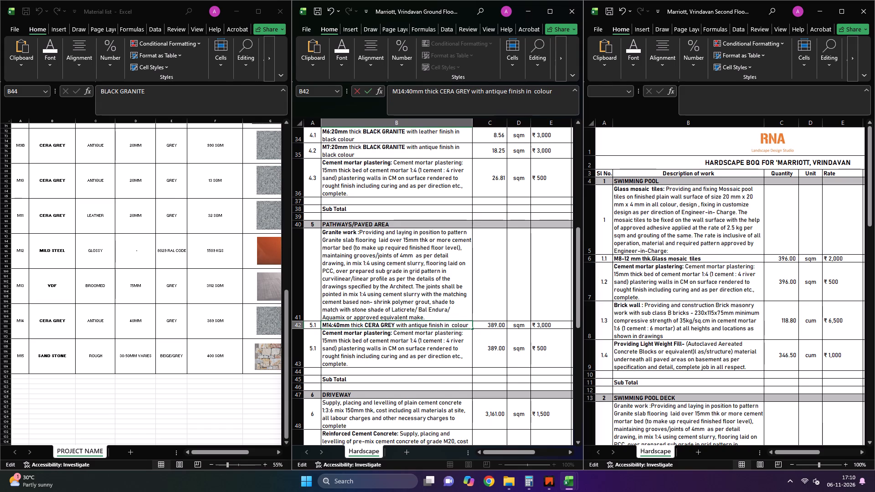
{"action": "type", "text": "grey"}
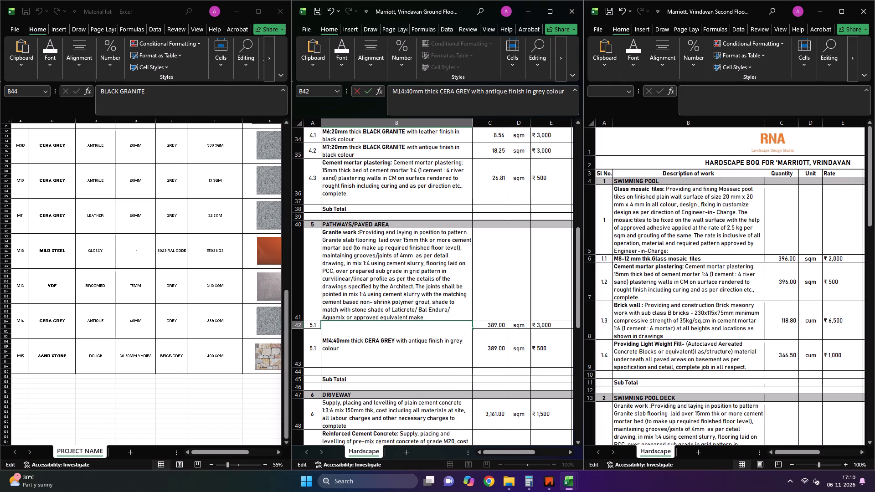
{"action": "left_click", "coordinate": [460, 359], "text": "shift"}
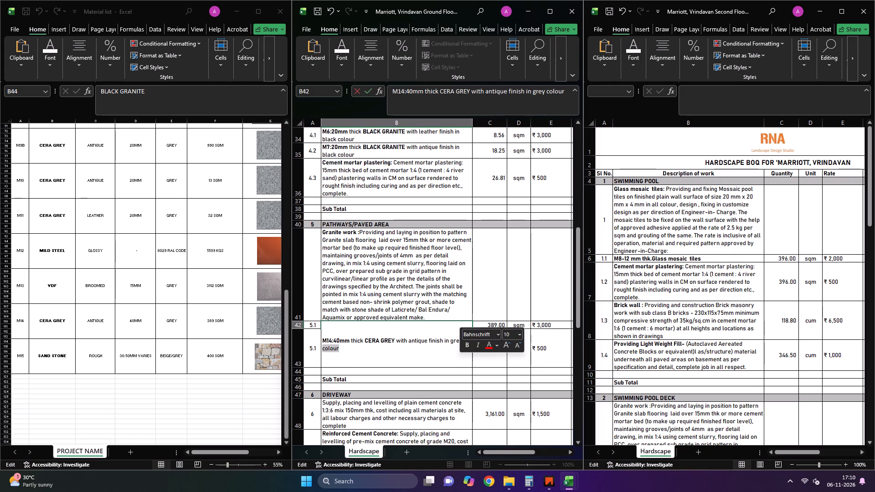
{"action": "left_click", "coordinate": [369, 362]}
{"action": "left_click", "coordinate": [300, 354]}
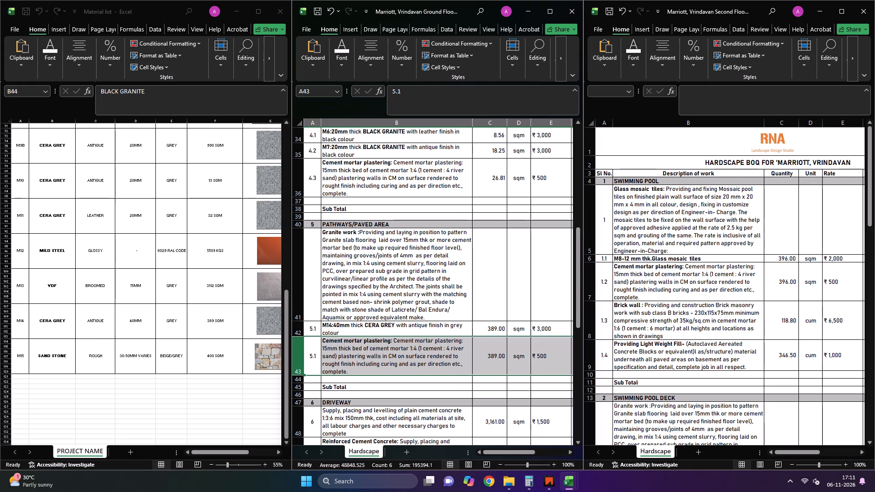
Check the quantities of the CERA GREY and cement mortar plastering rows under Pathways/Paved Area, and save the ground floor workbook.
{"action": "left_click", "coordinate": [445, 392]}
{"action": "left_click", "coordinate": [490, 329]}
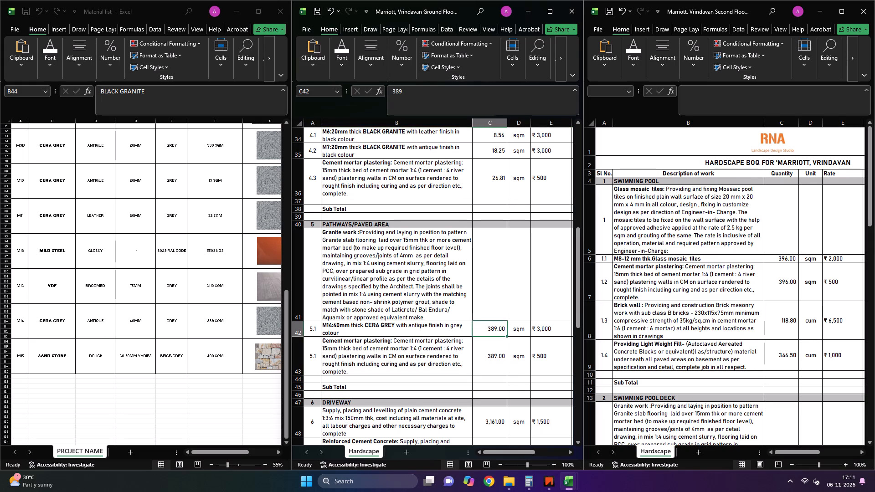
{"action": "left_click", "coordinate": [501, 353]}
{"action": "left_click", "coordinate": [504, 329]}
{"action": "left_click", "coordinate": [499, 282]}
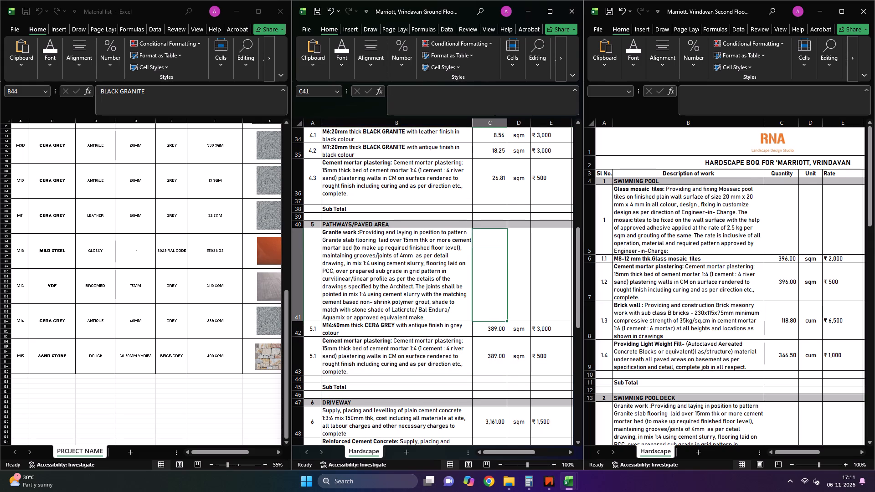
{"action": "key", "text": "Escape"}
{"action": "key", "text": "ctrl+s"}
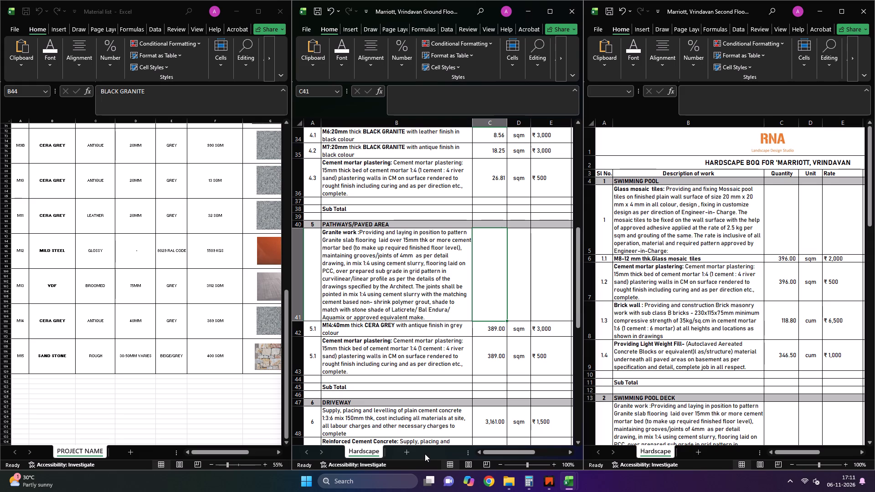
Review the Driveway, Boundary Wall and Miscellaneous sections of the ground floor BOQ for material descriptions still needing details.
{"action": "left_click", "coordinate": [374, 353]}
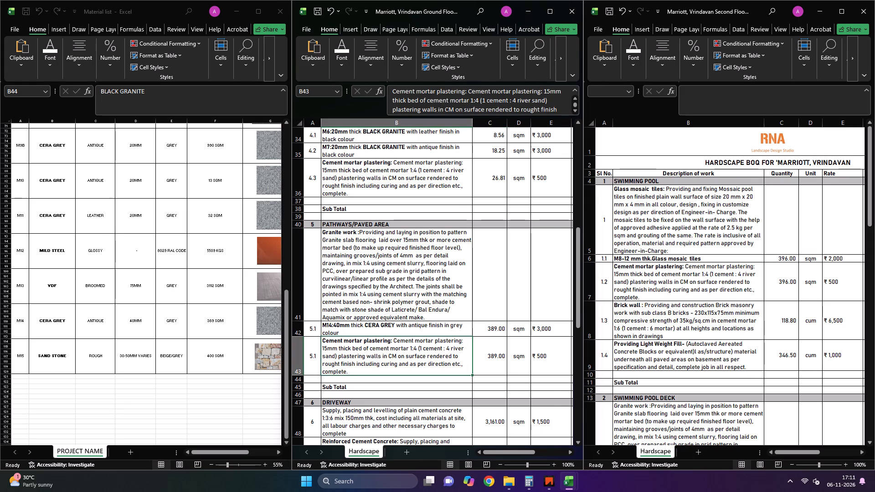
{"action": "middle_click_drag", "start_coordinate": [389, 341], "coordinate": [393, 354]}
{"action": "middle_click_drag", "start_coordinate": [423, 364], "coordinate": [413, 367]}
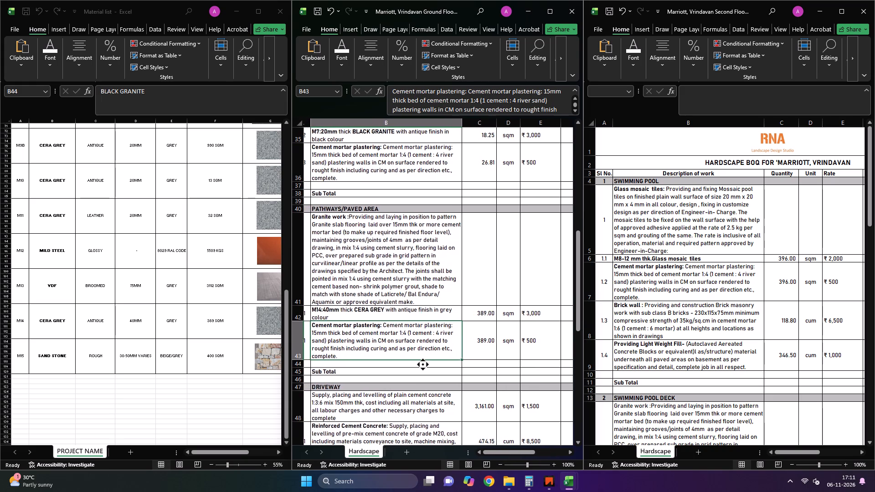
{"action": "middle_click_drag", "start_coordinate": [413, 367], "coordinate": [404, 398]}
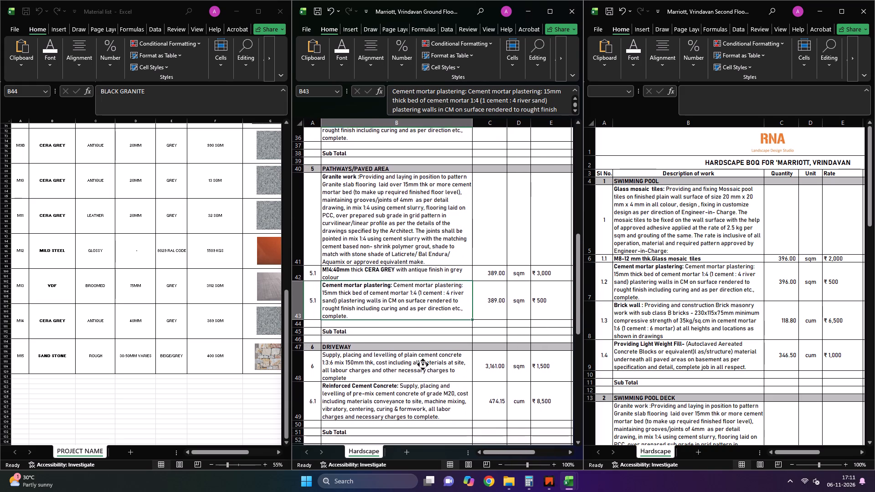
{"action": "middle_click_drag", "start_coordinate": [404, 398], "coordinate": [404, 398]}
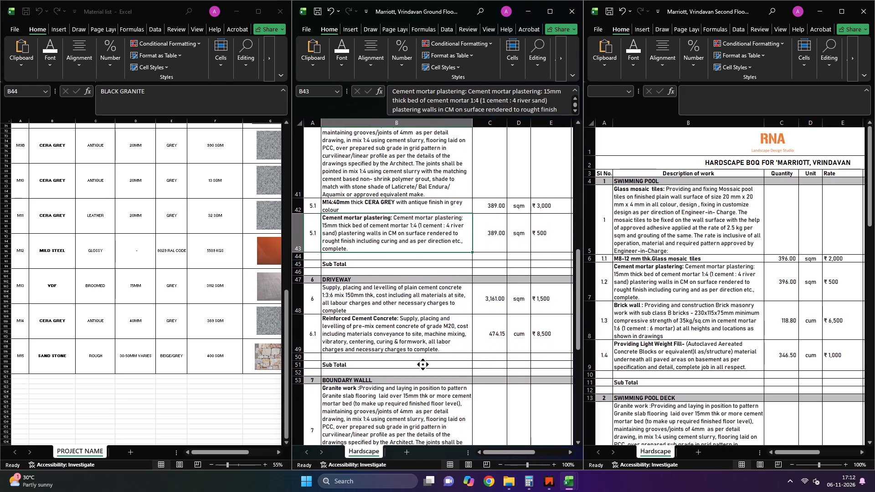
{"action": "middle_click_drag", "start_coordinate": [404, 398], "coordinate": [403, 399]}
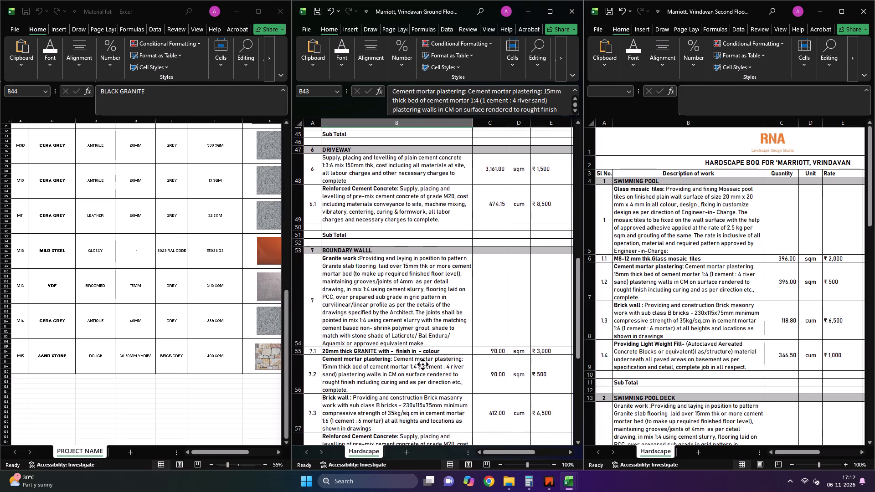
{"action": "middle_click_drag", "start_coordinate": [403, 399], "coordinate": [403, 400]}
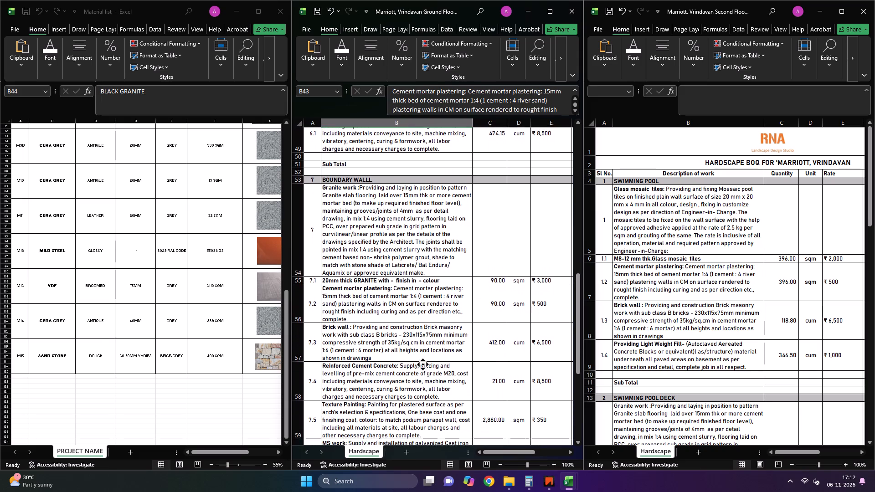
{"action": "middle_click_drag", "start_coordinate": [403, 400], "coordinate": [403, 400]}
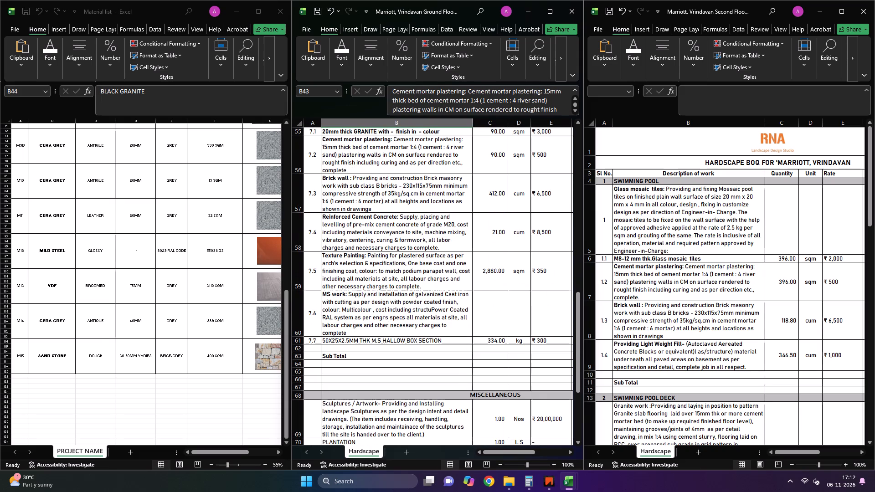
{"action": "middle_click", "coordinate": [421, 370]}
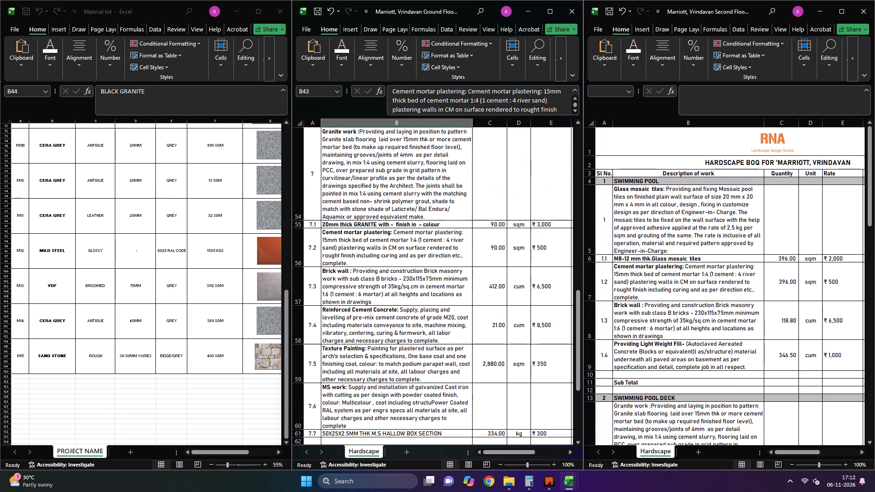
{"action": "left_click", "coordinate": [580, 349]}
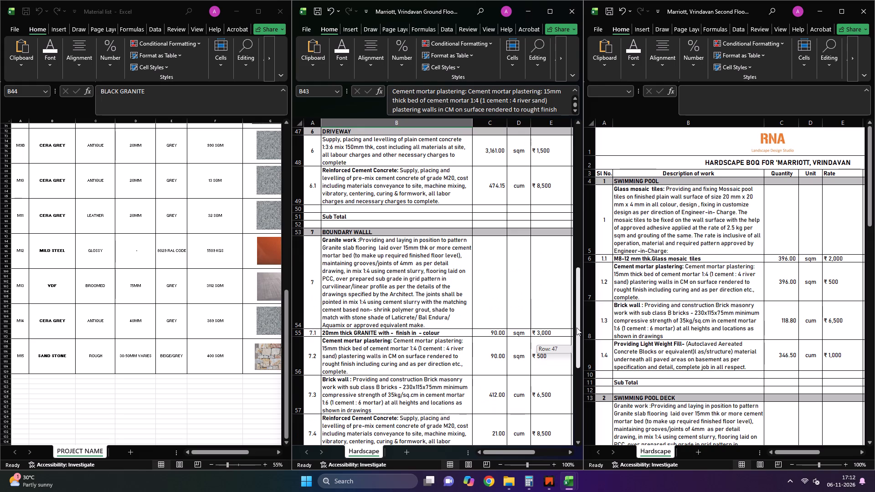
{"action": "left_click", "coordinate": [576, 328]}
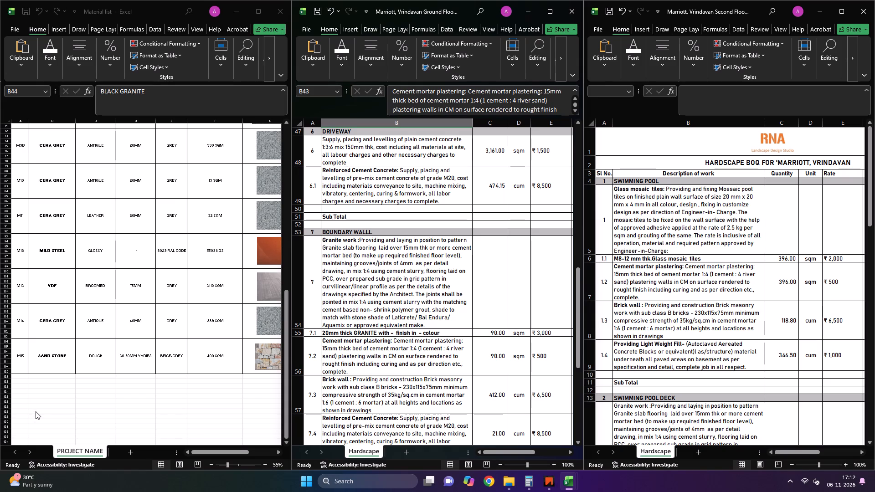
Examine the last entries of the Material list, down to M15, for the materials matching the remaining ground floor items.
{"action": "left_click", "coordinate": [118, 383]}
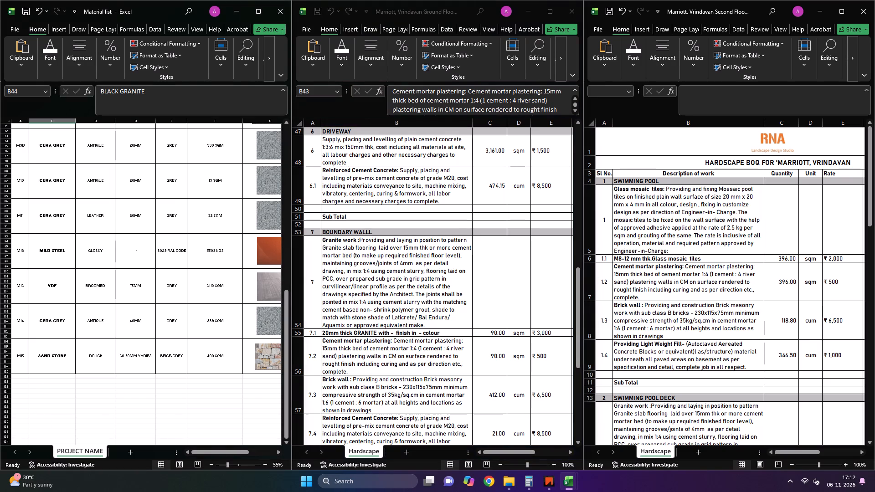
{"action": "scroll", "coordinate": [115, 388], "scroll_direction": "up", "scroll_amount": 1, "text": "ctrl"}
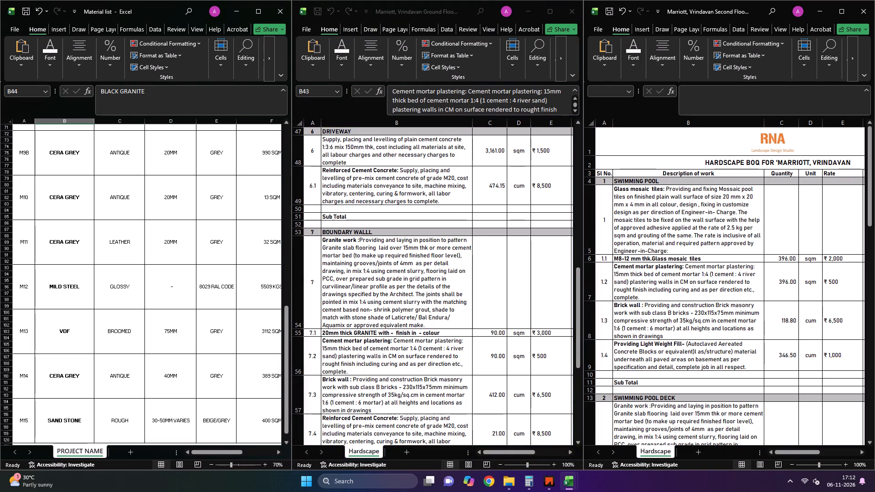
{"action": "scroll", "coordinate": [115, 388], "scroll_direction": "down", "scroll_amount": 1, "text": "ctrl"}
{"action": "middle_click_drag", "start_coordinate": [115, 388], "coordinate": [115, 407]}
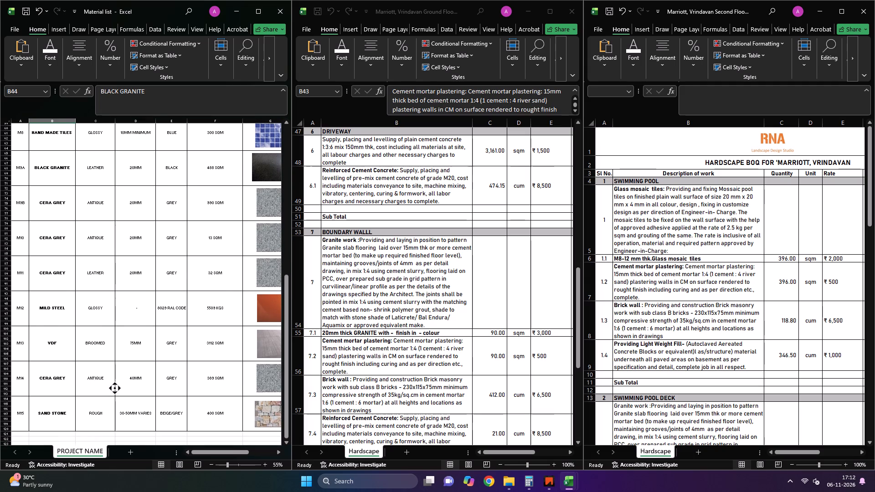
{"action": "middle_click_drag", "start_coordinate": [115, 407], "coordinate": [118, 426]}
{"action": "middle_click_drag", "start_coordinate": [114, 419], "coordinate": [120, 419]}
{"action": "middle_click_drag", "start_coordinate": [108, 408], "coordinate": [96, 406]}
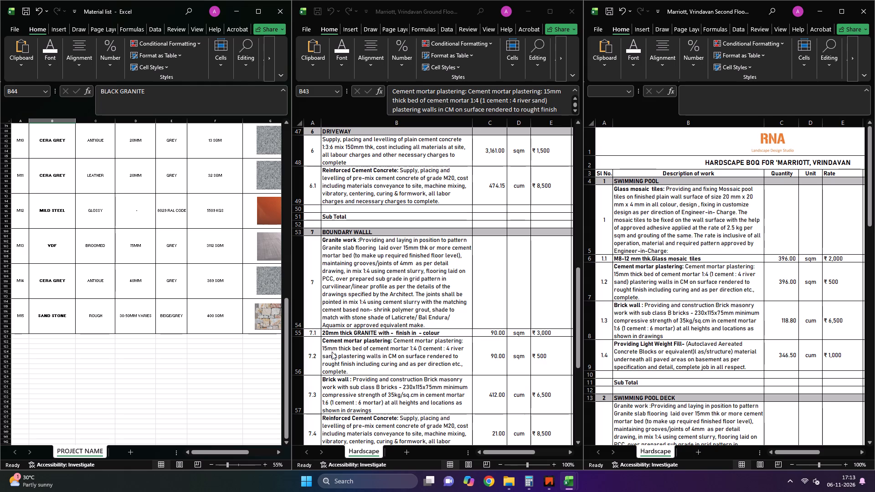
Examine the Boundary Wall items of the ground floor BOQ, from 7 to 7.7, for descriptions still lacking material details.
{"action": "middle_click_drag", "start_coordinate": [370, 318], "coordinate": [376, 327]}
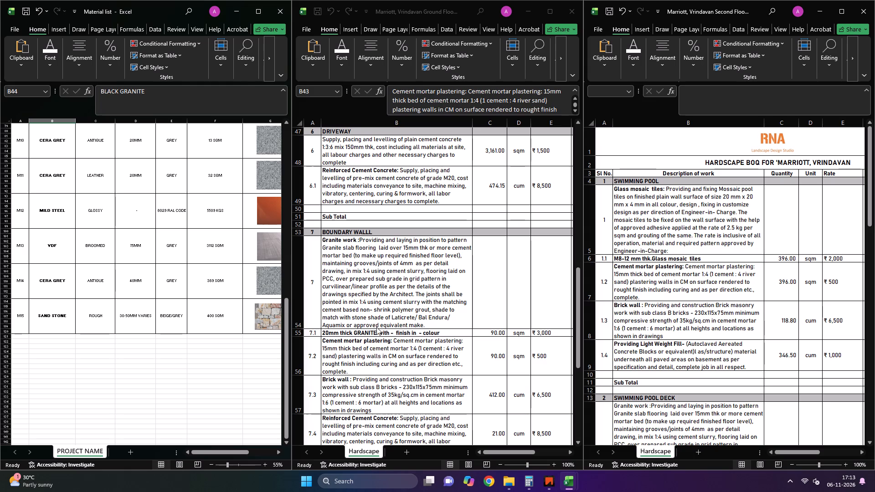
{"action": "middle_click_drag", "start_coordinate": [376, 327], "coordinate": [382, 339]}
{"action": "left_click", "coordinate": [396, 309]}
{"action": "middle_click_drag", "start_coordinate": [396, 306], "coordinate": [405, 331]}
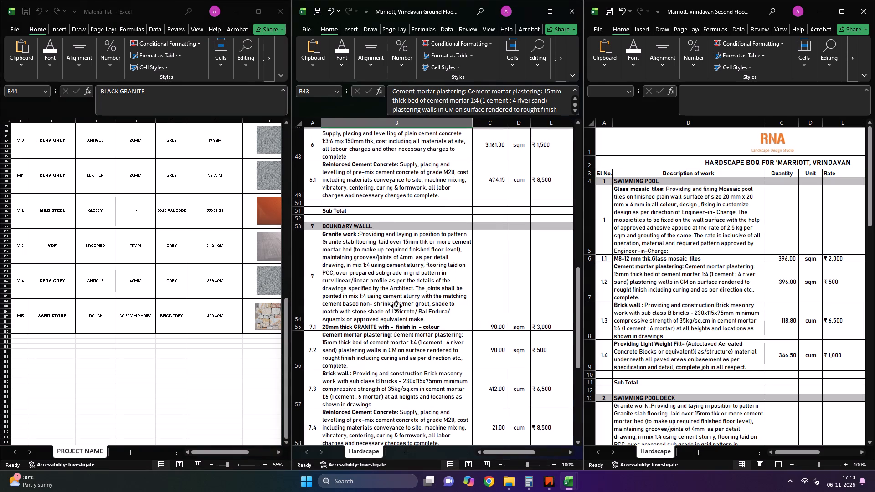
{"action": "middle_click_drag", "start_coordinate": [405, 331], "coordinate": [411, 351]}
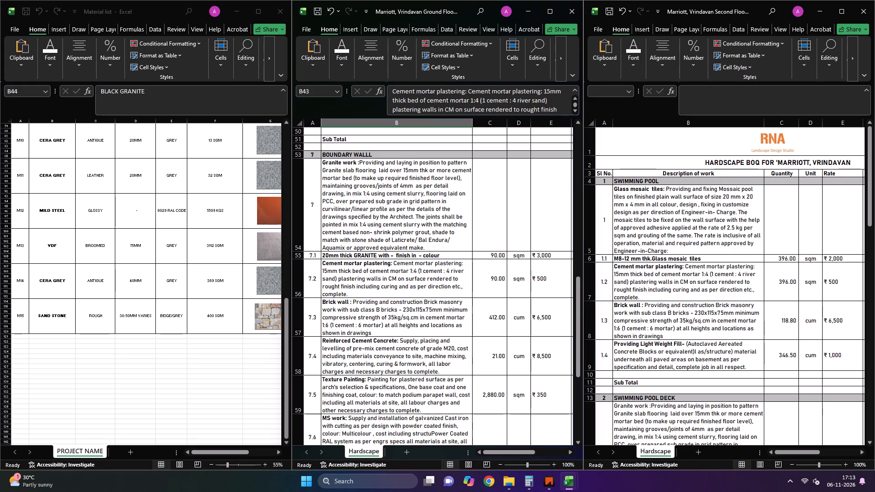
{"action": "middle_click_drag", "start_coordinate": [390, 267], "coordinate": [396, 294]}
{"action": "middle_click_drag", "start_coordinate": [407, 301], "coordinate": [392, 304]}
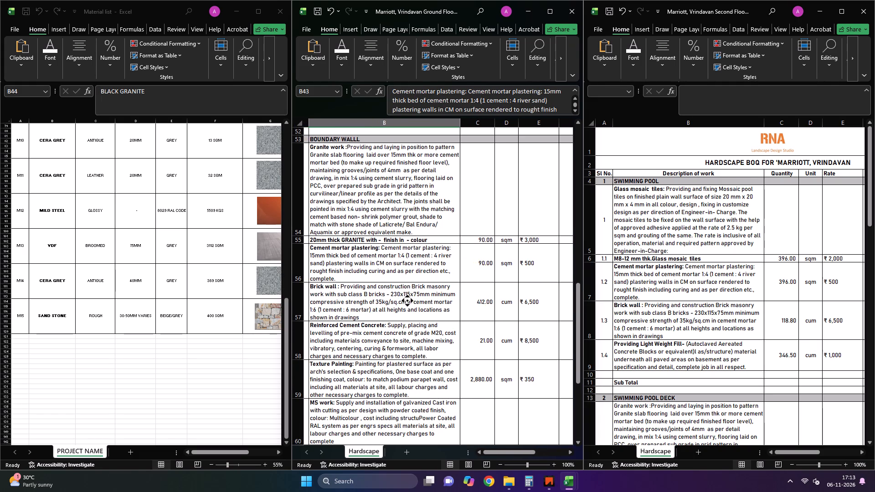
{"action": "middle_click_drag", "start_coordinate": [392, 304], "coordinate": [362, 313]}
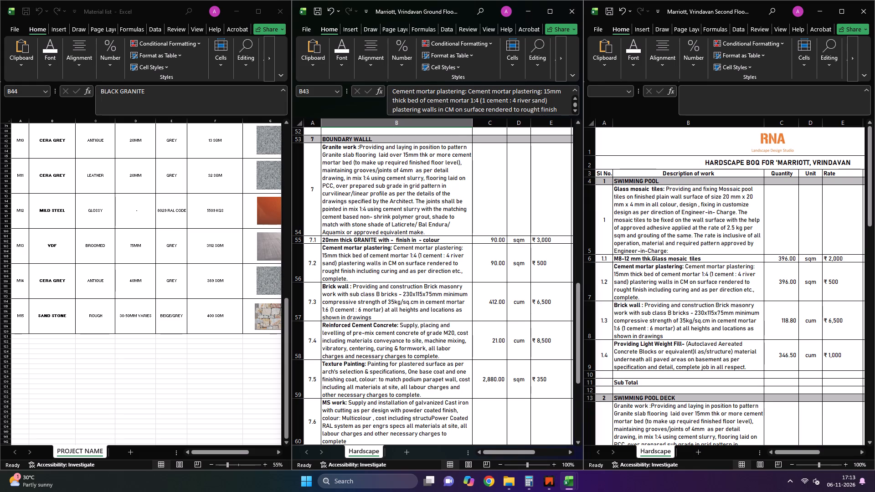
{"action": "middle_click_drag", "start_coordinate": [393, 307], "coordinate": [396, 327]}
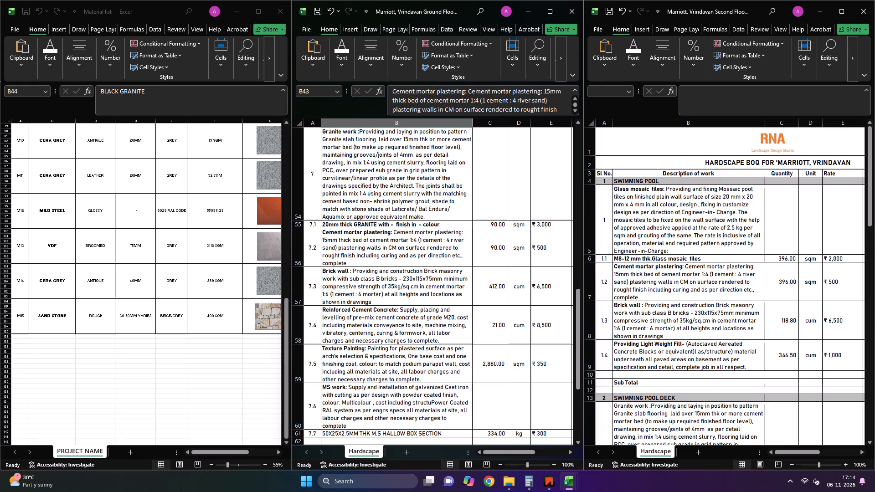
{"action": "middle_click_drag", "start_coordinate": [487, 307], "coordinate": [479, 251]}
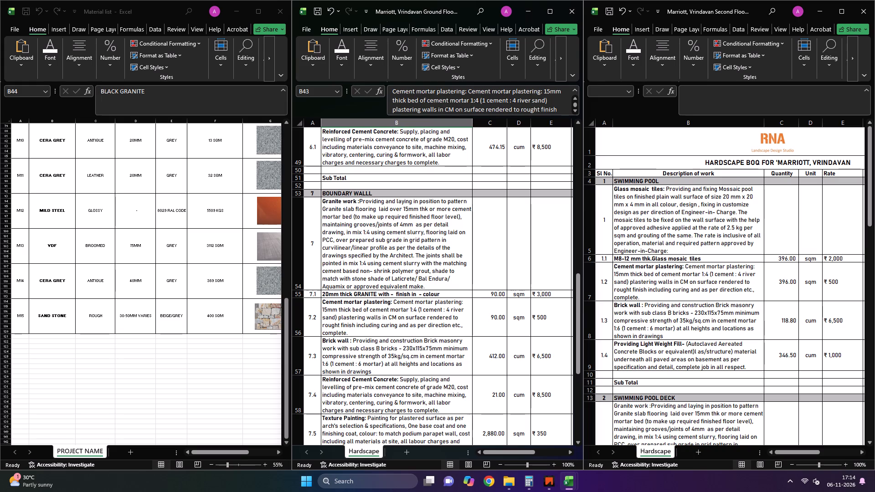
Add the material code "M15-" in front of item 7.1's 20mm thick granite description under Boundary Wall.
{"action": "left_click", "coordinate": [351, 297]}
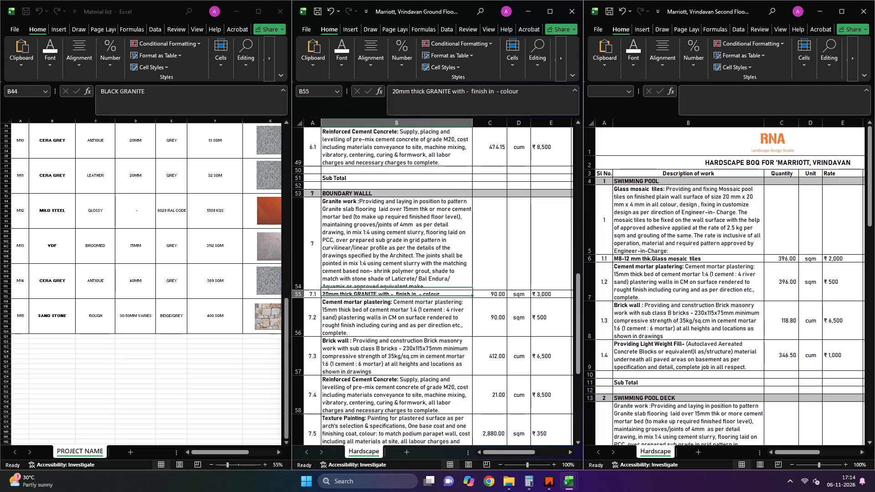
{"action": "double_click", "coordinate": [337, 293]}
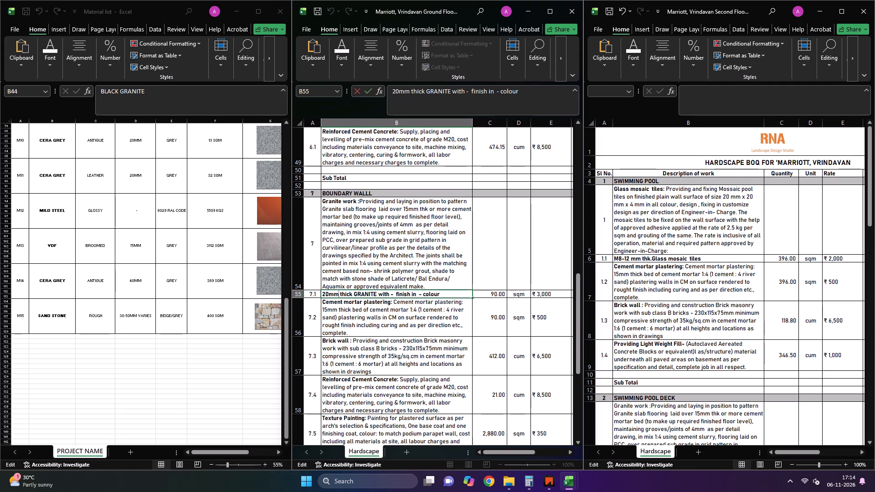
{"action": "key", "text": "Left"}
{"action": "key", "text": "Left"}
{"action": "key", "text": "Left"}
{"action": "key", "text": "Left"}
{"action": "key", "text": "Left"}
{"action": "key", "text": "m"}
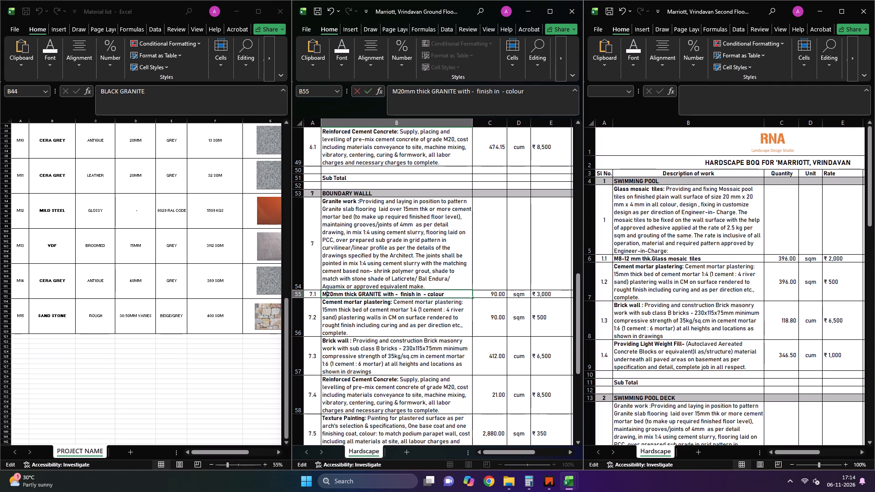
{"action": "type", "text": "15"}
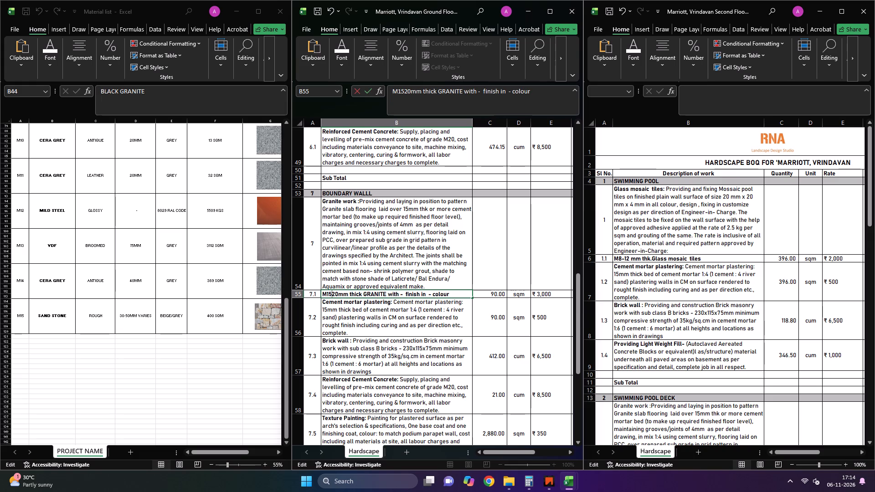
{"action": "key", "text": "minus"}
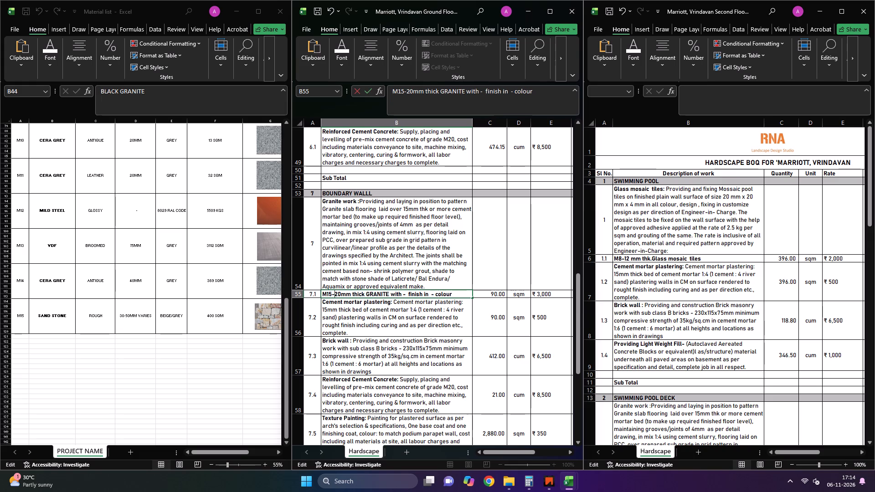
{"action": "scroll", "coordinate": [371, 285], "scroll_direction": "up", "scroll_amount": 1}
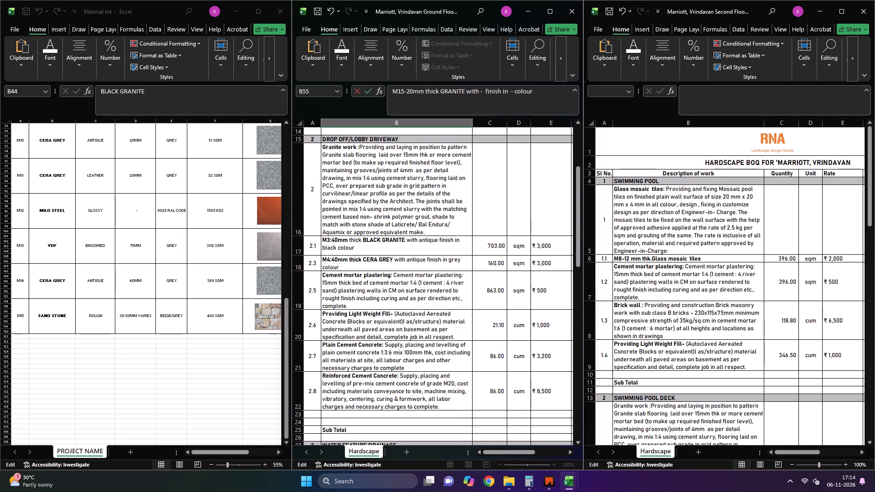
{"action": "scroll", "coordinate": [343, 250], "scroll_direction": "down", "scroll_amount": 1}
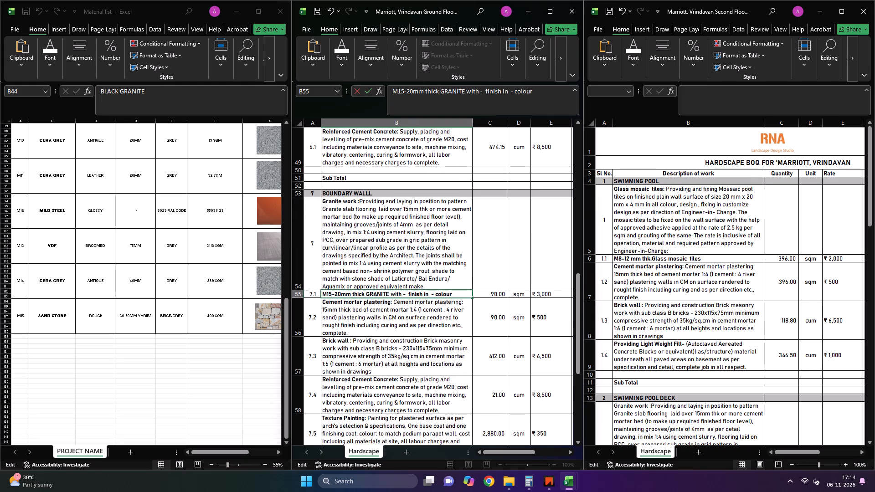
{"action": "left_click", "coordinate": [333, 292]}
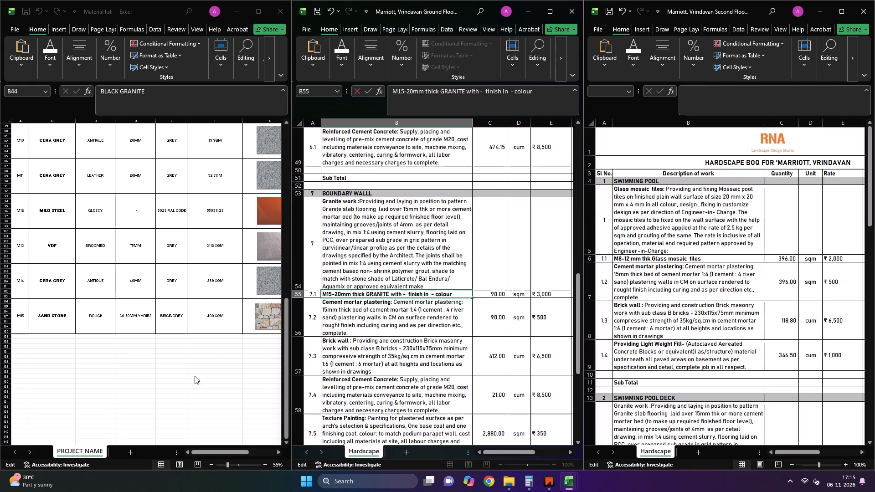
{"action": "left_click", "coordinate": [183, 379], "text": "ctrl"}
Replace the material name GRANITE in item 7.1's description with SAND STONE, following the Material list's M15 entry.
{"action": "scroll", "coordinate": [185, 371], "scroll_direction": "up", "scroll_amount": 1}
{"action": "scroll", "coordinate": [185, 371], "scroll_direction": "down", "scroll_amount": 1}
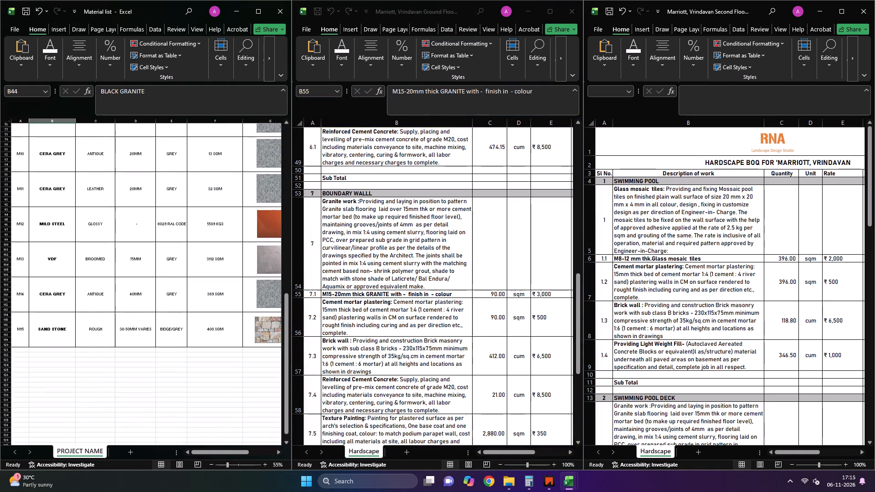
{"action": "scroll", "coordinate": [185, 371], "scroll_direction": "up", "scroll_amount": 1, "text": "ctrl"}
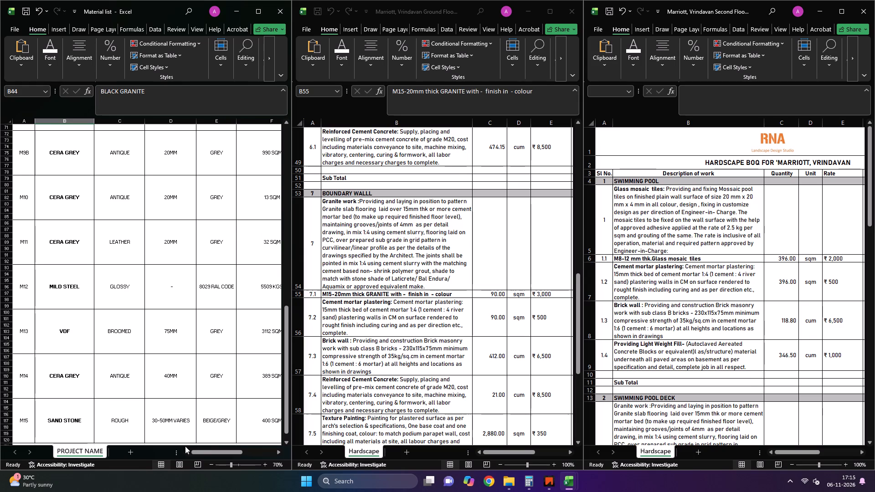
{"action": "left_click", "coordinate": [337, 292]}
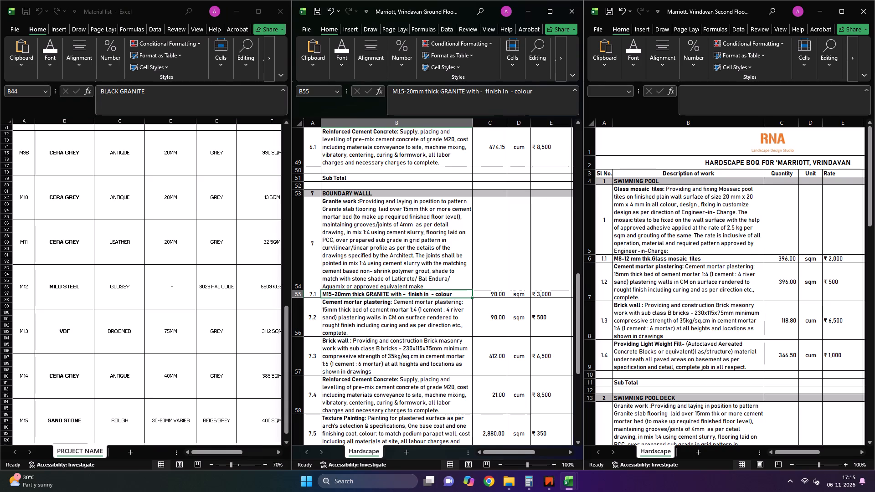
{"action": "left_click", "coordinate": [373, 292]}
{"action": "double_click", "coordinate": [373, 295]}
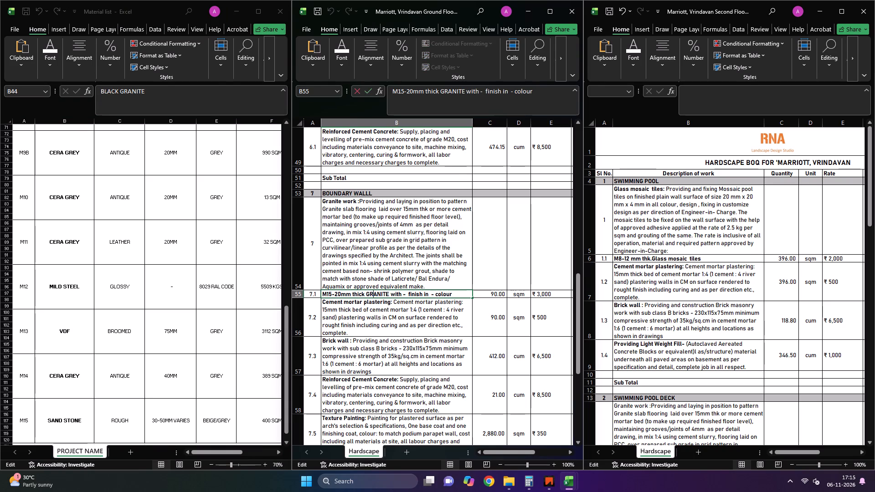
{"action": "key", "text": "shift+Left"}
{"action": "key", "text": "shift+Left"}
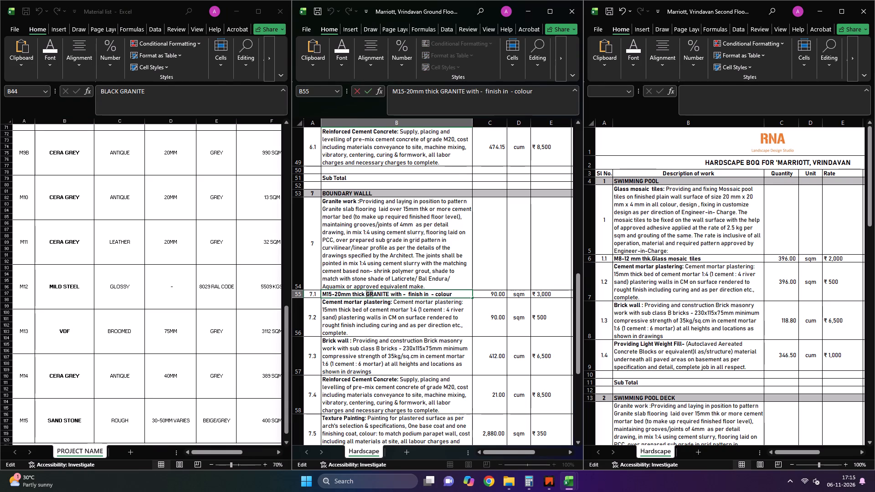
{"action": "key", "text": "s"}
{"action": "key", "text": "Right"}
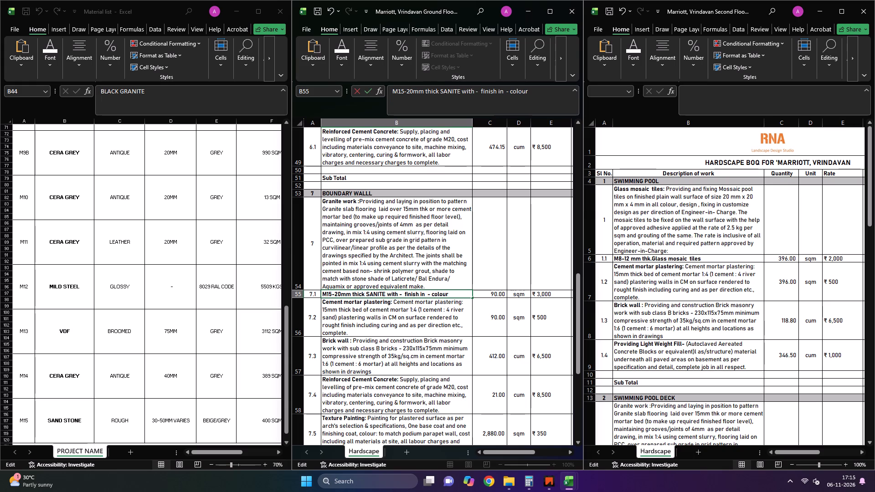
{"action": "key", "text": "Right"}
{"action": "key", "text": "shift+Right"}
{"action": "key", "text": "shift+Right"}
{"action": "key", "text": "shift+Right"}
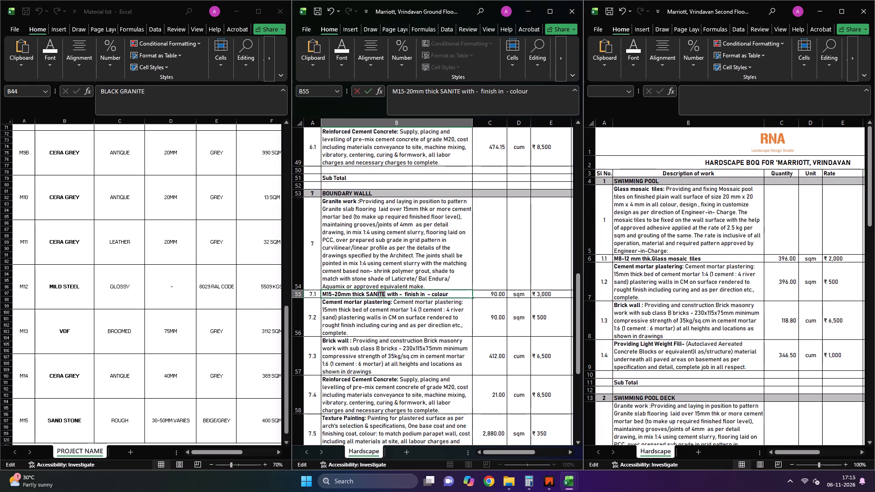
{"action": "key", "text": "d"}
{"action": "key", "text": "space"}
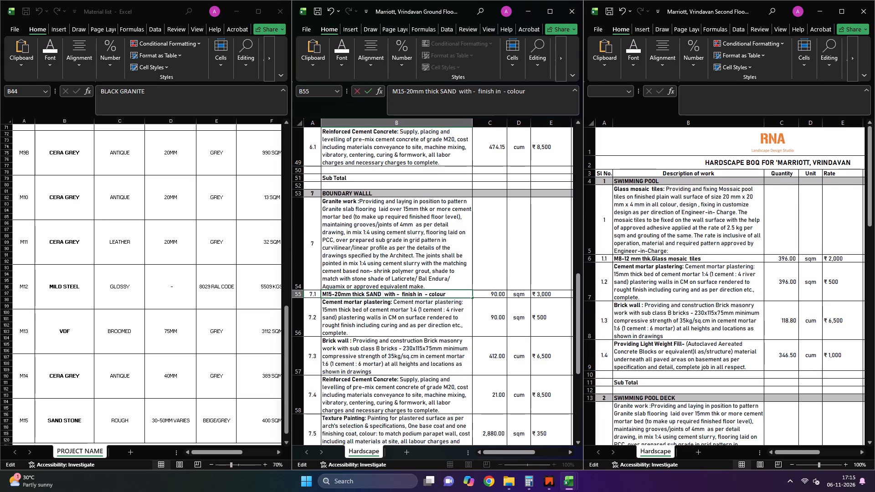
{"action": "type", "text": "STONE"}
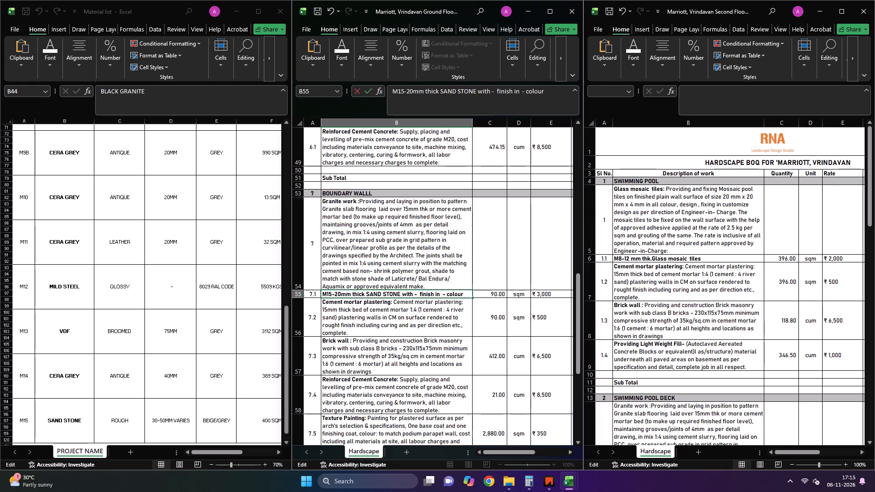
Remove the bold formatting from "with - finish in - colour" in item 7.1's description and commit the edit.
{"action": "key", "text": "Right"}
{"action": "key", "text": "shift+Right"}
{"action": "key", "text": "shift+Right"}
{"action": "key", "text": "shift+Right"}
{"action": "key", "text": "shift+Right"}
{"action": "key", "text": "shift+Right"}
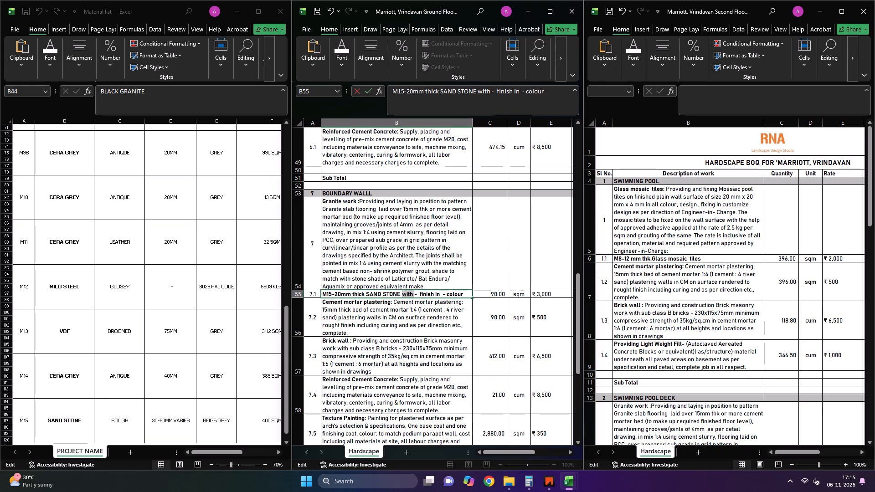
{"action": "key", "text": "shift+Left"}
{"action": "key", "text": "shift+Right"}
{"action": "key", "text": "shift+Right"}
{"action": "key", "text": "shift+Right"}
{"action": "key", "text": "shift+Right"}
{"action": "key", "text": "shift+Right"}
{"action": "key", "text": "shift+Right"}
{"action": "key", "text": "shift+Right"}
{"action": "key", "text": "shift+Right"}
{"action": "key", "text": "shift+Right"}
{"action": "key", "text": "shift+Right"}
{"action": "key", "text": "shift+Right"}
{"action": "key", "text": "shift+Right"}
{"action": "key", "text": "shift+Right"}
{"action": "key", "text": "shift+Right"}
{"action": "key", "text": "shift+Right"}
{"action": "key", "text": "shift+Right"}
{"action": "key", "text": "shift+Right"}
{"action": "key", "text": "shift+Right"}
{"action": "key", "text": "shift+Right"}
{"action": "key", "text": "shift+Right"}
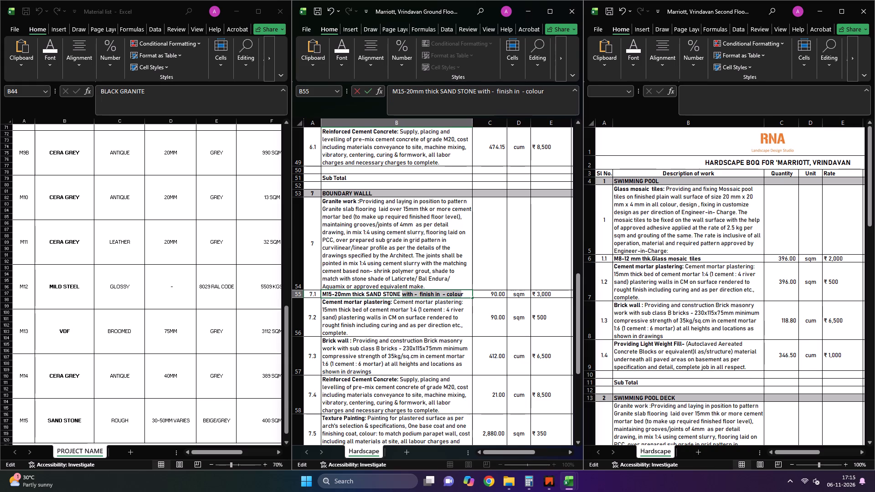
{"action": "key", "text": "shift+Right"}
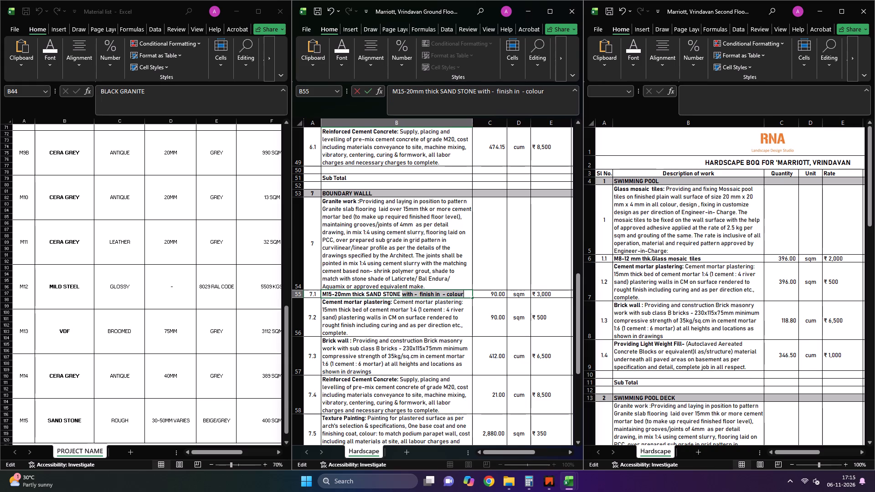
{"action": "left_click", "coordinate": [405, 296]}
{"action": "left_click_drag", "start_coordinate": [401, 295], "coordinate": [463, 295]}
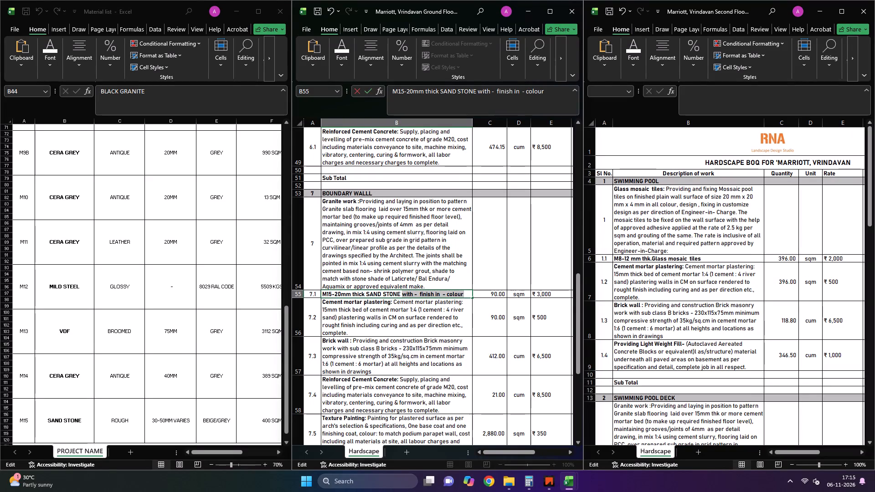
{"action": "left_click_drag", "start_coordinate": [463, 295], "coordinate": [465, 295]}
{"action": "left_click", "coordinate": [469, 283]}
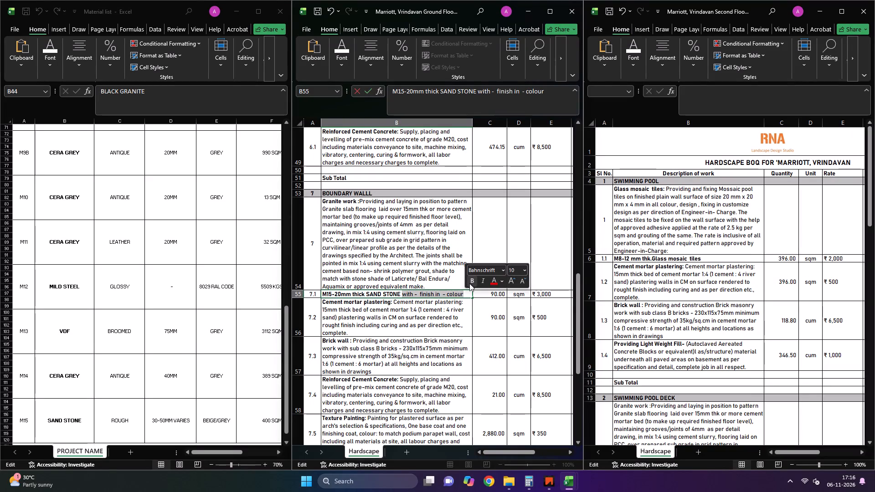
{"action": "scroll", "coordinate": [463, 293], "scroll_direction": "up", "scroll_amount": 1}
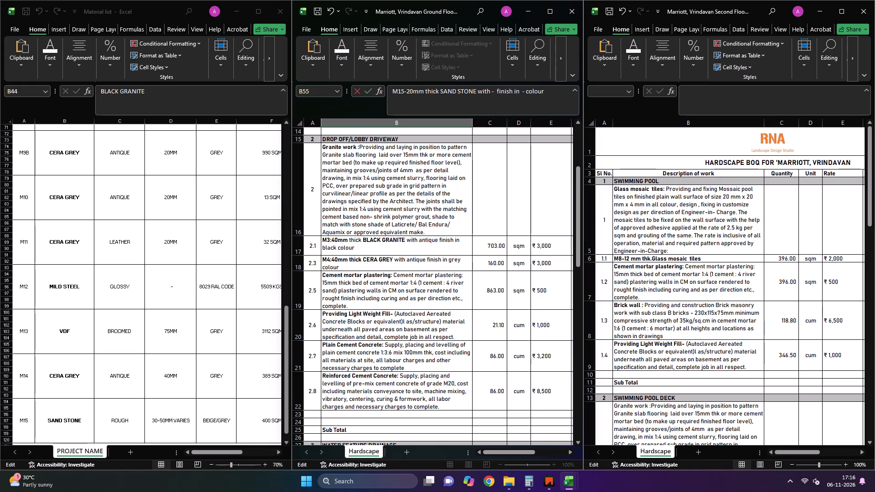
{"action": "left_click", "coordinate": [329, 246]}
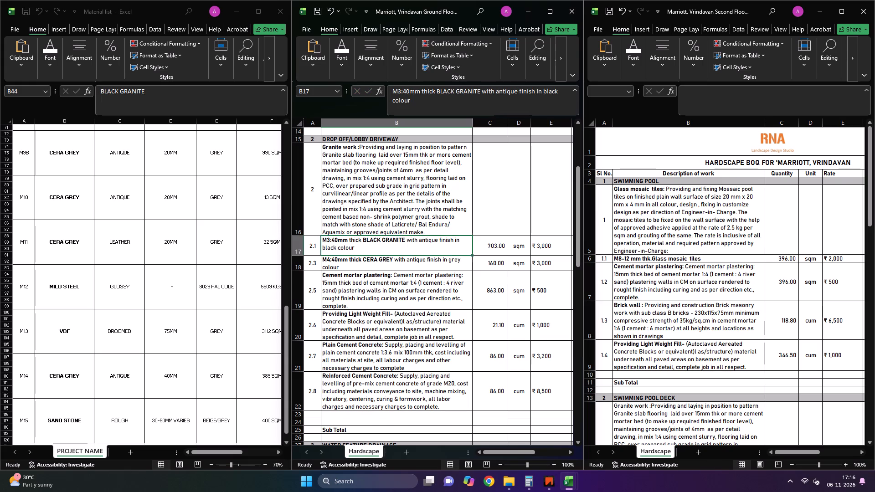
Replace the dash before "finish" in item 7.1's Boundary Wall description with "rough", following the Material list's M15 entry.
{"action": "scroll", "coordinate": [352, 355], "scroll_direction": "down", "scroll_amount": 1}
{"action": "left_click", "coordinate": [354, 352]}
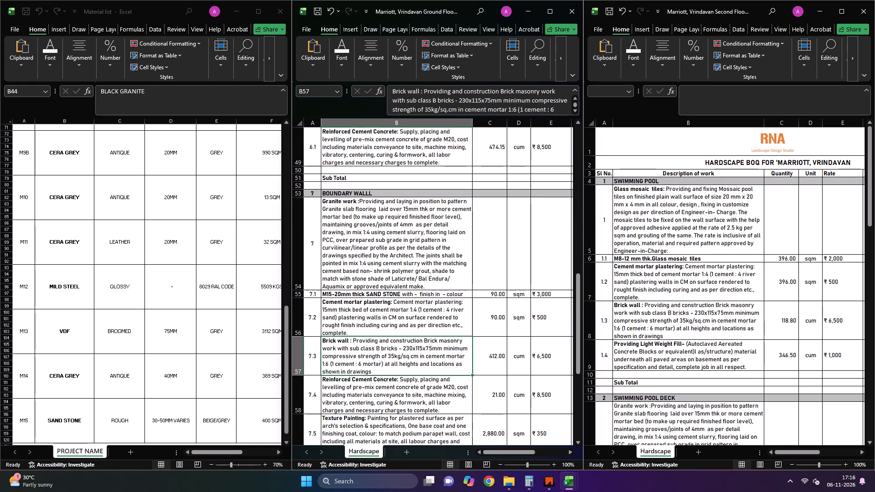
{"action": "left_click", "coordinate": [373, 293]}
{"action": "double_click", "coordinate": [415, 294]}
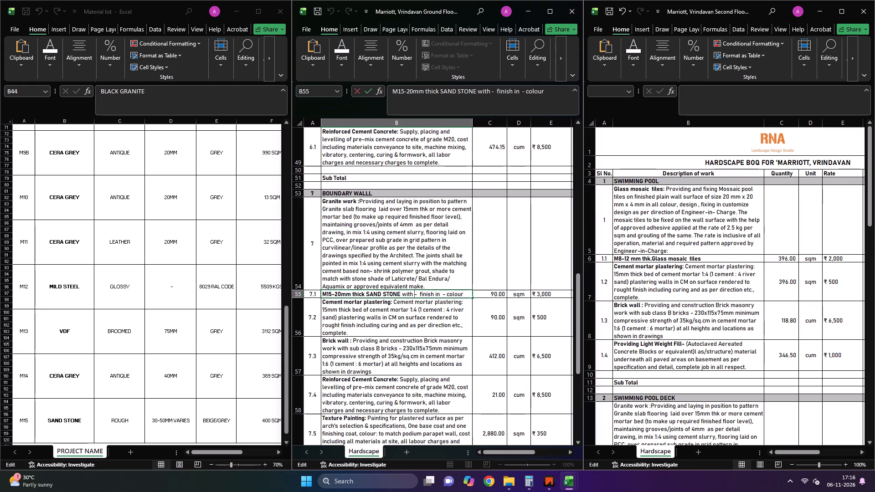
{"action": "key", "text": "shift+Right"}
{"action": "key", "text": "shift+Right"}
{"action": "key", "text": "shift+Right"}
{"action": "key", "text": "shift+Right"}
{"action": "key", "text": "shift+Right"}
{"action": "key", "text": "shift+Right"}
{"action": "key", "text": "shift+Left"}
{"action": "key", "text": "shift+Left"}
{"action": "key", "text": "shift+Left"}
{"action": "key", "text": "shift+Left"}
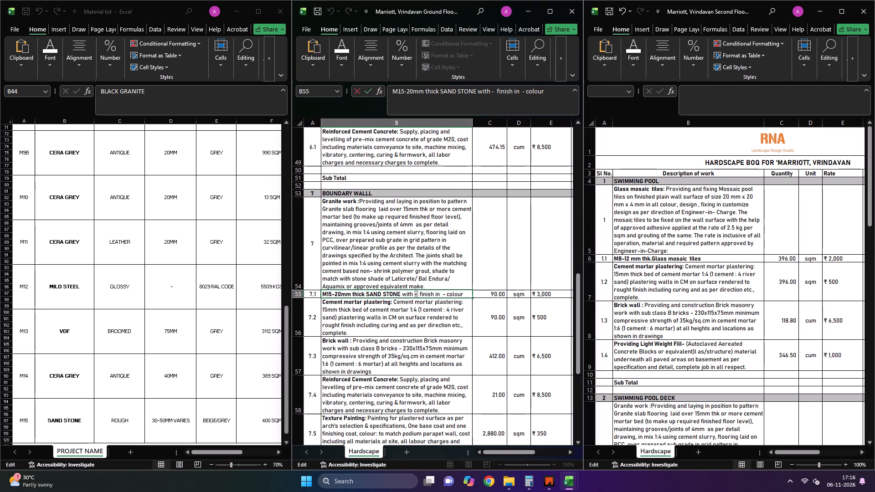
{"action": "type", "text": "rough"}
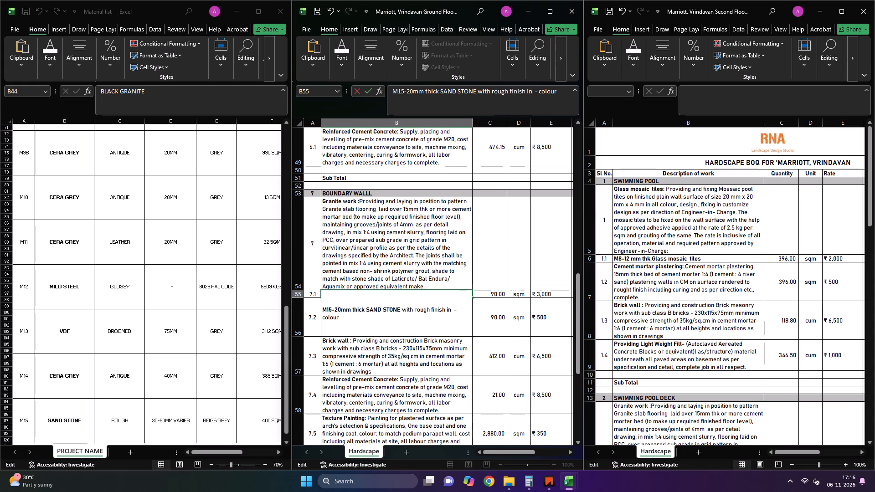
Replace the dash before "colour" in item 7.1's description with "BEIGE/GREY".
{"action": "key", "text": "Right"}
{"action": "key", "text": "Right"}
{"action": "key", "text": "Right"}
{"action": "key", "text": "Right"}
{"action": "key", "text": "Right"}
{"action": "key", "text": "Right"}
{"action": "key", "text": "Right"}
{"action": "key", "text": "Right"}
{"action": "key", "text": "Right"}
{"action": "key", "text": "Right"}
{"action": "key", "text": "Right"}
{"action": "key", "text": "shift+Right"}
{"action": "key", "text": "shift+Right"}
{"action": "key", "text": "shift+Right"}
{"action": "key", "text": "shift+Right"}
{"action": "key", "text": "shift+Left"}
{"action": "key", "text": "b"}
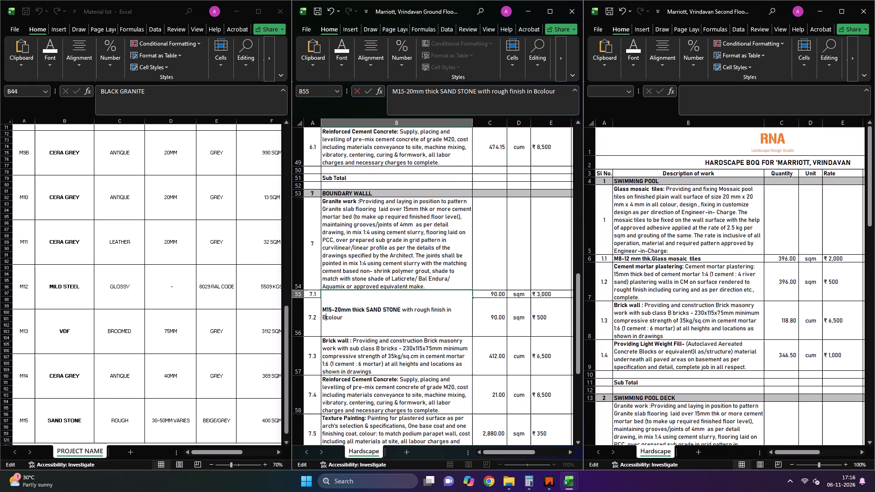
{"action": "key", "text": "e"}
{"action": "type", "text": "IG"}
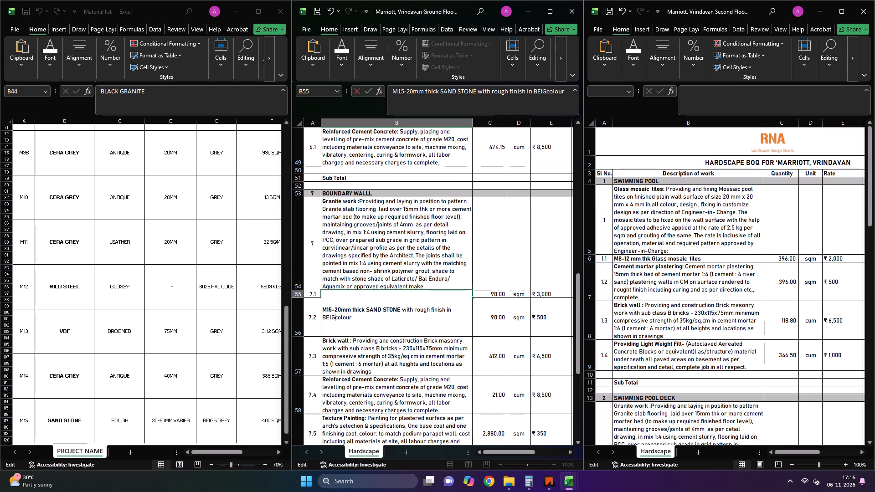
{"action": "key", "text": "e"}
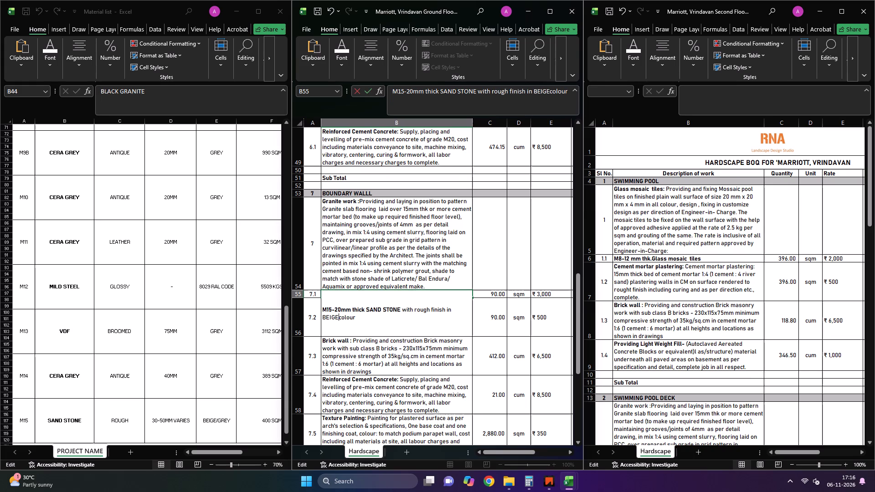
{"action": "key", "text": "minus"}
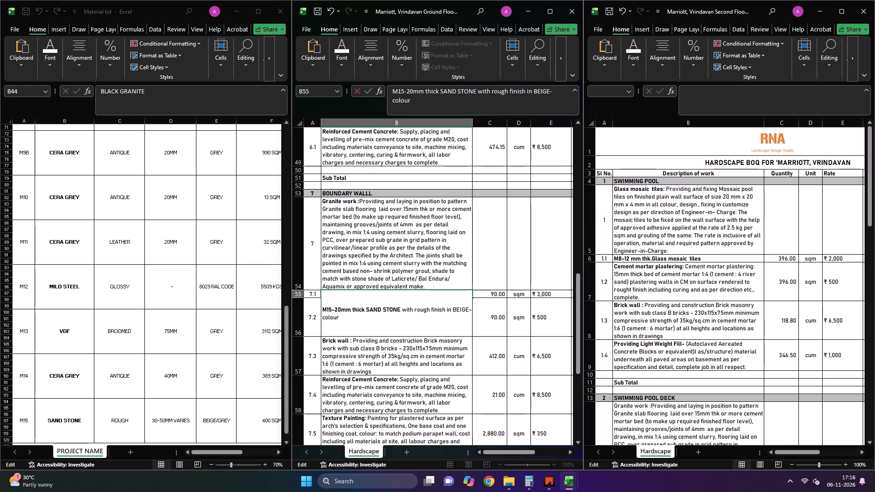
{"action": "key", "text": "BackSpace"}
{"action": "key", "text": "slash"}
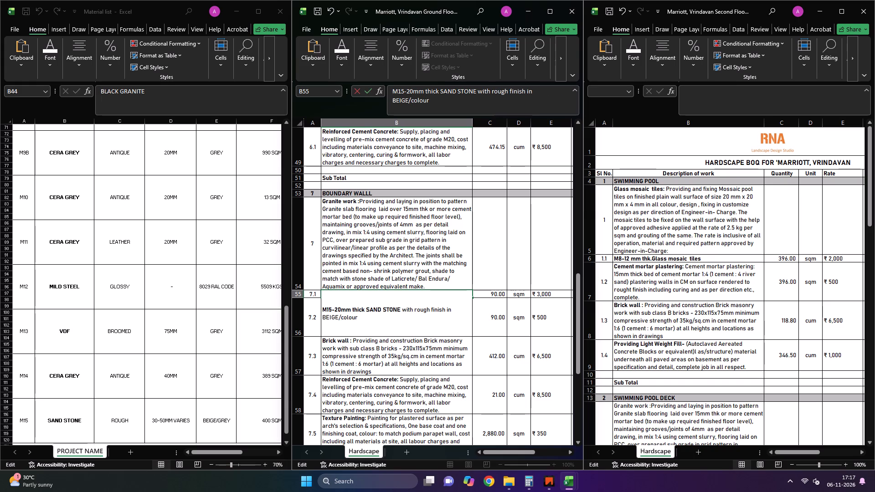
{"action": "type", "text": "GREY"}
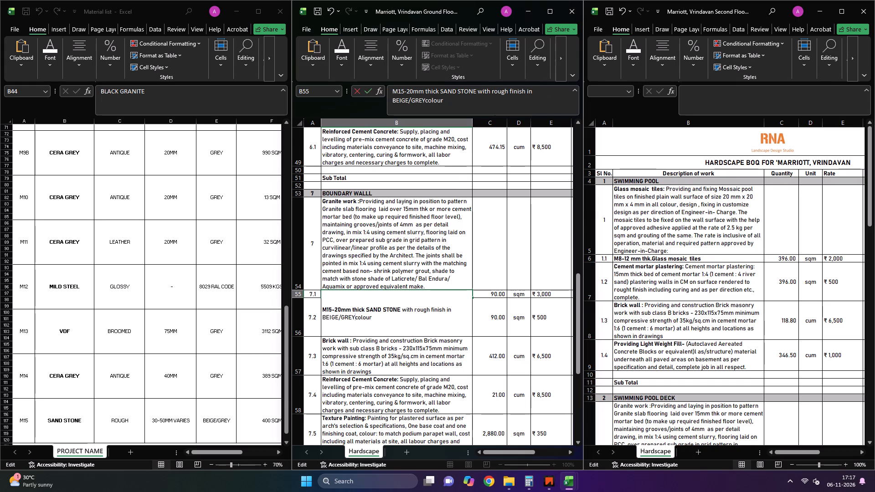
Delete the wording between "finish" and "colour" in item 7.1's description, including the capitalised colour name and "in".
{"action": "key", "text": "BackSpace"}
{"action": "key", "text": "BackSpace"}
{"action": "key", "text": "BackSpace"}
{"action": "key", "text": "BackSpace"}
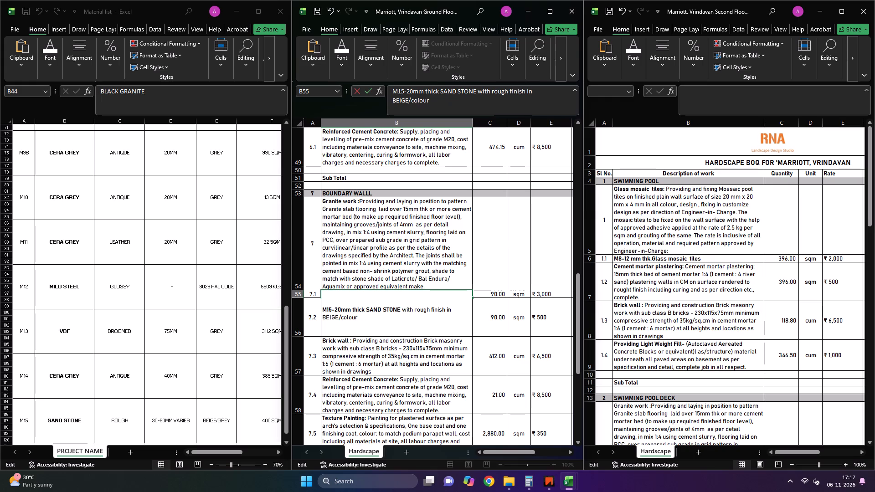
{"action": "key", "text": "BackSpace"}
{"action": "key", "text": "BackSpace"}
{"action": "key", "text": "BackSpace"}
{"action": "key", "text": "BackSpace"}
{"action": "key", "text": "BackSpace"}
{"action": "key", "text": "BackSpace"}
{"action": "key", "text": "BackSpace"}
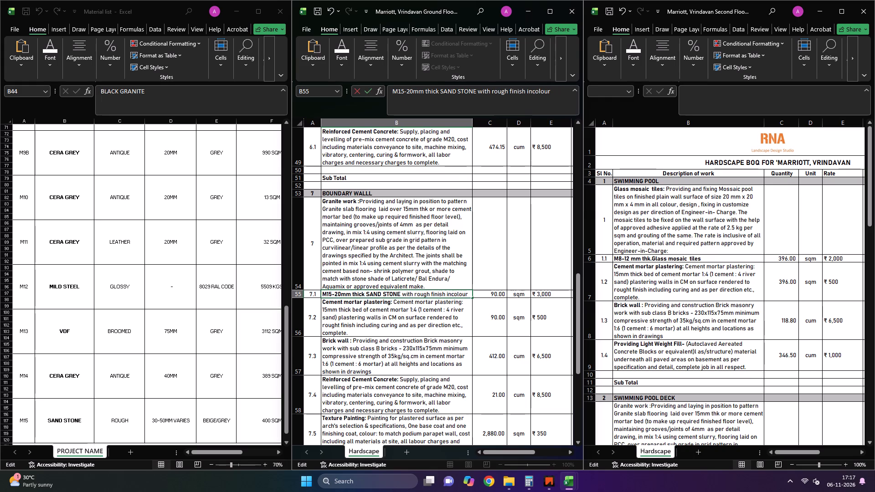
{"action": "key", "text": "BackSpace"}
{"action": "key", "text": "BackSpace"}
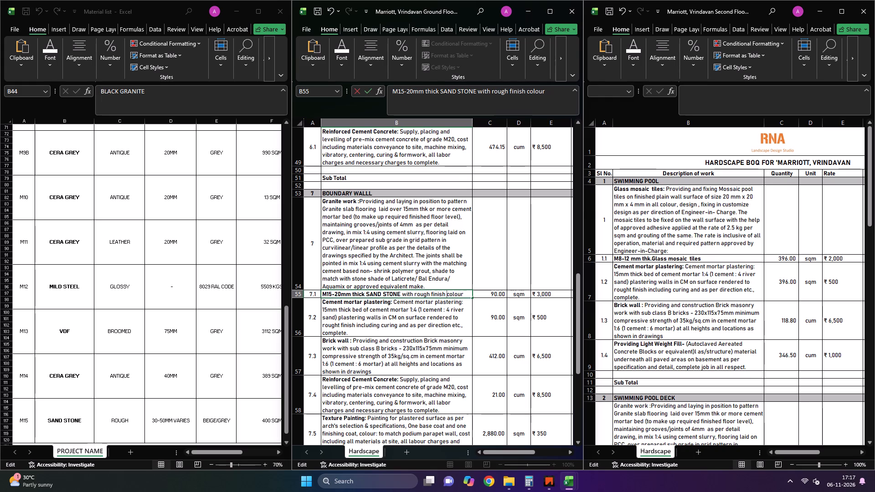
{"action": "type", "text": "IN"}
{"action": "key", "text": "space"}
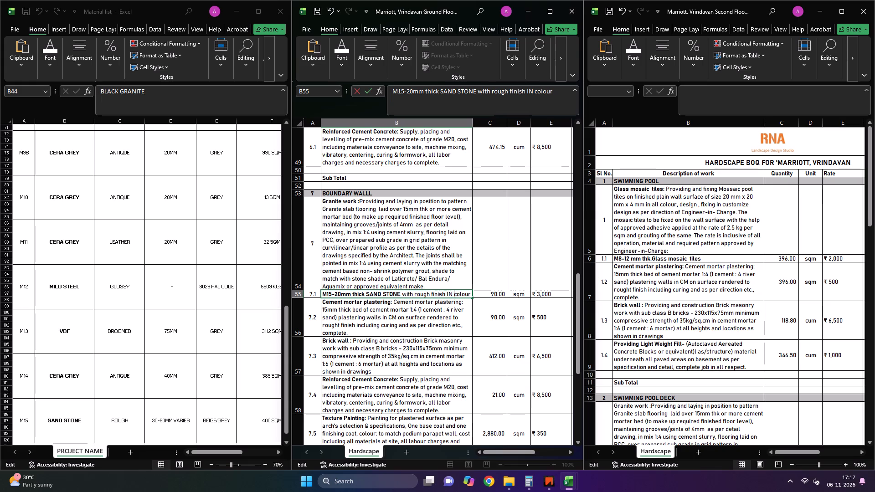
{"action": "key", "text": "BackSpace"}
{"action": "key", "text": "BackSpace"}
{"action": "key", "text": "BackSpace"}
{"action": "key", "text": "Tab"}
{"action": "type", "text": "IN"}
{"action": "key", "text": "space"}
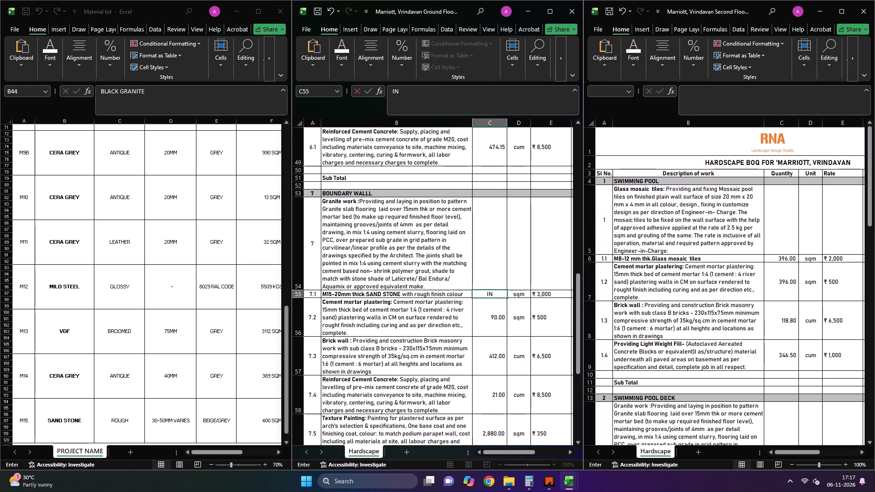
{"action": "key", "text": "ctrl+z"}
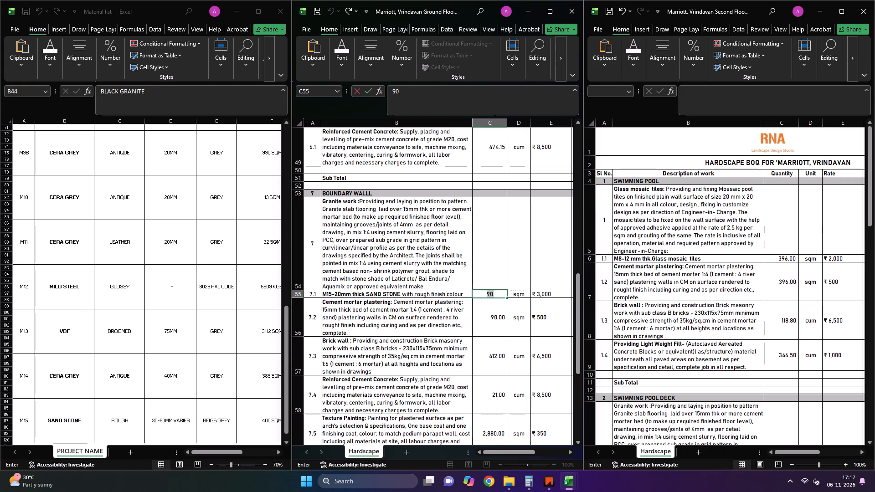
Insert "in beige/grey" in lowercase between "finish" and "colour" in item 7.1's description, matching M15's colour.
{"action": "left_click", "coordinate": [444, 298]}
{"action": "double_click", "coordinate": [443, 293]}
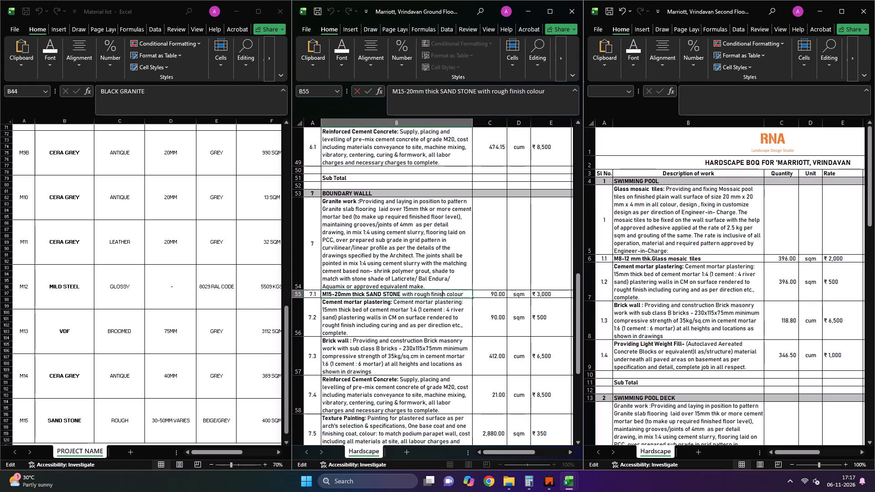
{"action": "left_click", "coordinate": [453, 293]}
{"action": "left_click", "coordinate": [448, 294]}
{"action": "type", "text": "in"}
{"action": "key", "text": "space"}
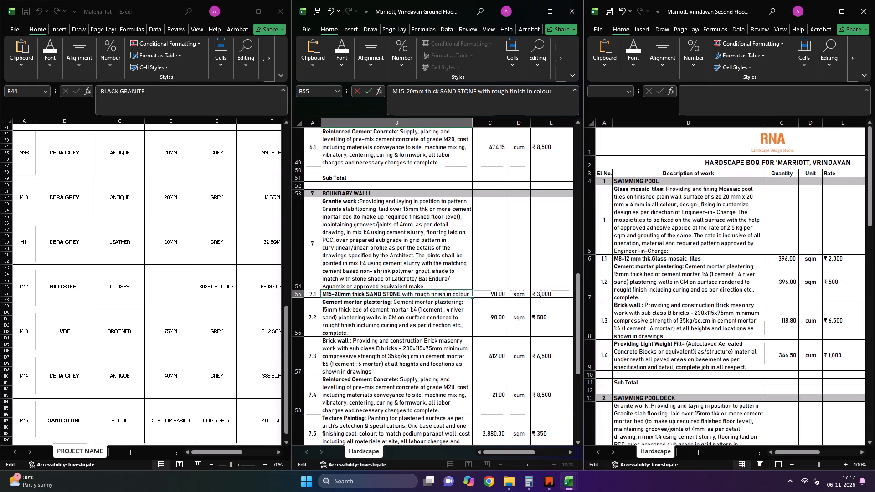
{"action": "type", "text": "beige"}
{"action": "key", "text": "space"}
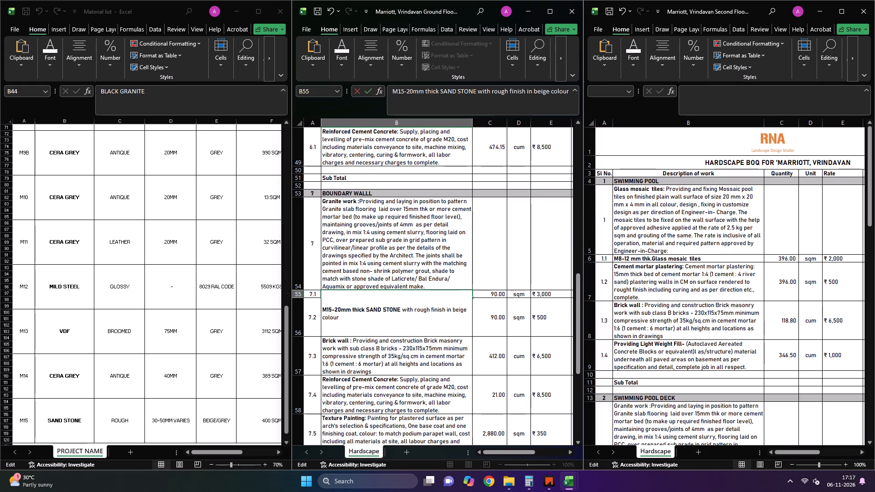
{"action": "key", "text": "BackSpace"}
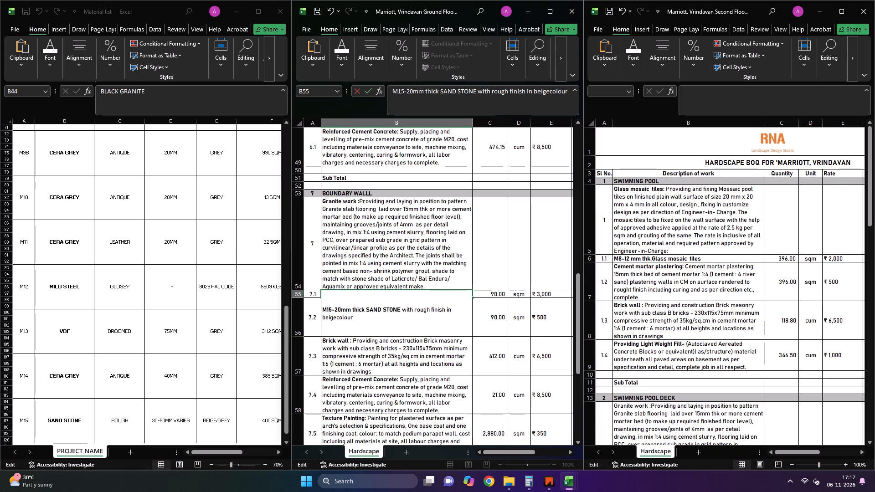
{"action": "key", "text": "slash"}
{"action": "type", "text": "grey"}
{"action": "key", "text": "space"}
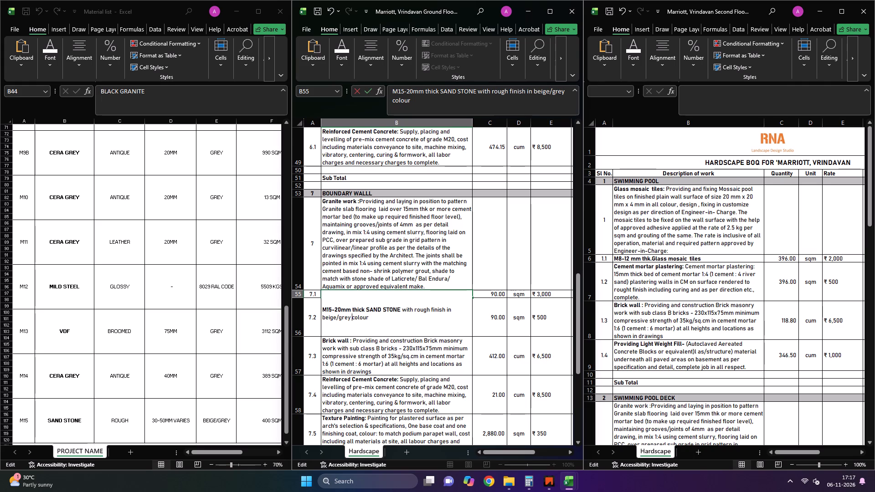
Change the thickness in item 7.1's SAND STONE description to 30-50mm, following the Material list's M15 entry.
{"action": "left_click", "coordinate": [338, 309]}
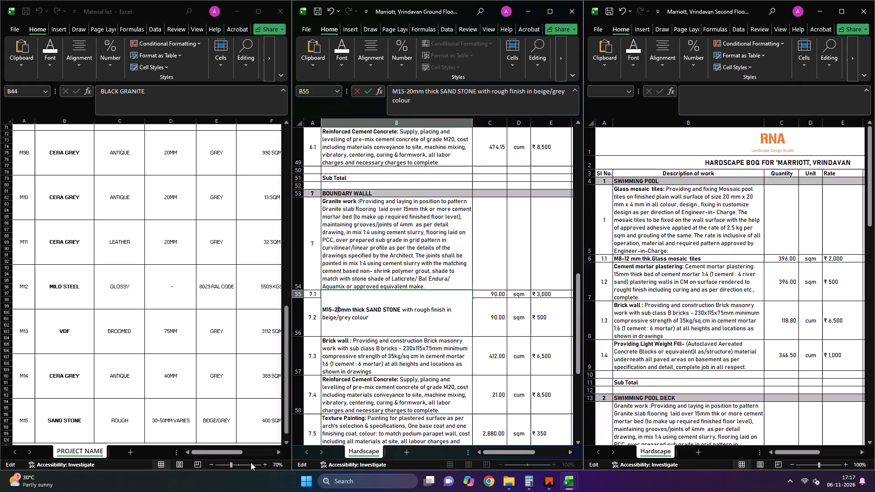
{"action": "key", "text": "BackSpace"}
{"action": "type", "text": "30"}
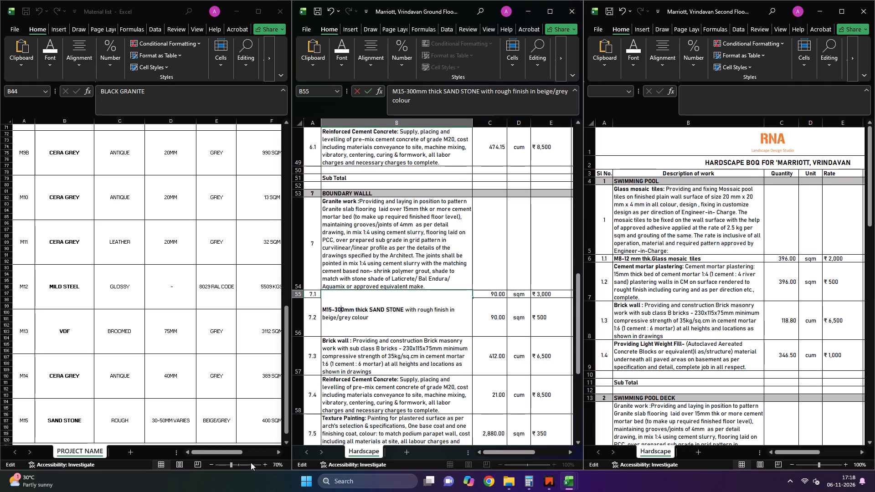
{"action": "key", "text": "minus"}
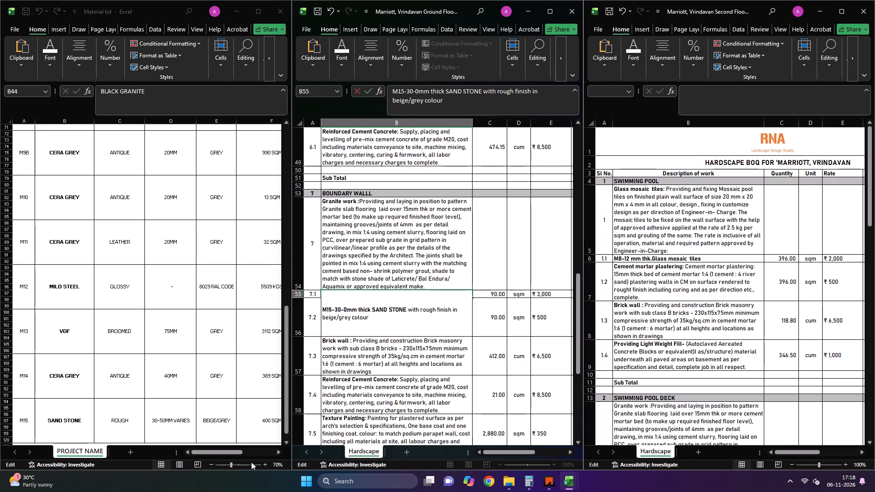
{"action": "type", "text": "50"}
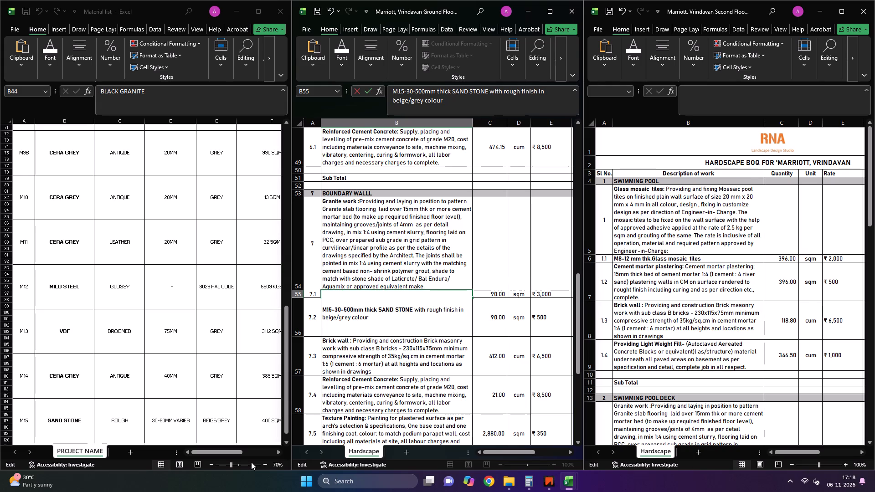
{"action": "key", "text": "BackSpace"}
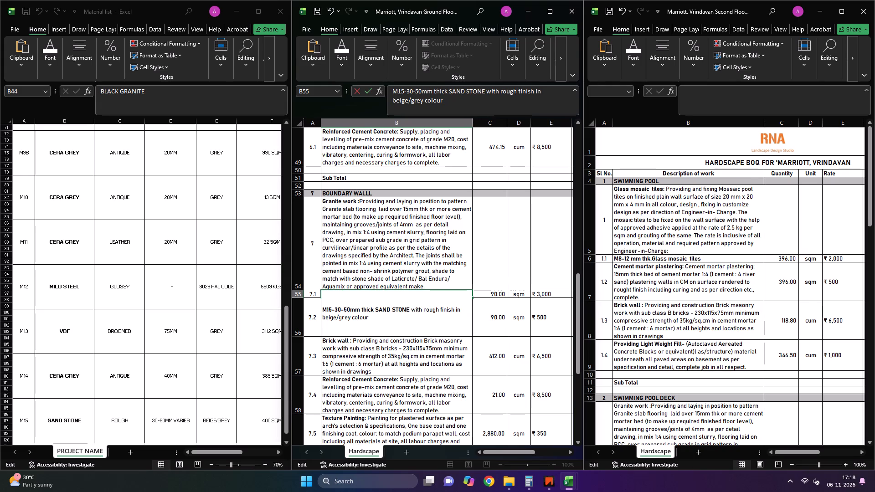
{"action": "left_click", "coordinate": [458, 292]}
{"action": "left_click", "coordinate": [445, 324]}
{"action": "left_click", "coordinate": [378, 322]}
Commit item 7.1's revised SAND STONE description and save the ground floor BOQ workbook.
{"action": "left_click", "coordinate": [343, 350]}
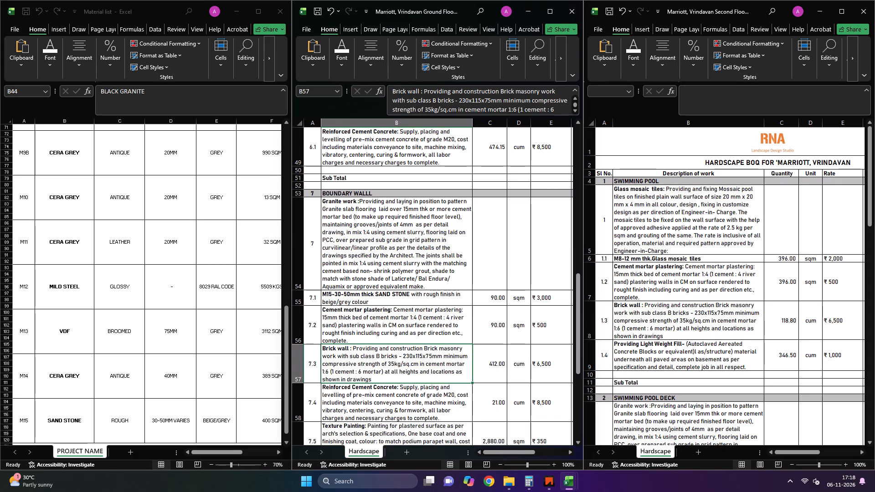
{"action": "key", "text": "ctrl+s"}
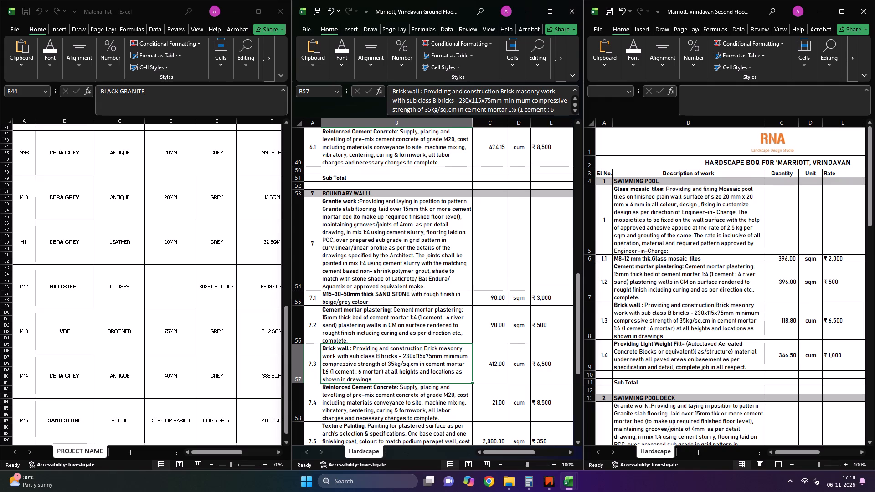
Set the quantity of item 7.1 (M15 SAND STONE) under BOUNDARY WALL to 400, following the Material list.
{"action": "left_click_drag", "start_coordinate": [581, 299], "coordinate": [581, 316]}
{"action": "double_click", "coordinate": [581, 316]}
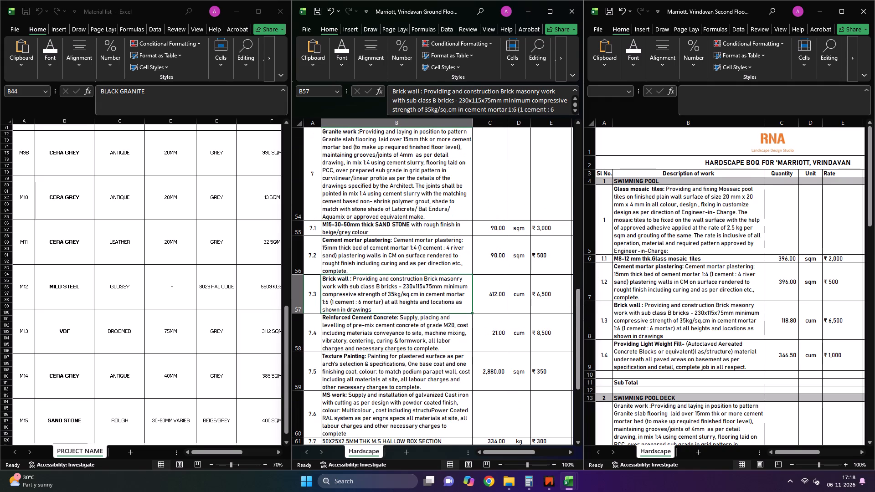
{"action": "middle_click_drag", "start_coordinate": [221, 410], "coordinate": [234, 411]}
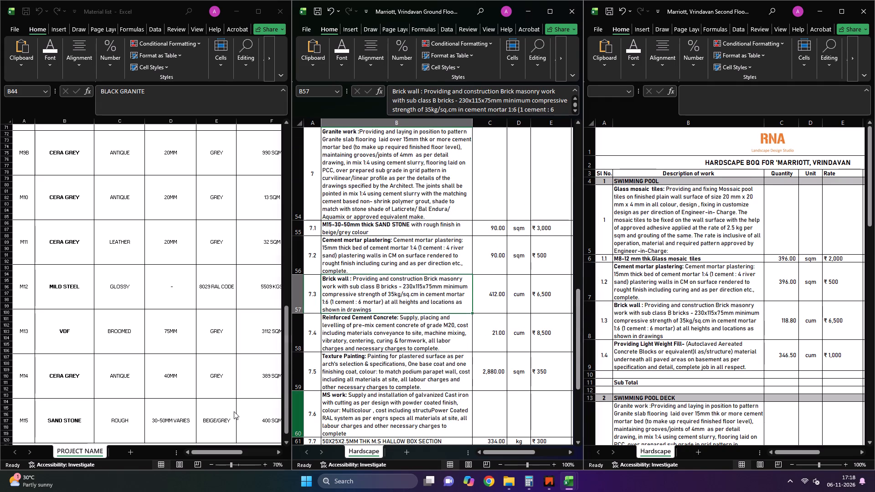
{"action": "left_click", "coordinate": [234, 411]}
{"action": "middle_click_drag", "start_coordinate": [236, 412], "coordinate": [262, 416]}
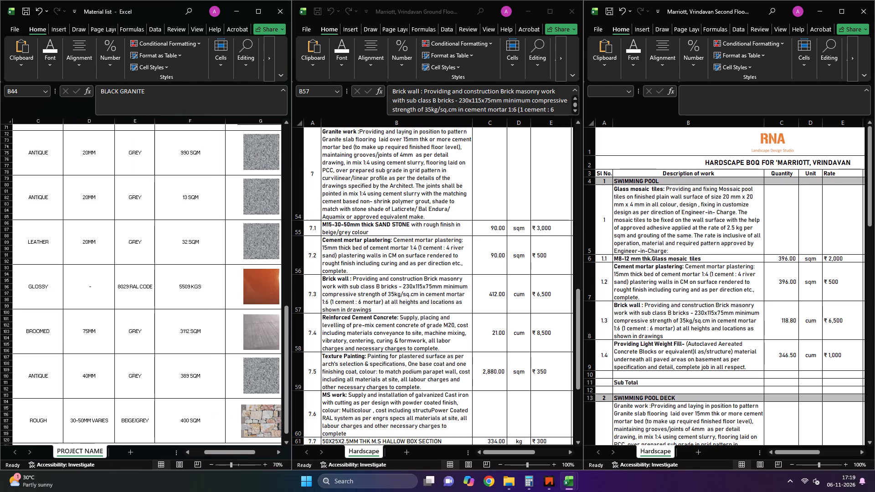
{"action": "left_click", "coordinate": [492, 330]}
{"action": "scroll", "coordinate": [405, 319], "scroll_direction": "up", "scroll_amount": 1}
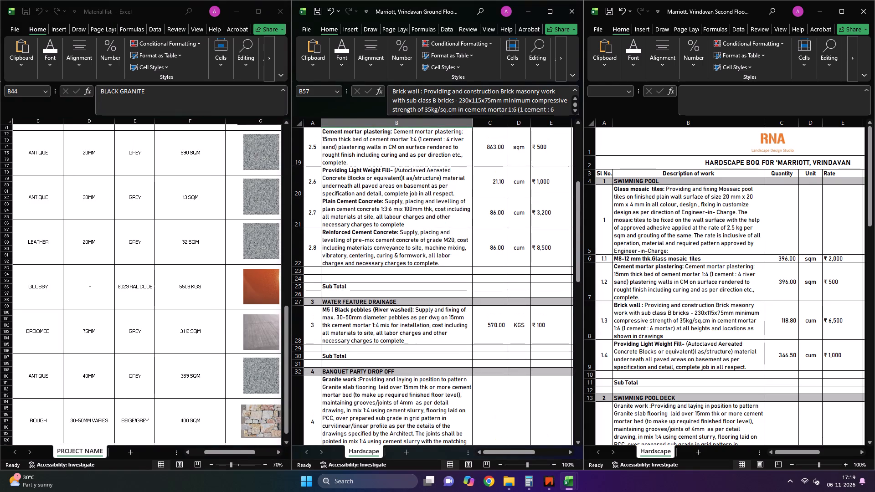
{"action": "middle_click_drag", "start_coordinate": [404, 319], "coordinate": [417, 385]}
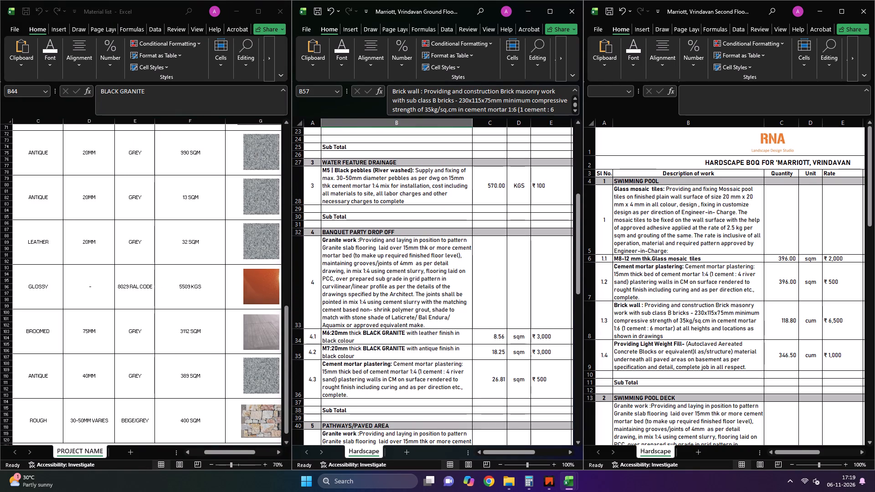
{"action": "middle_click_drag", "start_coordinate": [411, 336], "coordinate": [401, 416]}
{"action": "middle_click_drag", "start_coordinate": [391, 322], "coordinate": [396, 339]}
{"action": "left_click", "coordinate": [496, 400]}
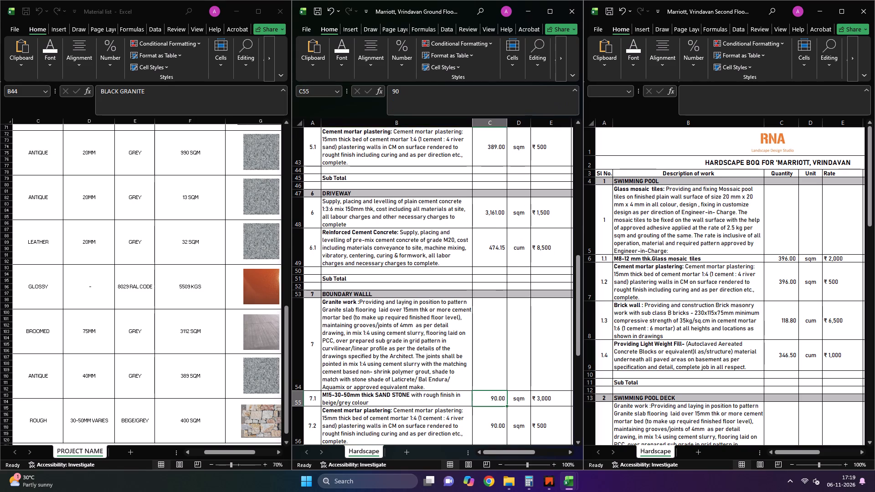
{"action": "type", "text": "400"}
{"action": "left_click", "coordinate": [494, 372]}
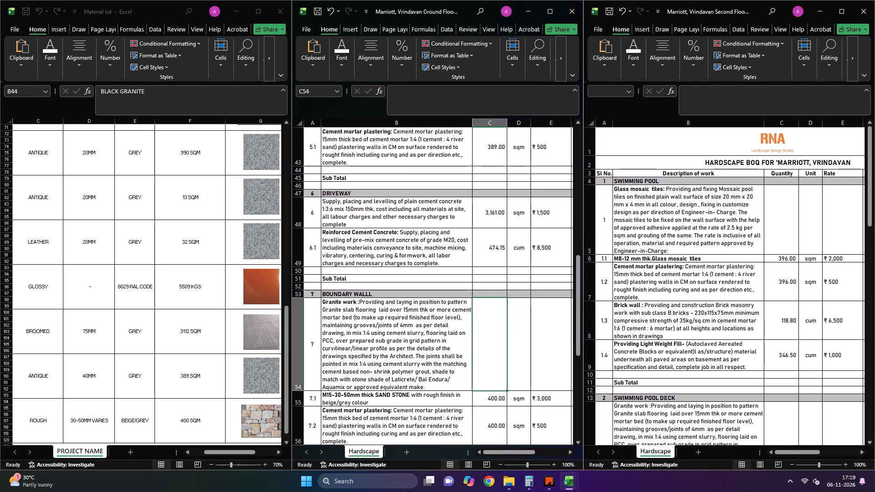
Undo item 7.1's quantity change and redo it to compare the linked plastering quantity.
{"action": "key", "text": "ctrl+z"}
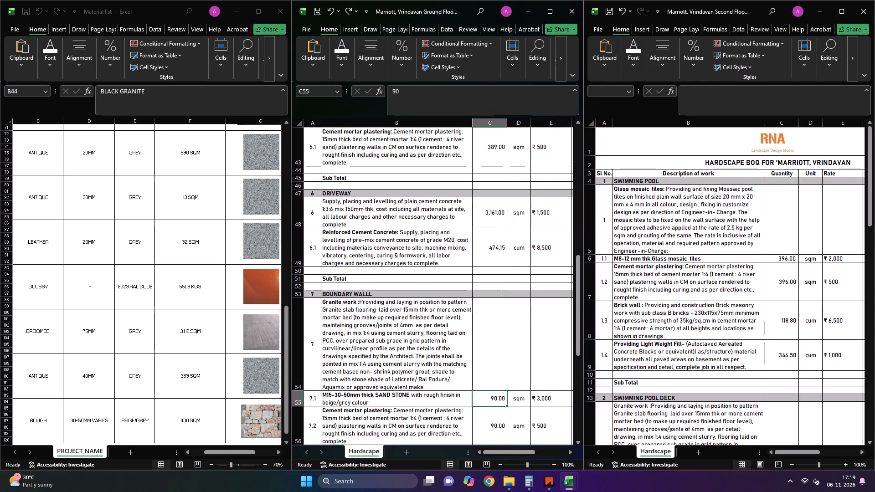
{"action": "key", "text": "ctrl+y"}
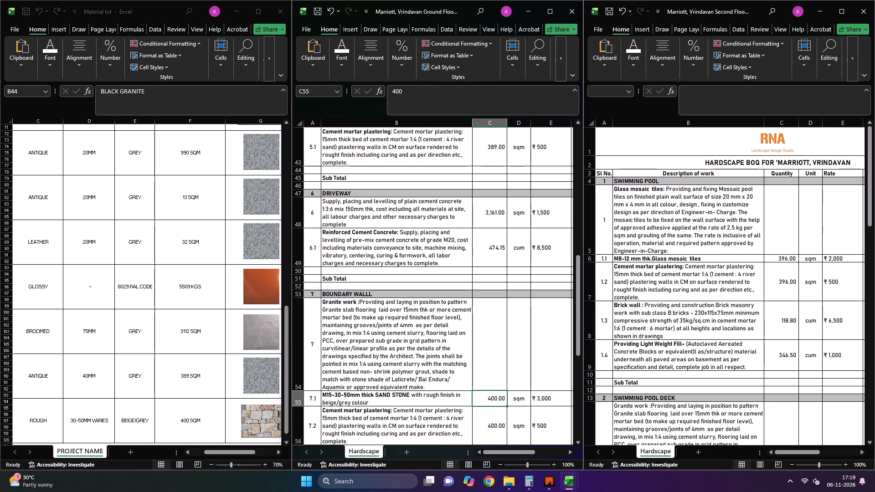
Save the ground floor BOQ workbook with item 7.1's updated quantity.
{"action": "left_click", "coordinate": [486, 379]}
{"action": "key", "text": "Escape"}
{"action": "key", "text": "ctrl+s"}
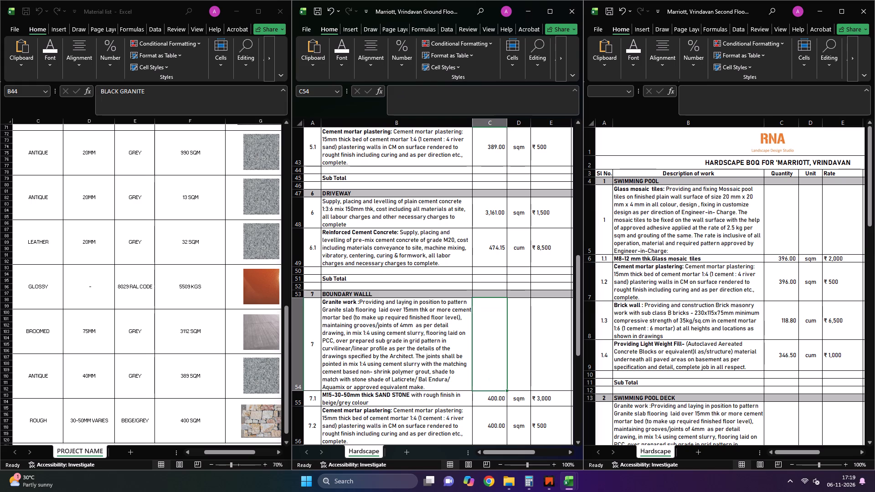
{"action": "left_click", "coordinate": [460, 350]}
{"action": "key", "text": "Escape"}
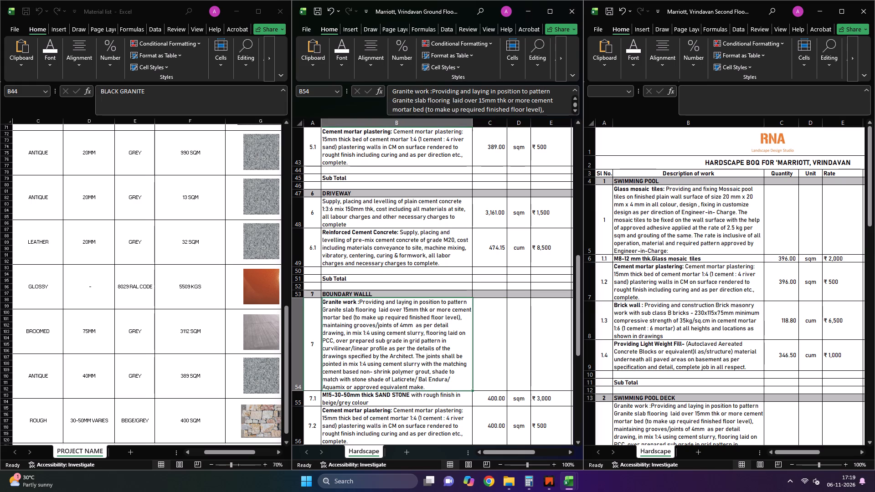
{"action": "key", "text": "ctrl+s"}
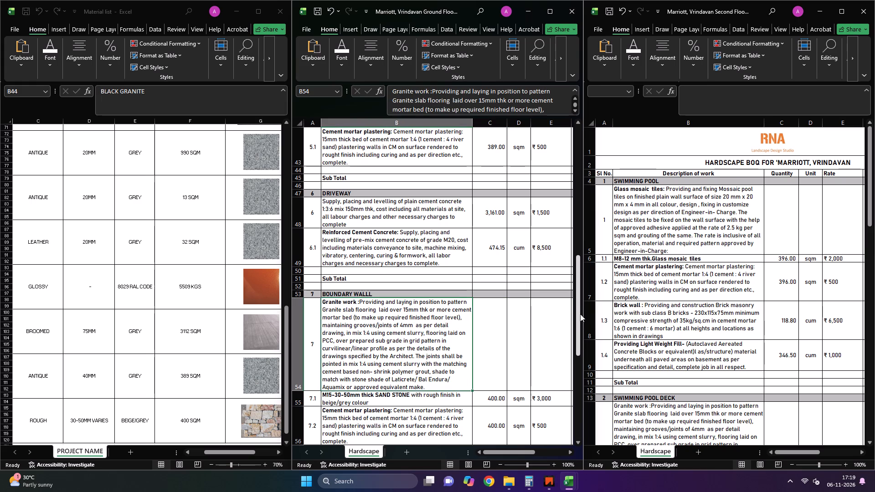
Look over the remaining boundary wall and miscellaneous items in the ground floor BOQ and the closing rows of the second floor BOQ.
{"action": "left_click_drag", "start_coordinate": [580, 314], "coordinate": [583, 339]}
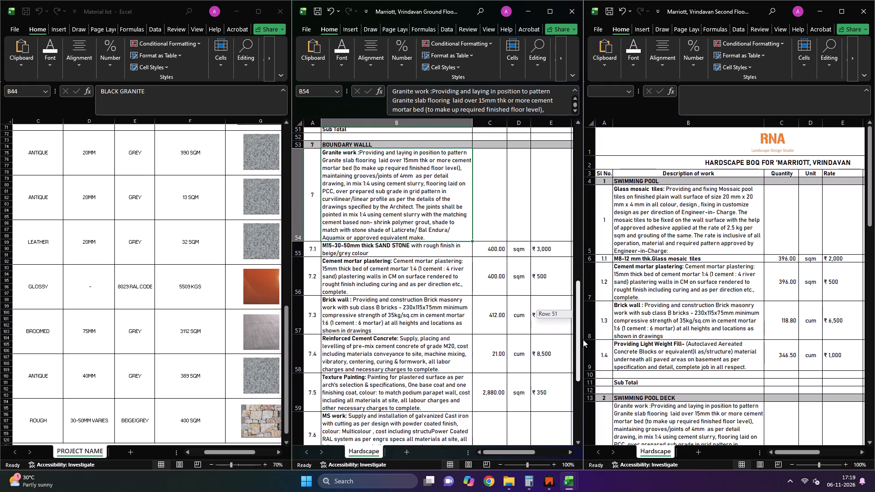
{"action": "left_click_drag", "start_coordinate": [583, 339], "coordinate": [585, 358]}
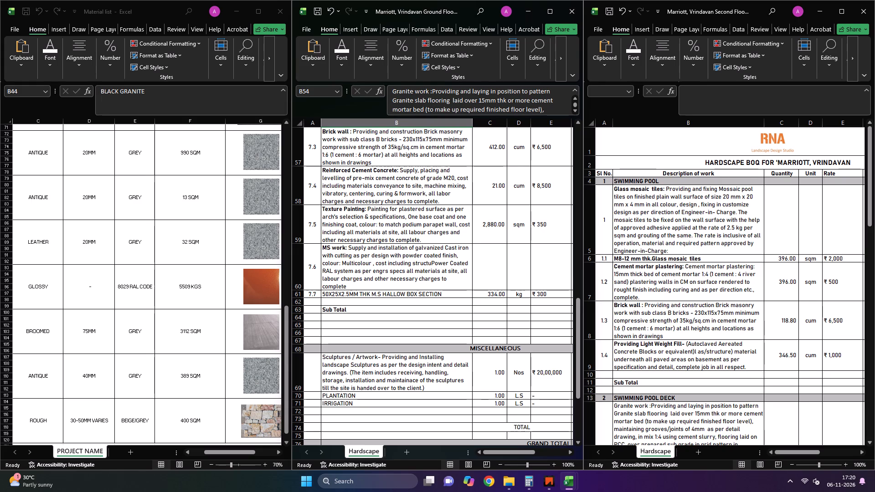
{"action": "scroll", "coordinate": [391, 335], "scroll_direction": "up", "scroll_amount": 1}
{"action": "scroll", "coordinate": [355, 273], "scroll_direction": "down", "scroll_amount": 1}
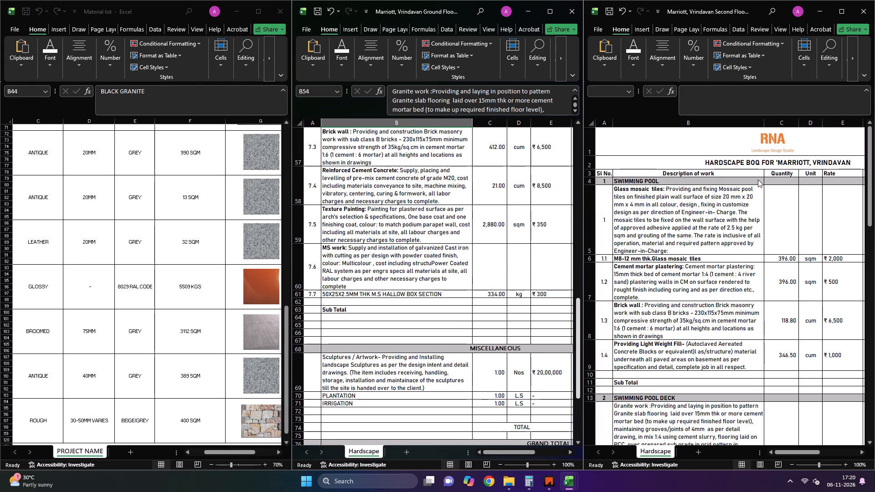
{"action": "left_click", "coordinate": [767, 239]}
{"action": "scroll", "coordinate": [666, 271], "scroll_direction": "down", "scroll_amount": 2}
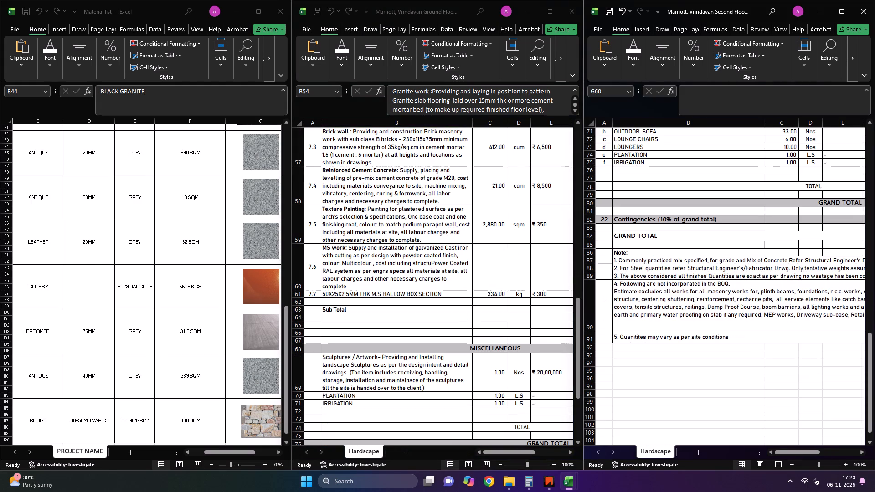
{"action": "middle_click_drag", "start_coordinate": [677, 277], "coordinate": [813, 295]}
{"action": "middle_click_drag", "start_coordinate": [748, 329], "coordinate": [745, 222]}
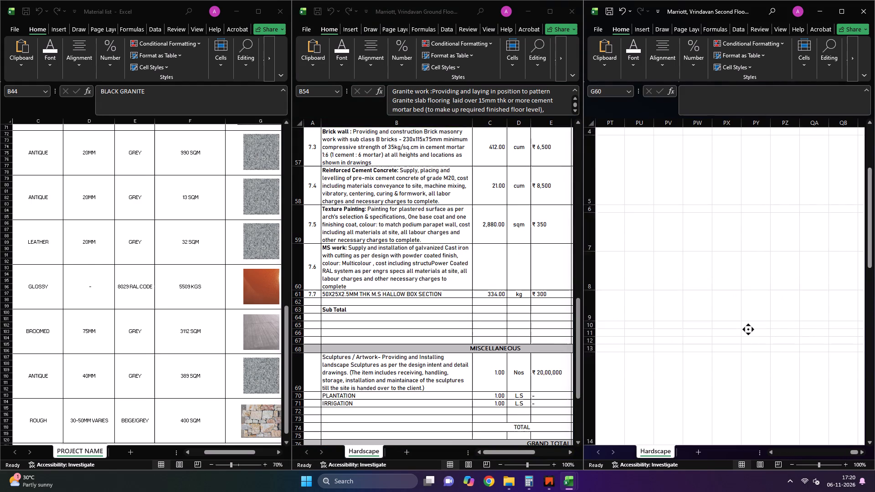
{"action": "middle_click_drag", "start_coordinate": [745, 222], "coordinate": [746, 157]}
{"action": "middle_click_drag", "start_coordinate": [737, 186], "coordinate": [654, 199]}
Review the ground floor BOQ from the entrance water feature through the boundary wall and miscellaneous items.
{"action": "left_click", "coordinate": [436, 236]}
{"action": "middle_click_drag", "start_coordinate": [395, 279], "coordinate": [491, 280]}
{"action": "middle_click_drag", "start_coordinate": [459, 362], "coordinate": [253, 195]}
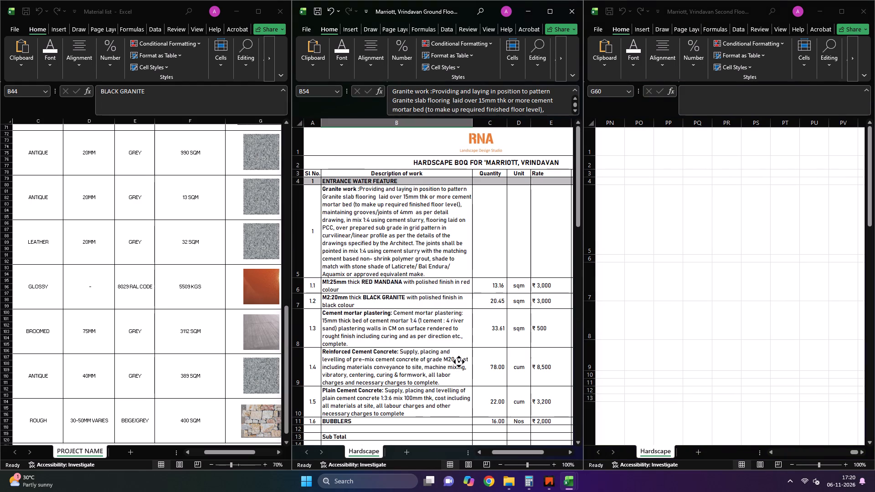
{"action": "middle_click_drag", "start_coordinate": [253, 195], "coordinate": [252, 195]}
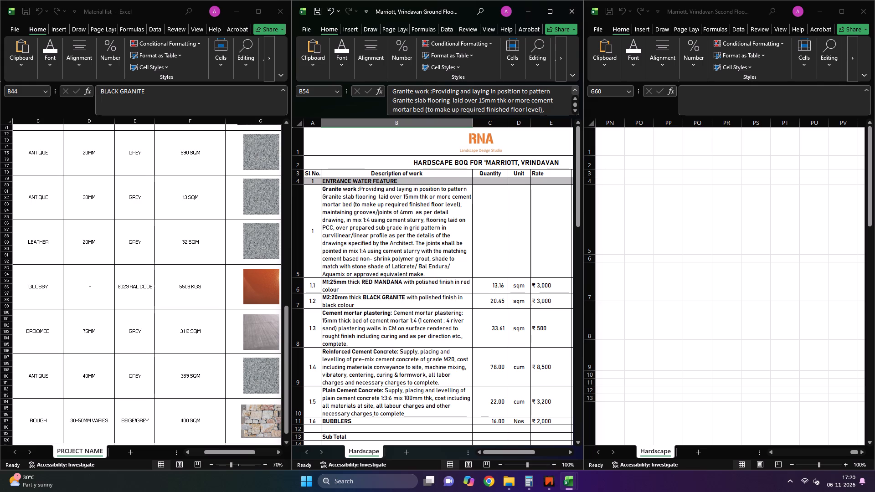
{"action": "scroll", "coordinate": [507, 301], "scroll_direction": "down", "scroll_amount": 1}
{"action": "scroll", "coordinate": [507, 304], "scroll_direction": "up", "scroll_amount": 2}
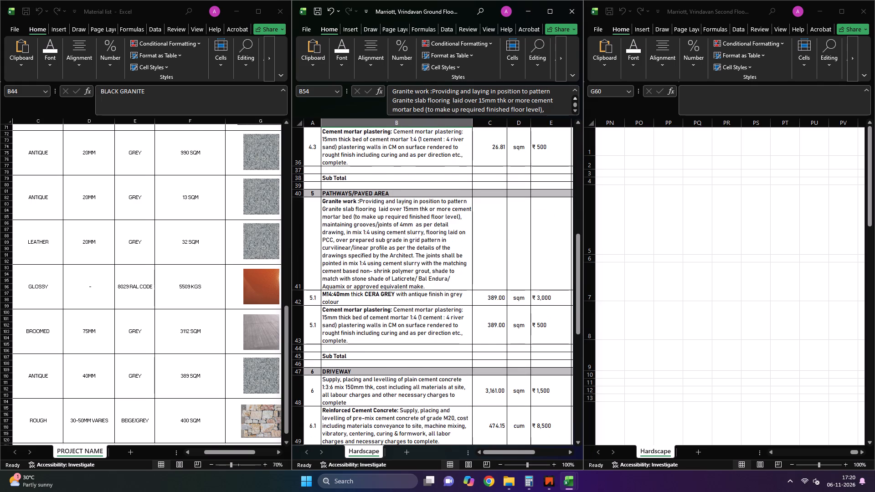
{"action": "scroll", "coordinate": [507, 304], "scroll_direction": "up", "scroll_amount": 2}
{"action": "scroll", "coordinate": [507, 304], "scroll_direction": "down", "scroll_amount": 2}
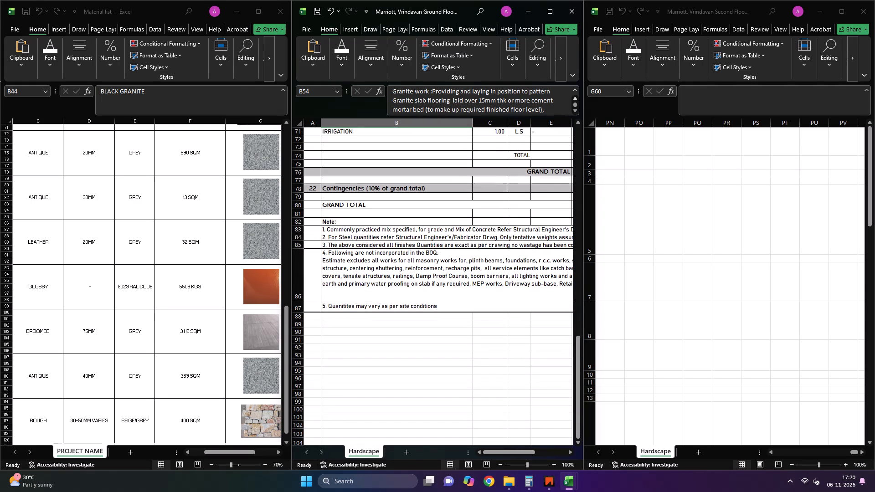
{"action": "scroll", "coordinate": [506, 308], "scroll_direction": "down", "scroll_amount": 1}
{"action": "left_click_drag", "start_coordinate": [576, 376], "coordinate": [572, 212]}
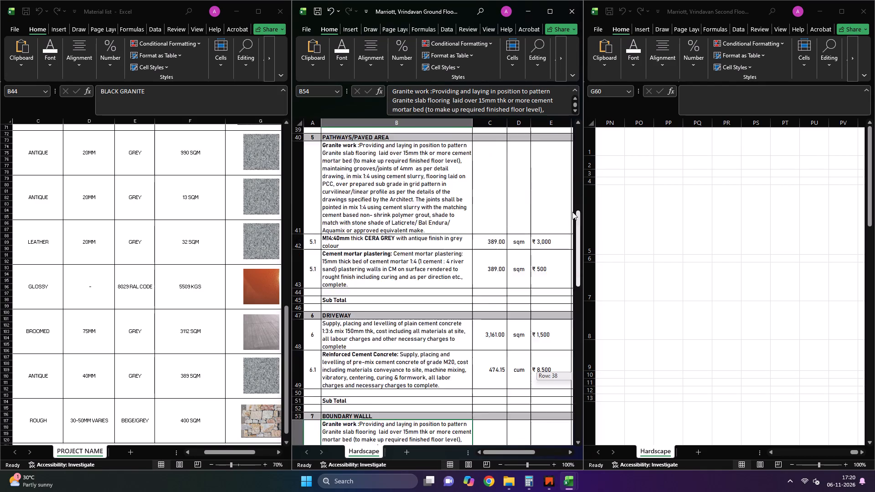
{"action": "left_click_drag", "start_coordinate": [572, 212], "coordinate": [579, 234]}
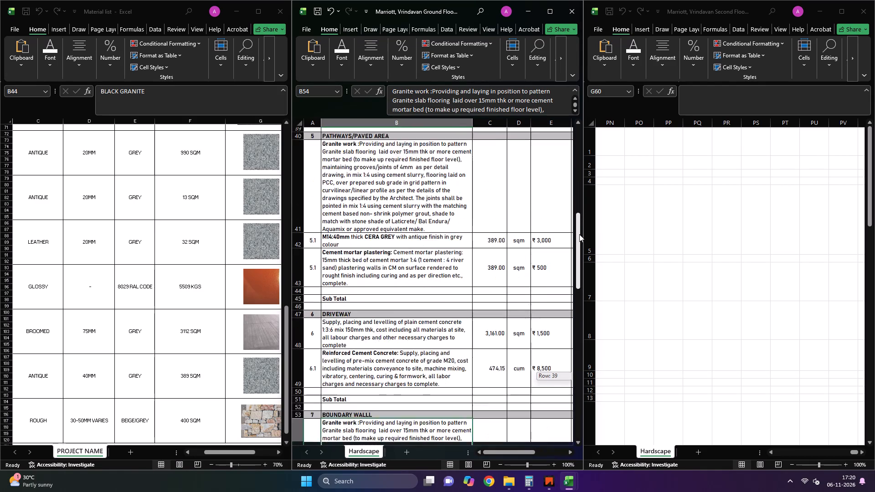
{"action": "left_click_drag", "start_coordinate": [579, 234], "coordinate": [583, 260]}
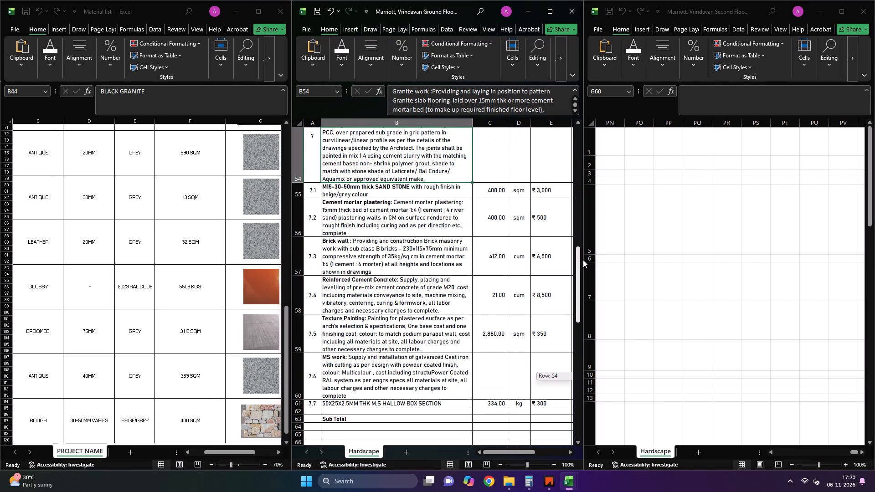
{"action": "left_click_drag", "start_coordinate": [583, 260], "coordinate": [591, 272]}
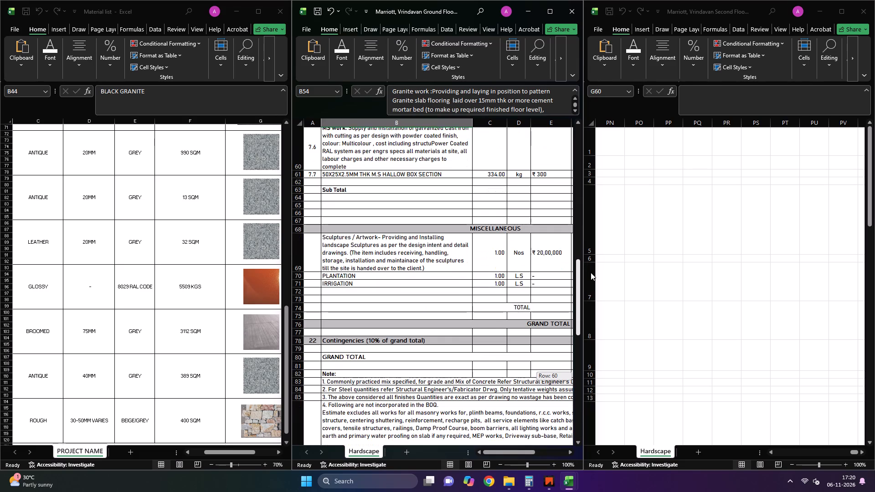
{"action": "left_click_drag", "start_coordinate": [591, 272], "coordinate": [591, 266]}
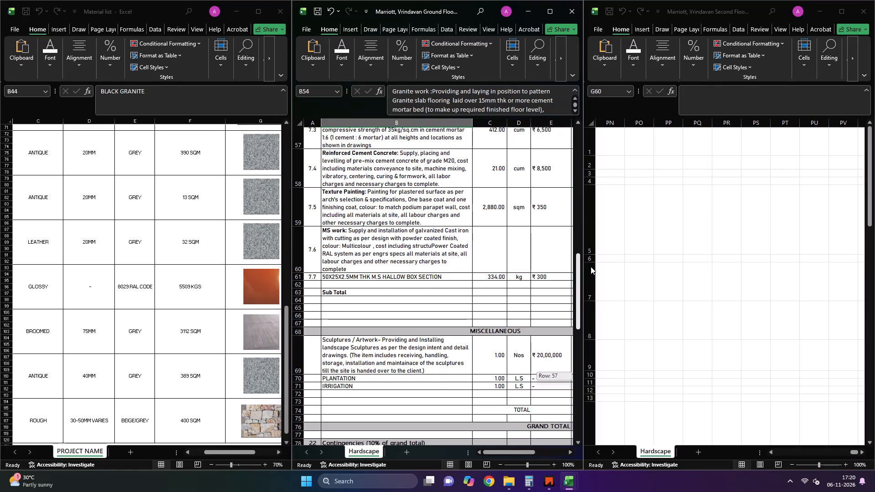
{"action": "left_click_drag", "start_coordinate": [591, 266], "coordinate": [590, 266]}
Return to the start of the second floor BOQ and examine its swimming pool and pool deck items.
{"action": "left_click", "coordinate": [590, 266]}
{"action": "left_click", "coordinate": [590, 266]}
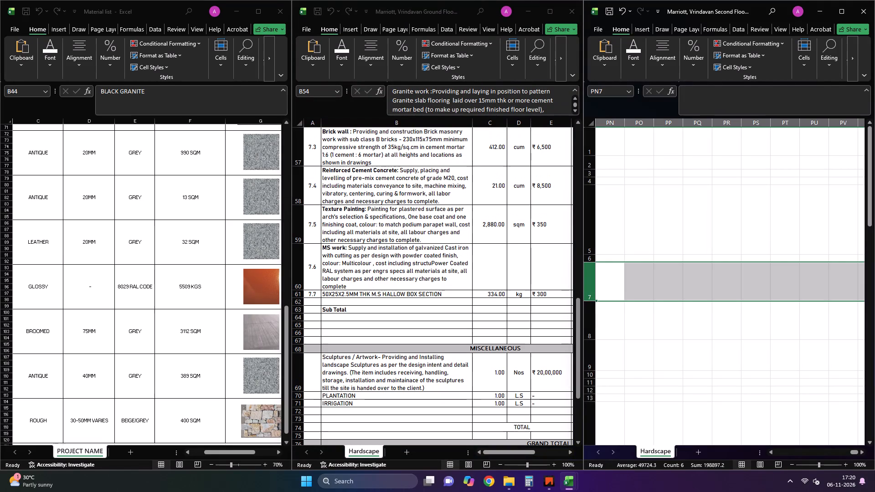
{"action": "key", "text": "Escape"}
{"action": "left_click", "coordinate": [700, 238]}
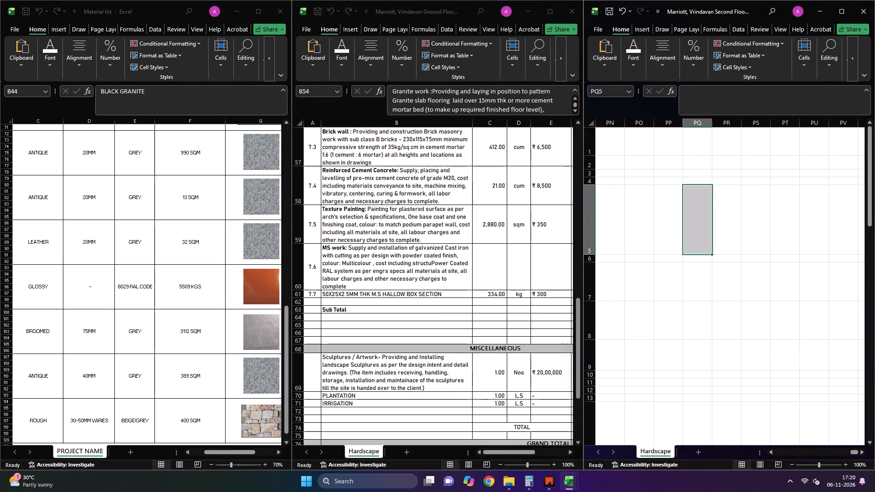
{"action": "left_click_drag", "start_coordinate": [785, 451], "coordinate": [720, 441]}
{"action": "scroll", "coordinate": [720, 322], "scroll_direction": "up", "scroll_amount": 6}
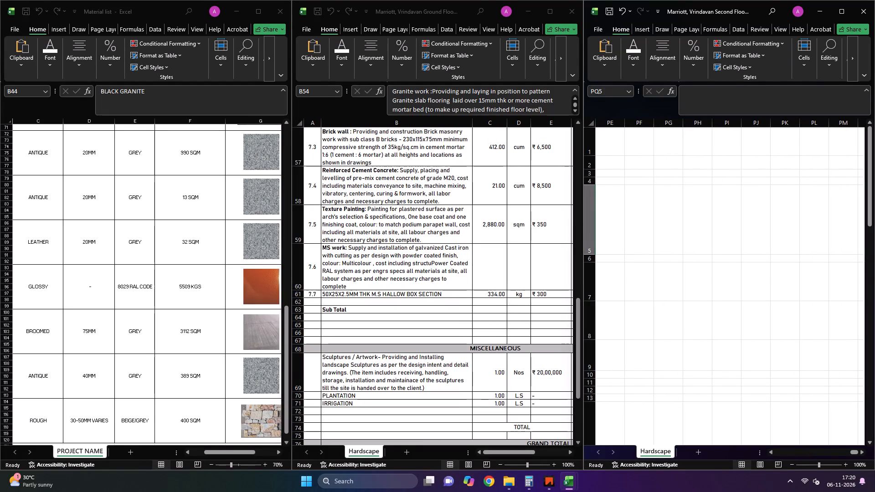
{"action": "scroll", "coordinate": [720, 316], "scroll_direction": "up", "scroll_amount": 12}
{"action": "left_click", "coordinate": [720, 298]}
{"action": "scroll", "coordinate": [720, 298], "scroll_direction": "up", "scroll_amount": 20}
{"action": "scroll", "coordinate": [720, 298], "scroll_direction": "up", "scroll_amount": 3}
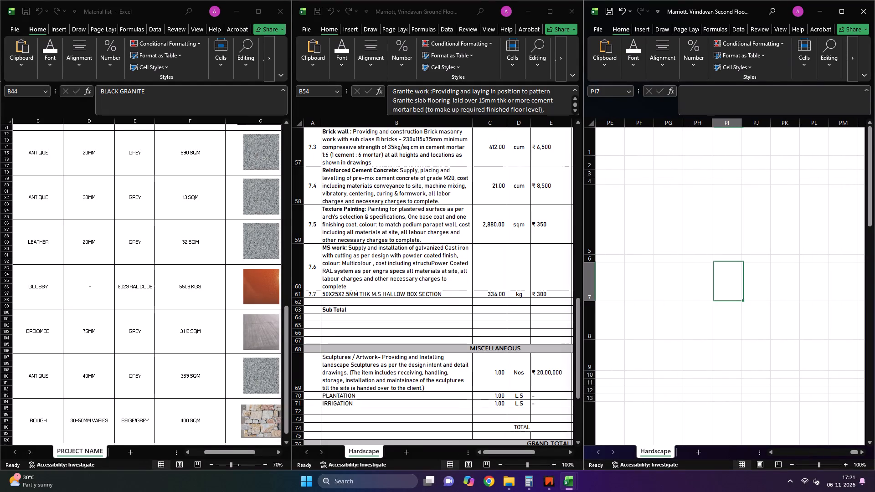
{"action": "scroll", "coordinate": [720, 297], "scroll_direction": "up", "scroll_amount": 7}
{"action": "middle_click_drag", "start_coordinate": [720, 225], "coordinate": [596, 213]}
{"action": "middle_click_drag", "start_coordinate": [694, 217], "coordinate": [700, 241]}
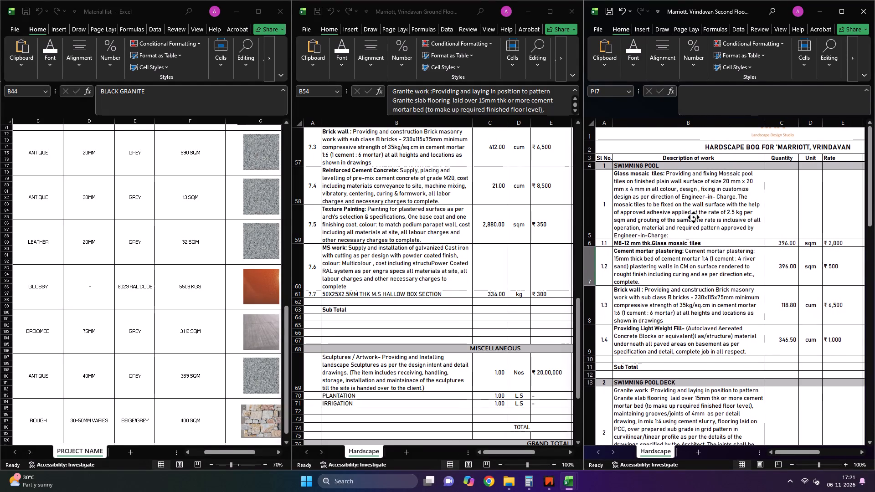
{"action": "middle_click_drag", "start_coordinate": [700, 241], "coordinate": [700, 242]}
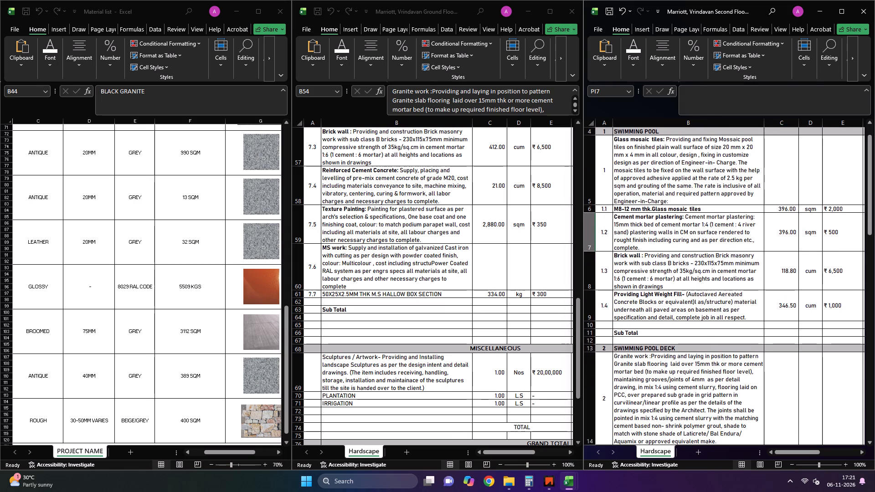
{"action": "key", "text": "Escape"}
Change the tile thickness in swimming pool item 1.1 of the second floor BOQ to 10 mm.
{"action": "left_click", "coordinate": [622, 221]}
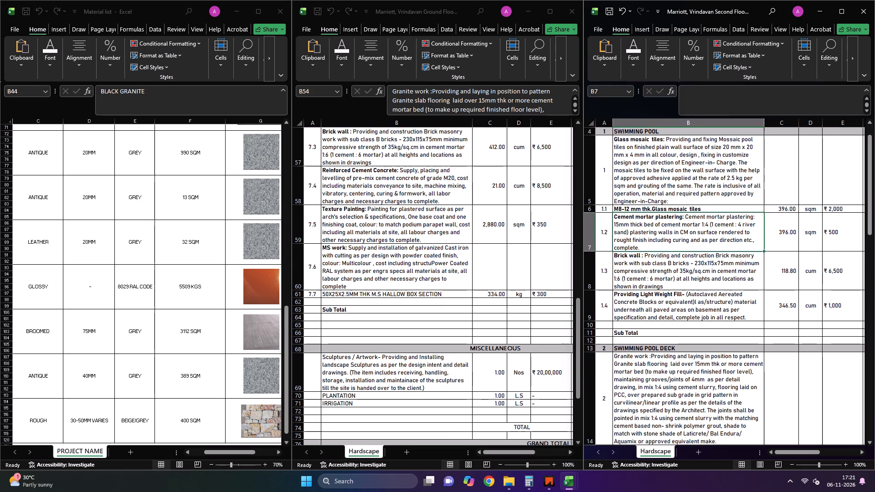
{"action": "left_click", "coordinate": [631, 207]}
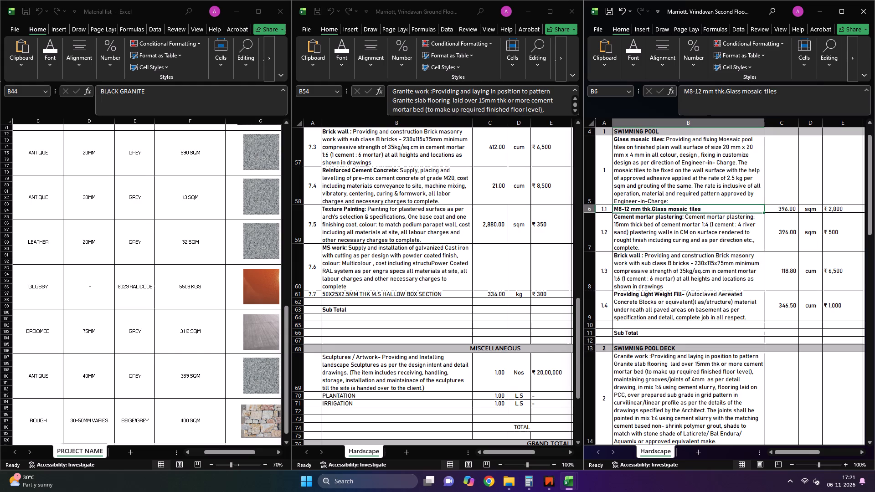
{"action": "double_click", "coordinate": [640, 208]}
{"action": "left_click", "coordinate": [628, 210]}
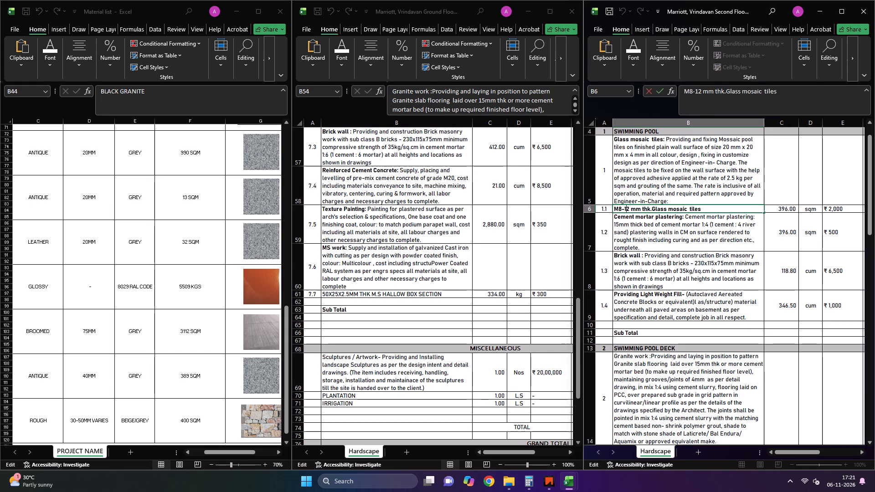
{"action": "key", "text": "Right"}
{"action": "key", "text": "BackSpace"}
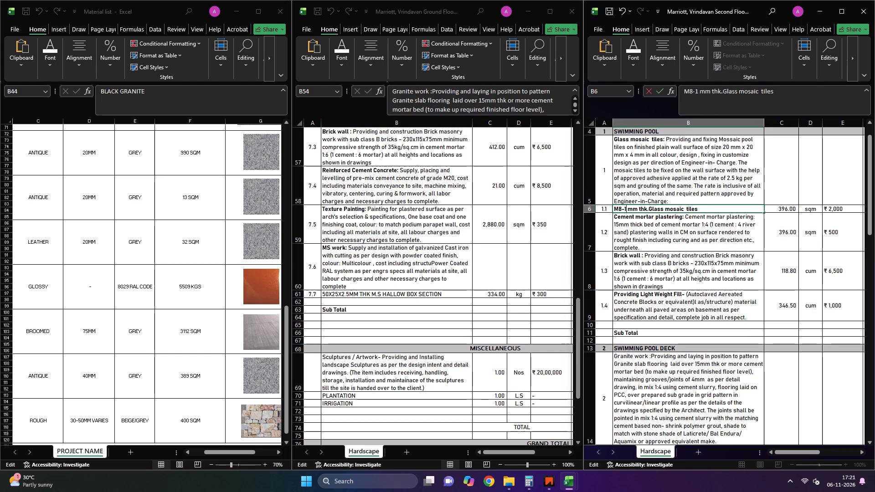
{"action": "key", "text": "0"}
Replace the word "Glass" with "Handmade" in the item 1.1 tile description.
{"action": "key", "text": "Right"}
{"action": "key", "text": "Right"}
{"action": "key", "text": "Right"}
{"action": "key", "text": "Right"}
{"action": "key", "text": "Right"}
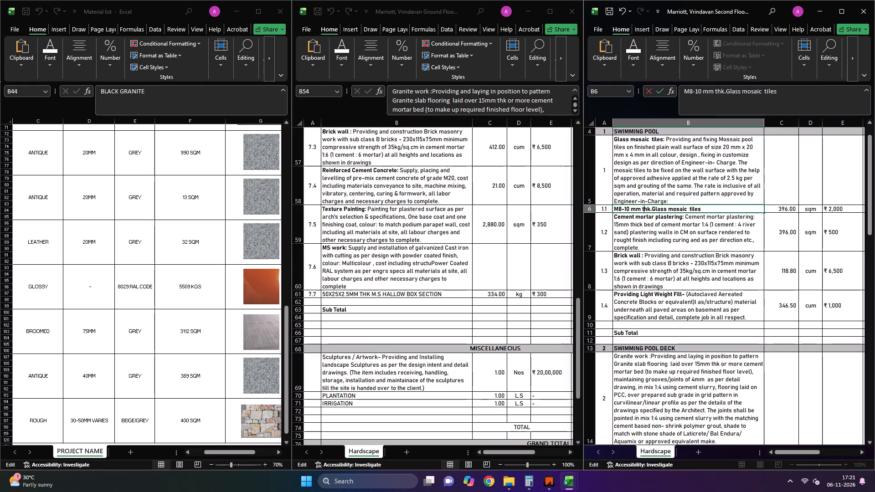
{"action": "key", "text": "Right"}
{"action": "key", "text": "Right"}
{"action": "key", "text": "Right"}
{"action": "key", "text": "shift+Right"}
{"action": "key", "text": "shift+Right"}
{"action": "key", "text": "shift+Right"}
{"action": "key", "text": "shift+Right"}
{"action": "key", "text": "shift+Right"}
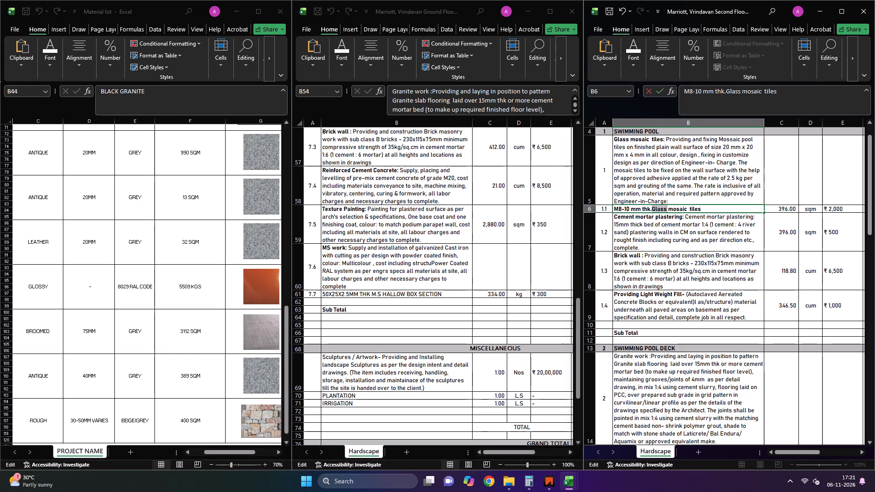
{"action": "key", "text": "1"}
{"action": "key", "text": "1"}
{"action": "key", "text": "1"}
{"action": "key", "text": "1"}
{"action": "key", "text": "1"}
{"action": "key", "text": "1"}
{"action": "key", "text": "1"}
{"action": "key", "text": "1"}
{"action": "key", "text": "1"}
{"action": "key", "text": "1"}
{"action": "key", "text": "1"}
{"action": "key", "text": "1"}
{"action": "key", "text": "1"}
{"action": "key", "text": "1"}
{"action": "key", "text": "1"}
{"action": "key", "text": "1"}
{"action": "key", "text": "1"}
{"action": "key", "text": "1"}
{"action": "key", "text": "1"}
{"action": "key", "text": "1"}
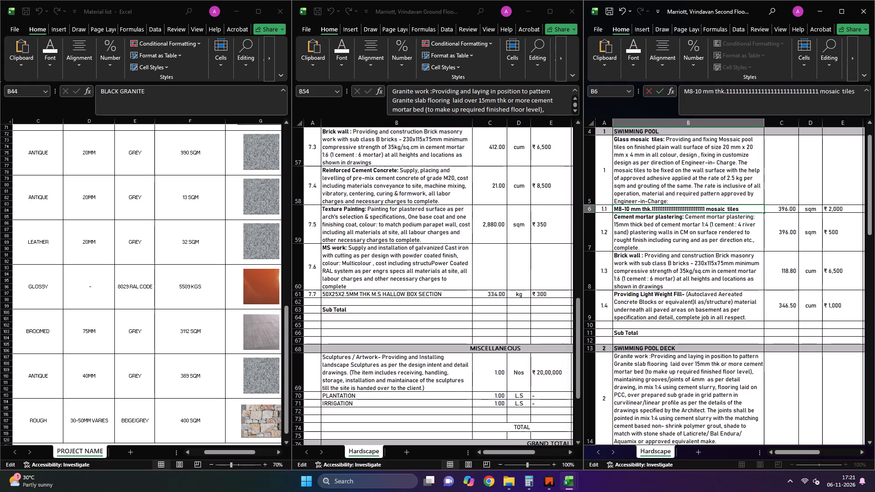
{"action": "key", "text": "BackSpace"}
{"action": "key", "text": "BackSpace"}
{"action": "key", "text": "BackSpace"}
{"action": "key", "text": "BackSpace"}
{"action": "key", "text": "BackSpace"}
{"action": "key", "text": "BackSpace"}
{"action": "key", "text": "BackSpace"}
{"action": "key", "text": "BackSpace"}
{"action": "key", "text": "BackSpace"}
{"action": "key", "text": "BackSpace"}
{"action": "key", "text": "BackSpace"}
{"action": "key", "text": "BackSpace"}
{"action": "key", "text": "BackSpace"}
{"action": "key", "text": "BackSpace"}
{"action": "key", "text": "BackSpace"}
{"action": "key", "text": "BackSpace"}
{"action": "key", "text": "BackSpace"}
{"action": "key", "text": "BackSpace"}
{"action": "key", "text": "BackSpace"}
{"action": "key", "text": "BackSpace"}
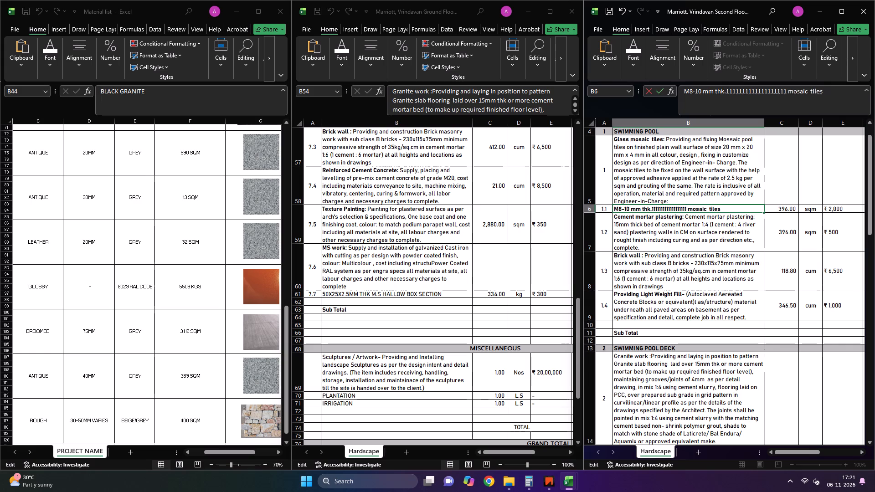
{"action": "key", "text": "BackSpace"}
{"action": "key", "text": "BackSpace"}
{"action": "key", "text": "BackSpace"}
{"action": "key", "text": "BackSpace"}
{"action": "key", "text": "BackSpace"}
{"action": "key", "text": "BackSpace"}
{"action": "key", "text": "BackSpace"}
{"action": "key", "text": "BackSpace"}
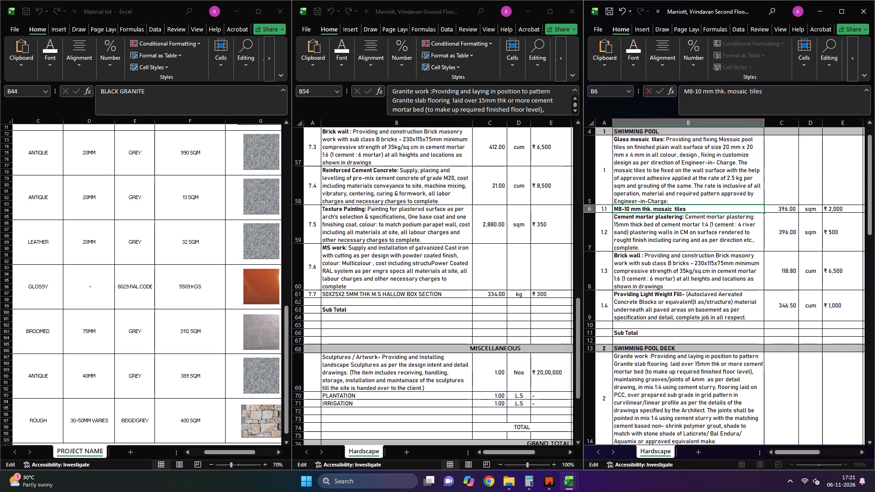
{"action": "key", "text": "space"}
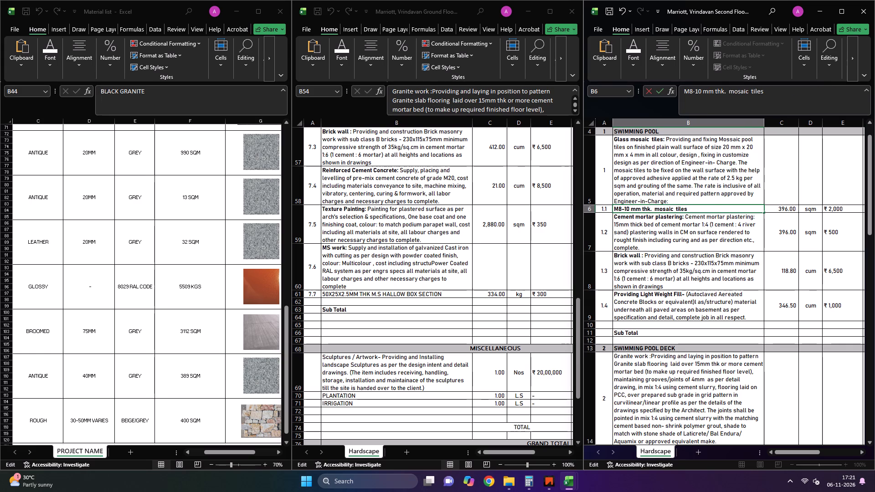
{"action": "type", "text": "handmade"}
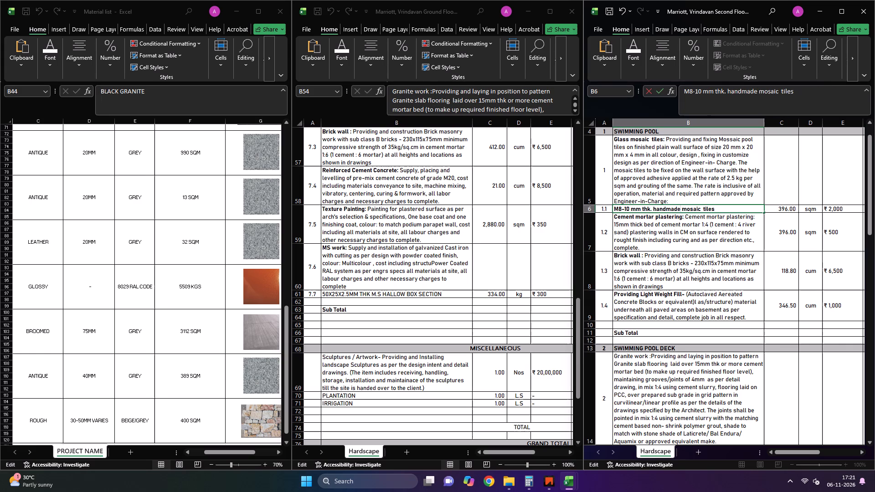
{"action": "key", "text": "space"}
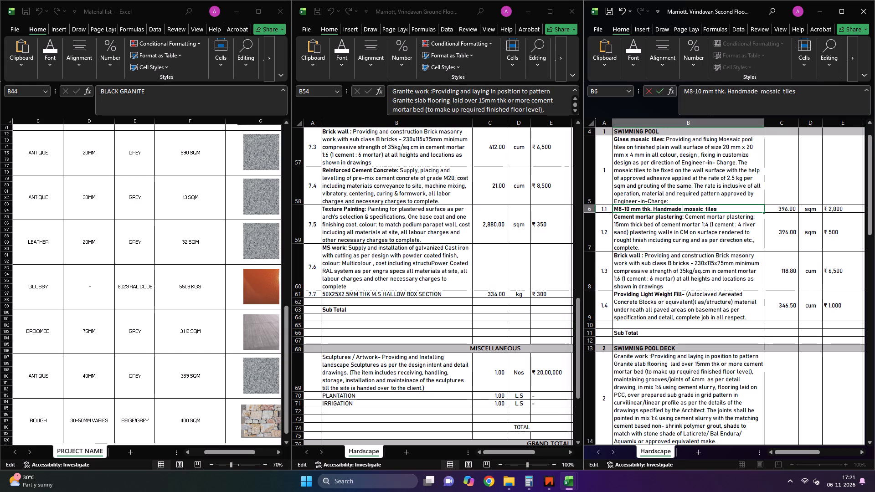
{"action": "key", "text": "BackSpace"}
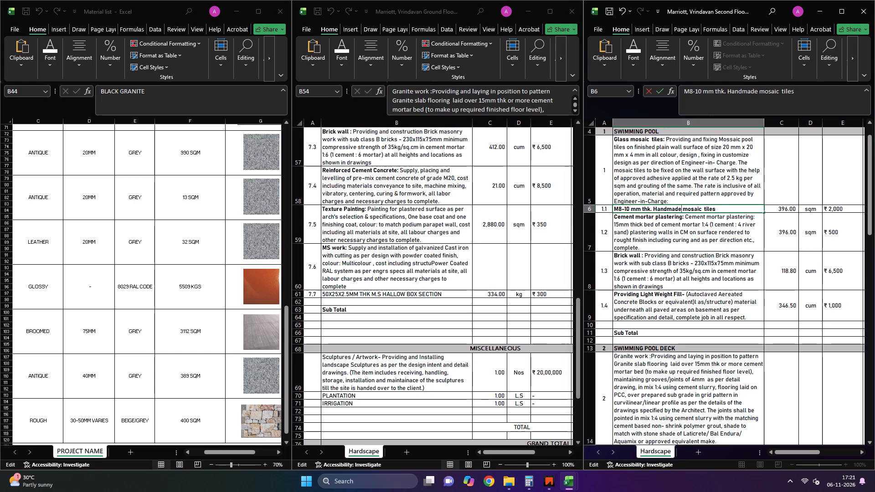
Remove the word "mosaic" from item 1.1 so the description ends in "Handmade tiles".
{"action": "key", "text": "Right"}
{"action": "key", "text": "shift+Right"}
{"action": "key", "text": "shift+Right"}
{"action": "key", "text": "shift+Right"}
{"action": "key", "text": "shift+Right"}
{"action": "key", "text": "shift+Right"}
{"action": "key", "text": "shift+Right"}
{"action": "key", "text": "shift+Right"}
{"action": "key", "text": "shift+Right"}
{"action": "key", "text": "BackSpace"}
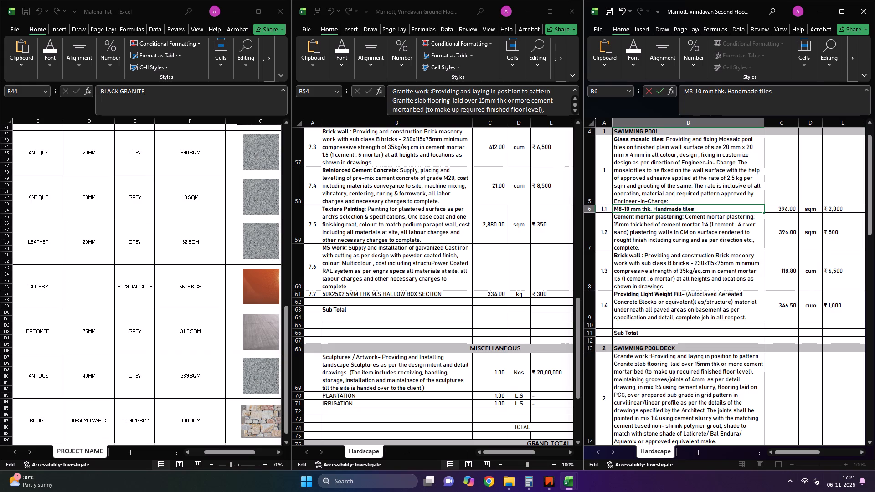
Insert "(min)" after "10 mm" in the item 1.1 description and commit the edit.
{"action": "left_click", "coordinate": [639, 206]}
{"action": "key", "text": "space"}
{"action": "type", "text": "()"}
{"action": "key", "text": "Left"}
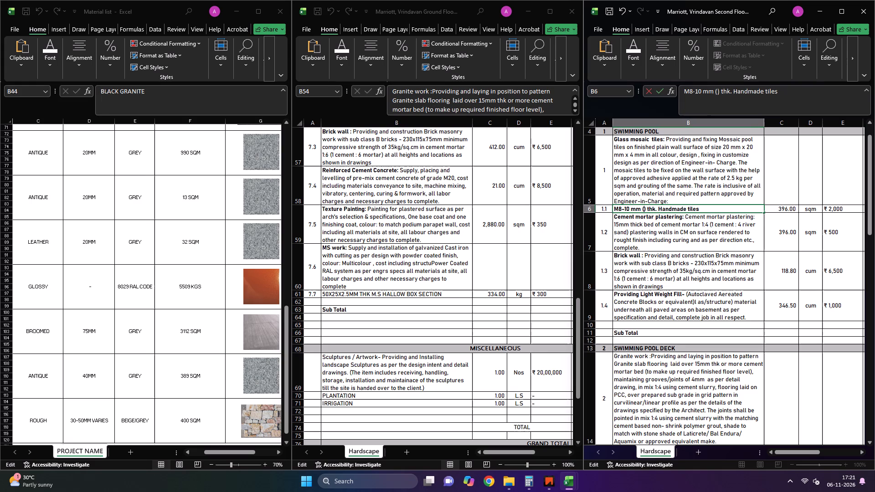
{"action": "type", "text": "mon"}
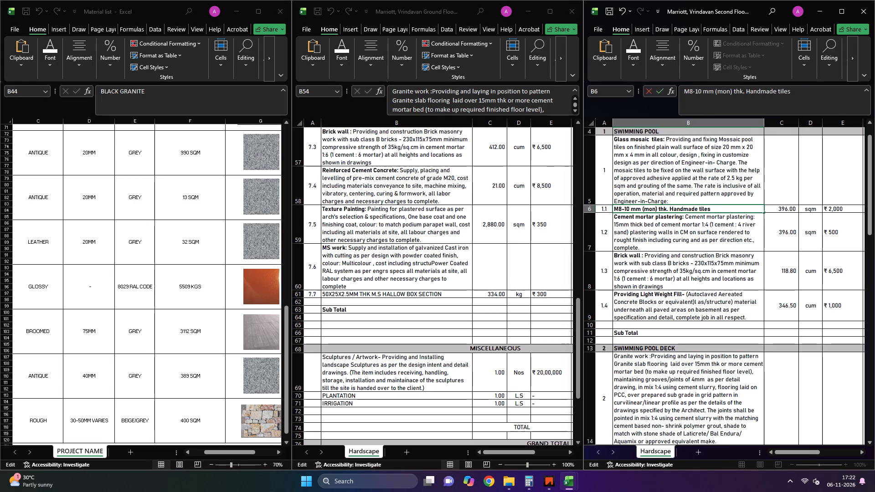
{"action": "key", "text": "BackSpace"}
{"action": "key", "text": "BackSpace"}
{"action": "type", "text": "in"}
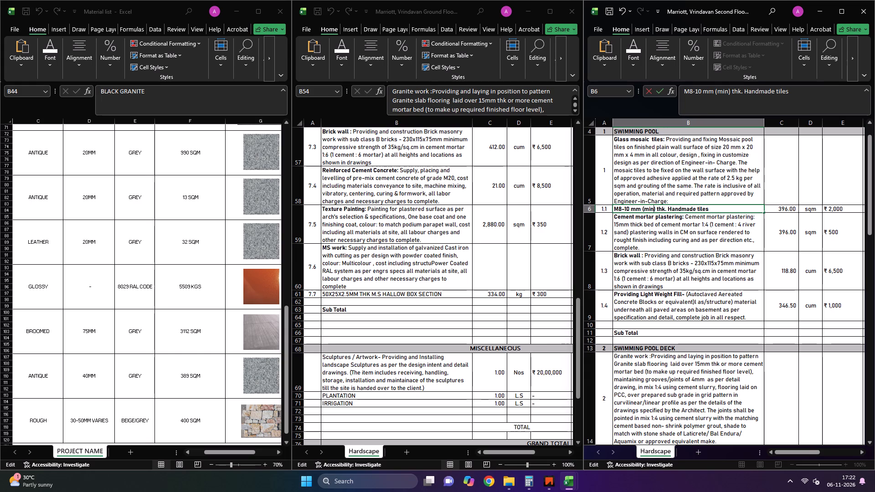
{"action": "left_click", "coordinate": [691, 210]}
{"action": "left_click", "coordinate": [736, 231]}
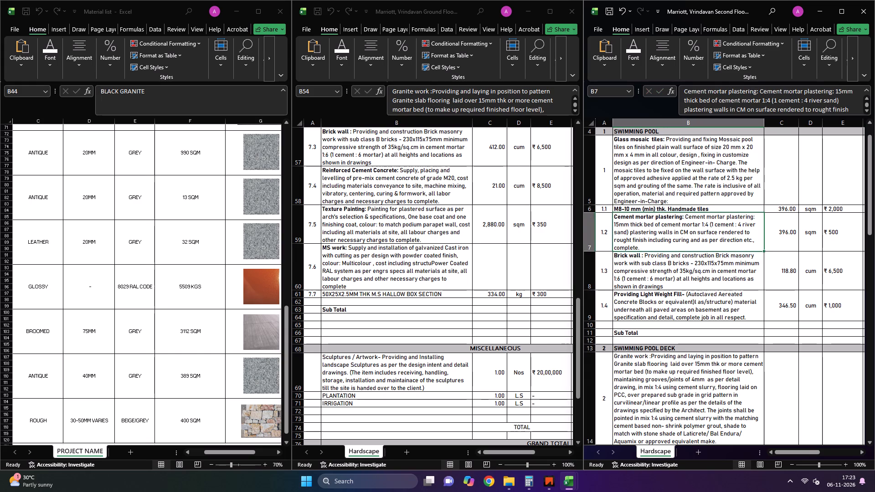
Find the blue glossy tile entry in the Material list and enter its quantity, 300, for item 1.1 in the second floor BOQ.
{"action": "left_click", "coordinate": [134, 292]}
{"action": "middle_click_drag", "start_coordinate": [67, 310], "coordinate": [66, 308]}
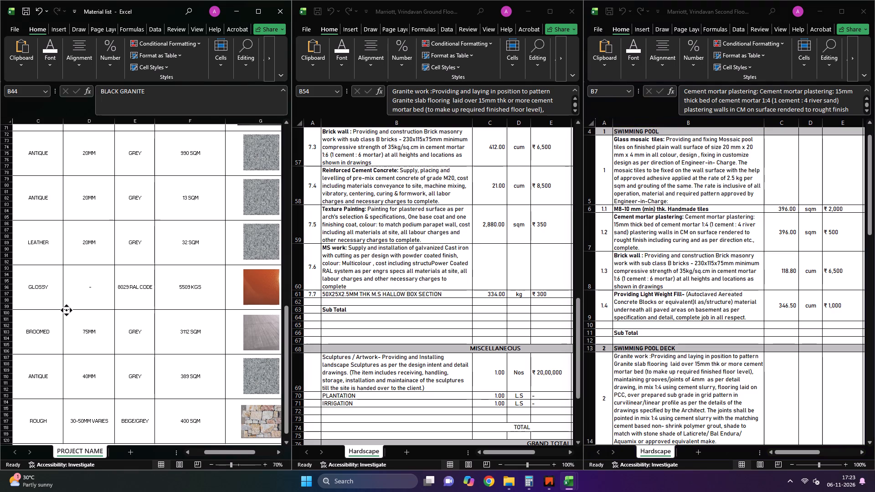
{"action": "middle_click_drag", "start_coordinate": [66, 308], "coordinate": [79, 255]}
{"action": "middle_click_drag", "start_coordinate": [94, 264], "coordinate": [83, 264]}
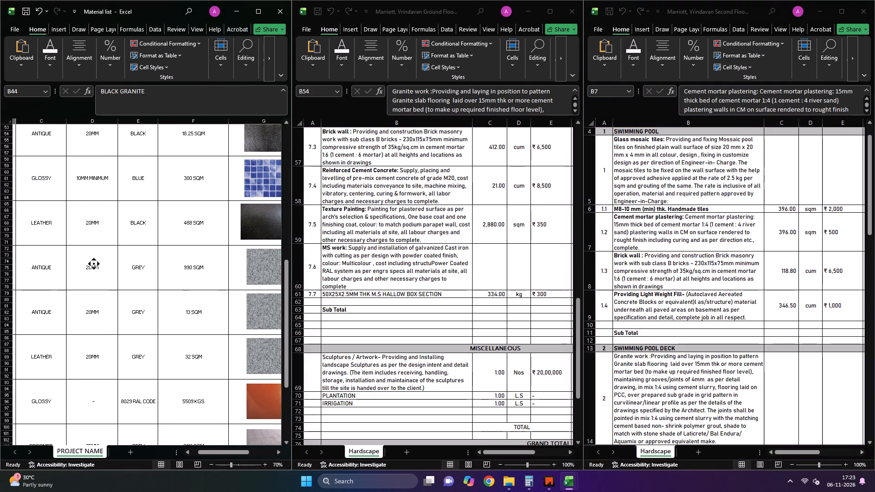
{"action": "middle_click_drag", "start_coordinate": [83, 264], "coordinate": [74, 265]}
{"action": "middle_click", "coordinate": [74, 265]}
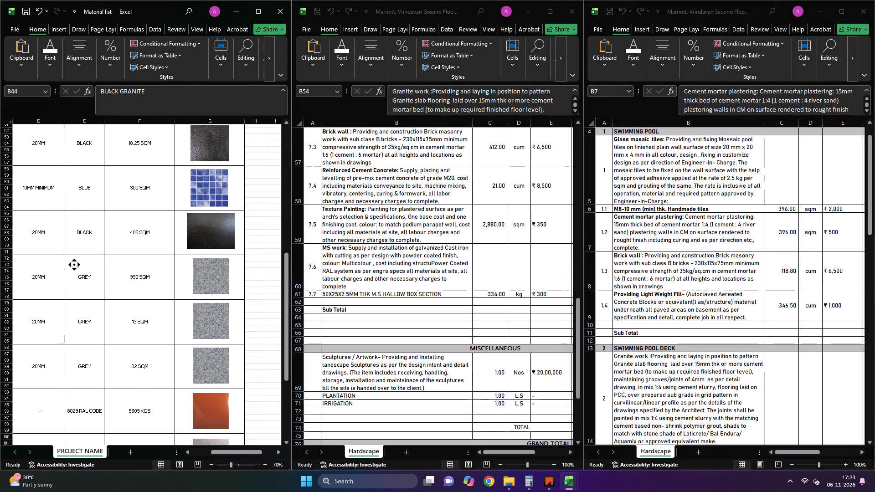
{"action": "left_click", "coordinate": [26, 297]}
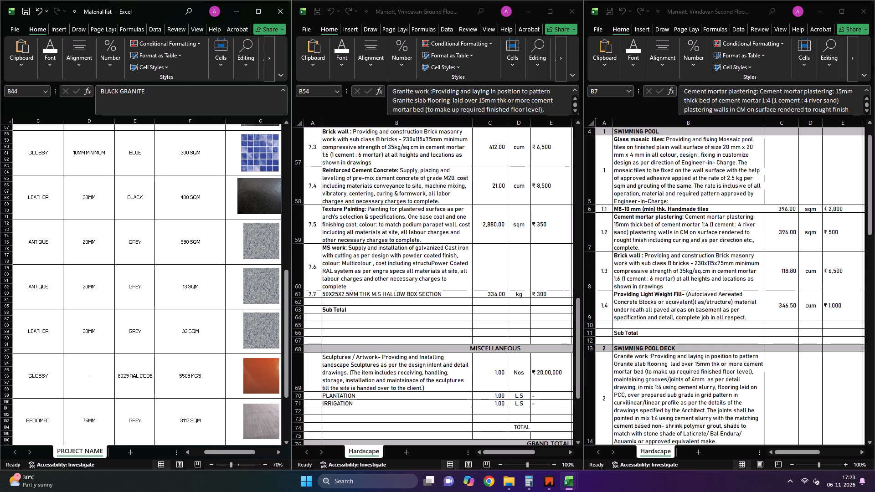
{"action": "left_click", "coordinate": [774, 205]}
{"action": "left_click", "coordinate": [774, 207]}
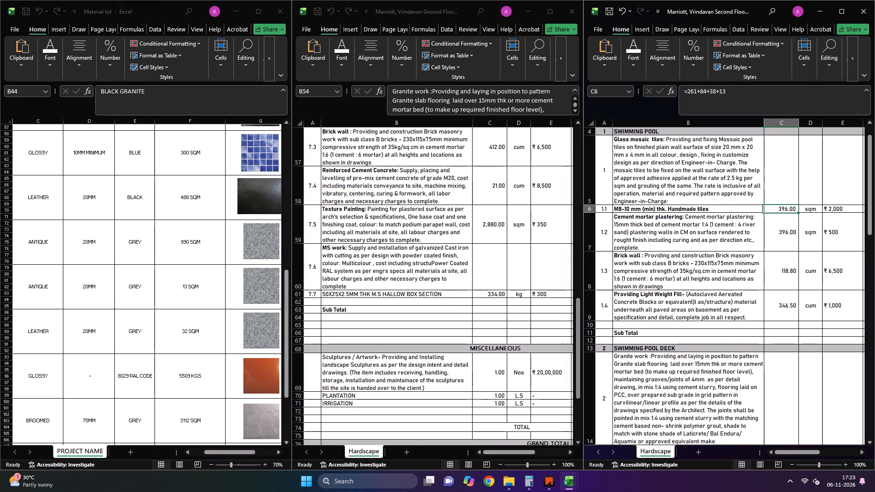
{"action": "key", "text": "9"}
{"action": "type", "text": "00"}
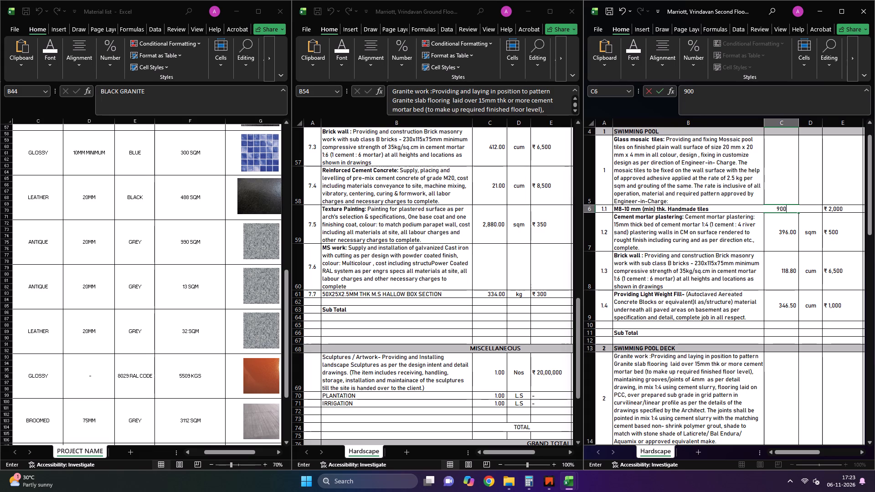
{"action": "key", "text": "BackSpace"}
{"action": "key", "text": "BackSpace"}
{"action": "key", "text": "BackSpace"}
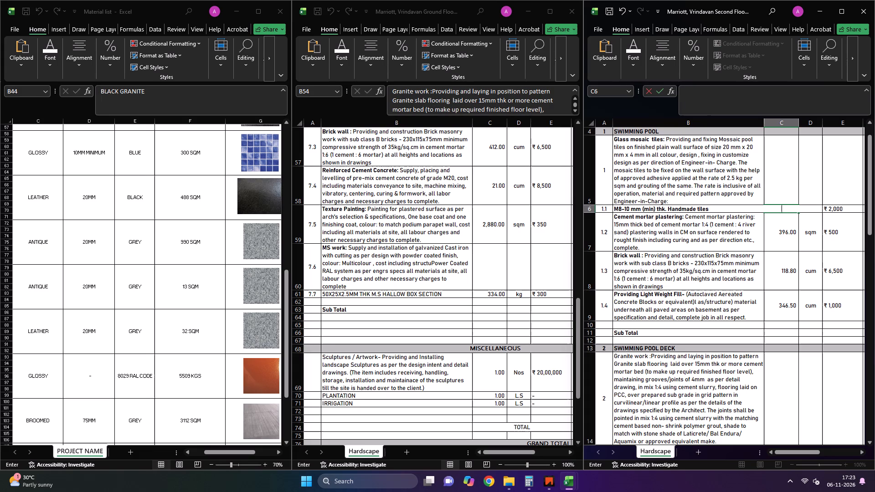
{"action": "type", "text": "300"}
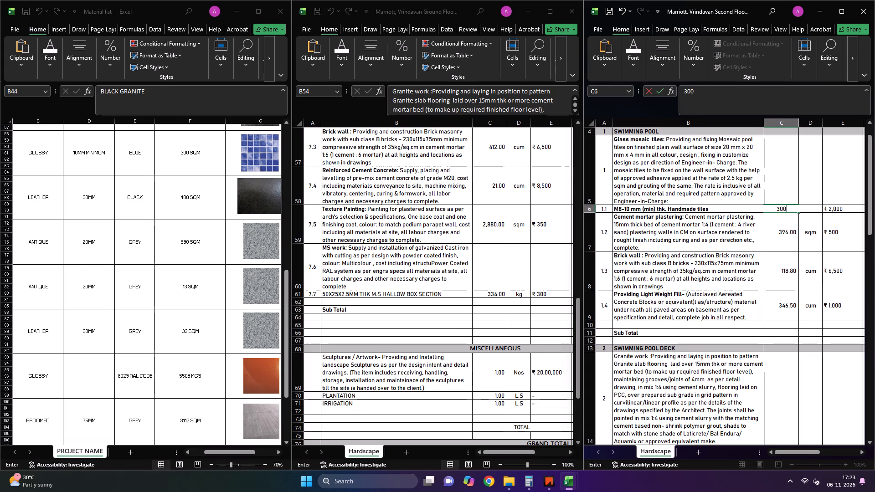